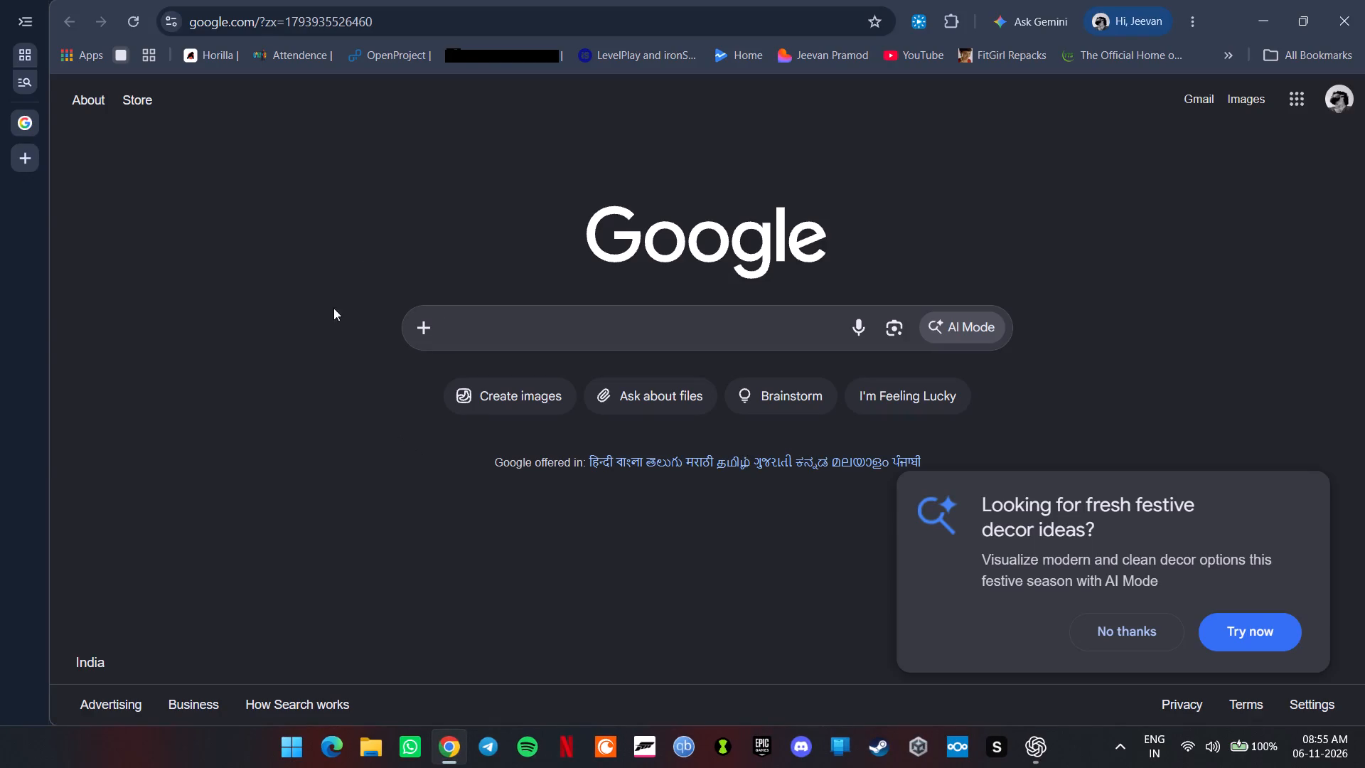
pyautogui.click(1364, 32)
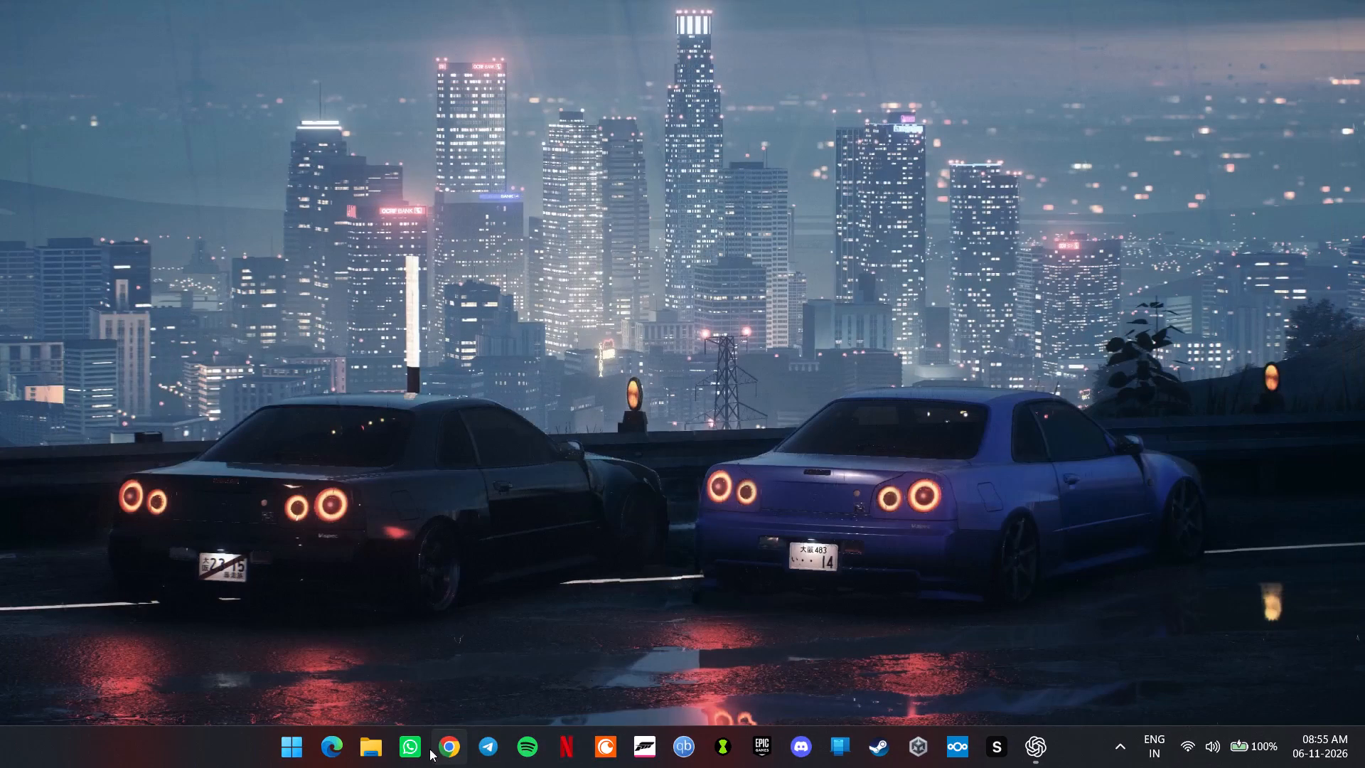
# Open Chrome with the Emergio work profile and bring up the Final_Team_Daily_Timesheet_Productivity_Tracker spreadsheet.
pyautogui.click(447, 746)
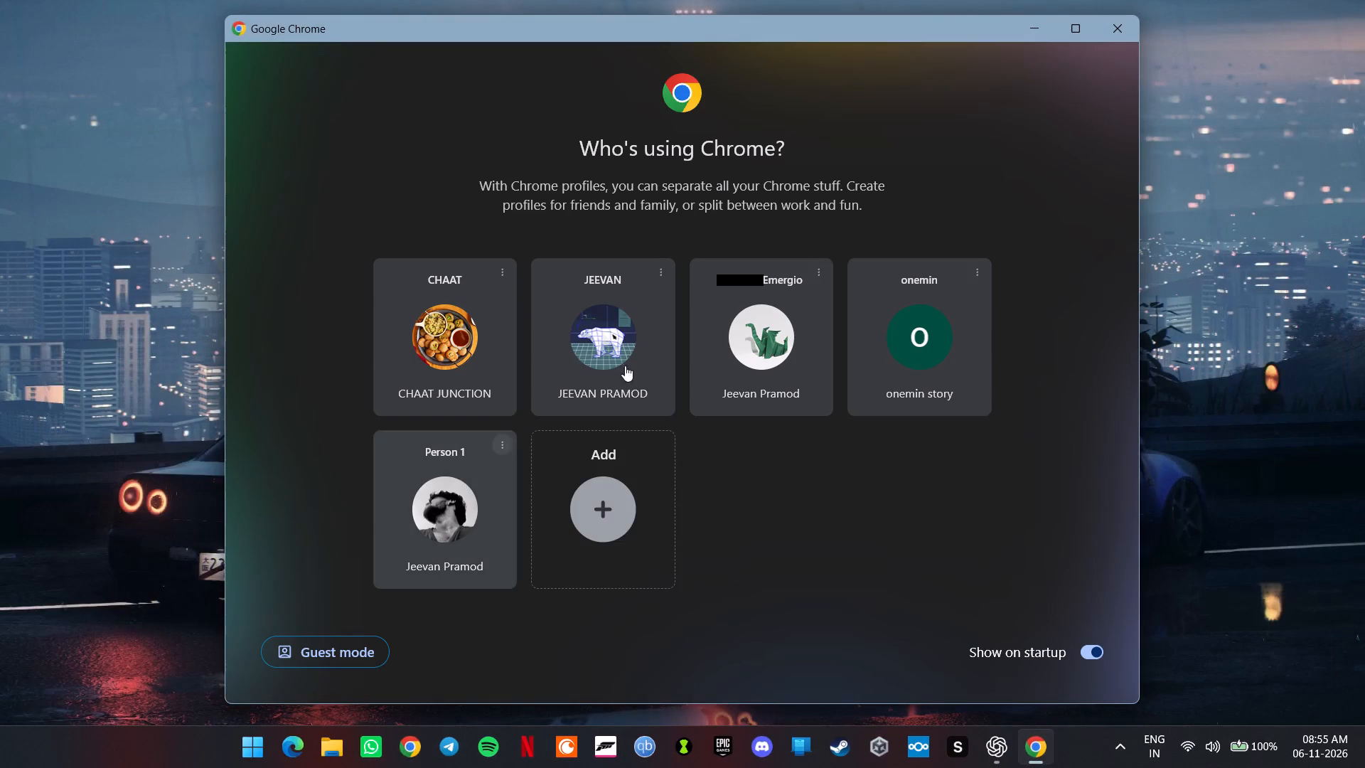
pyautogui.click(746, 329)
pyautogui.click(495, 542)
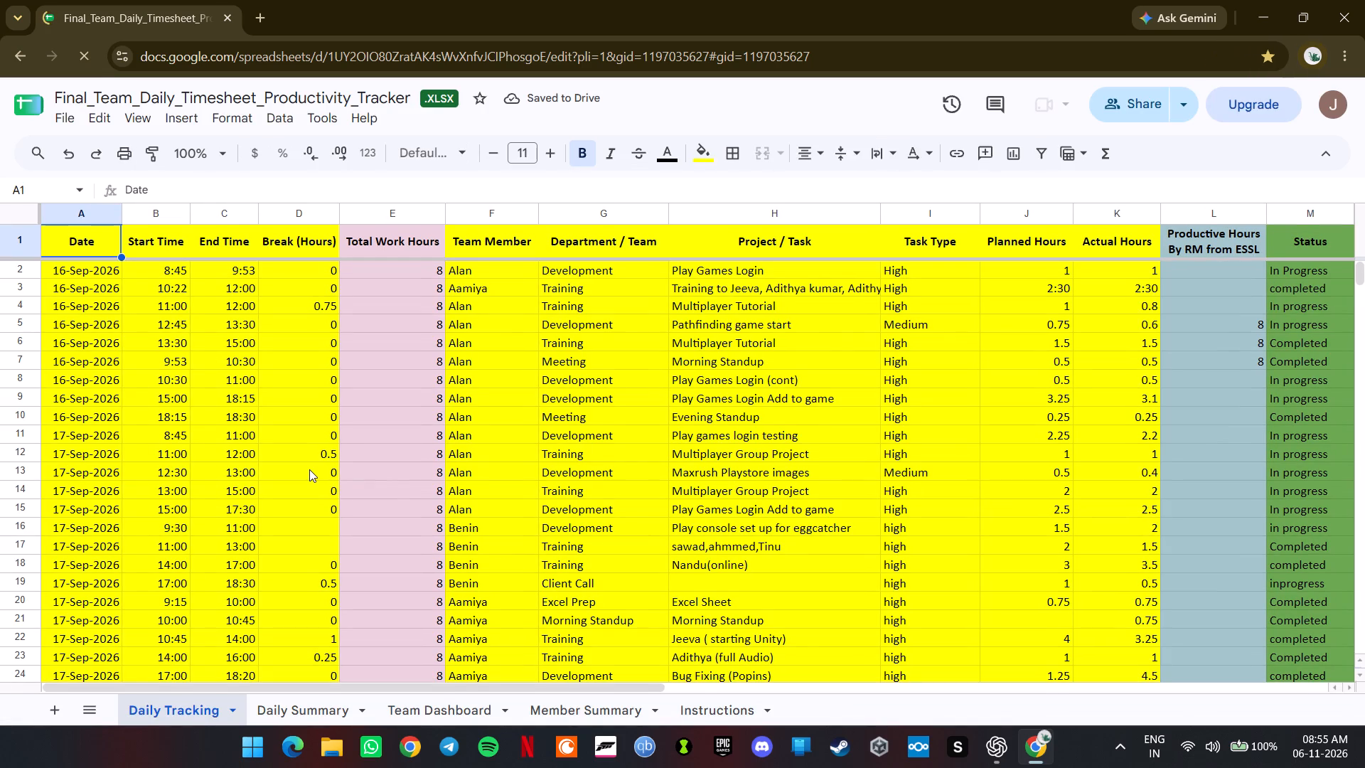
# Look through the Daily Tracking sheet down to its most recent entries around row 528.
pyautogui.scroll(-14, 309, 469)
pyautogui.scroll(-7, 309, 469)
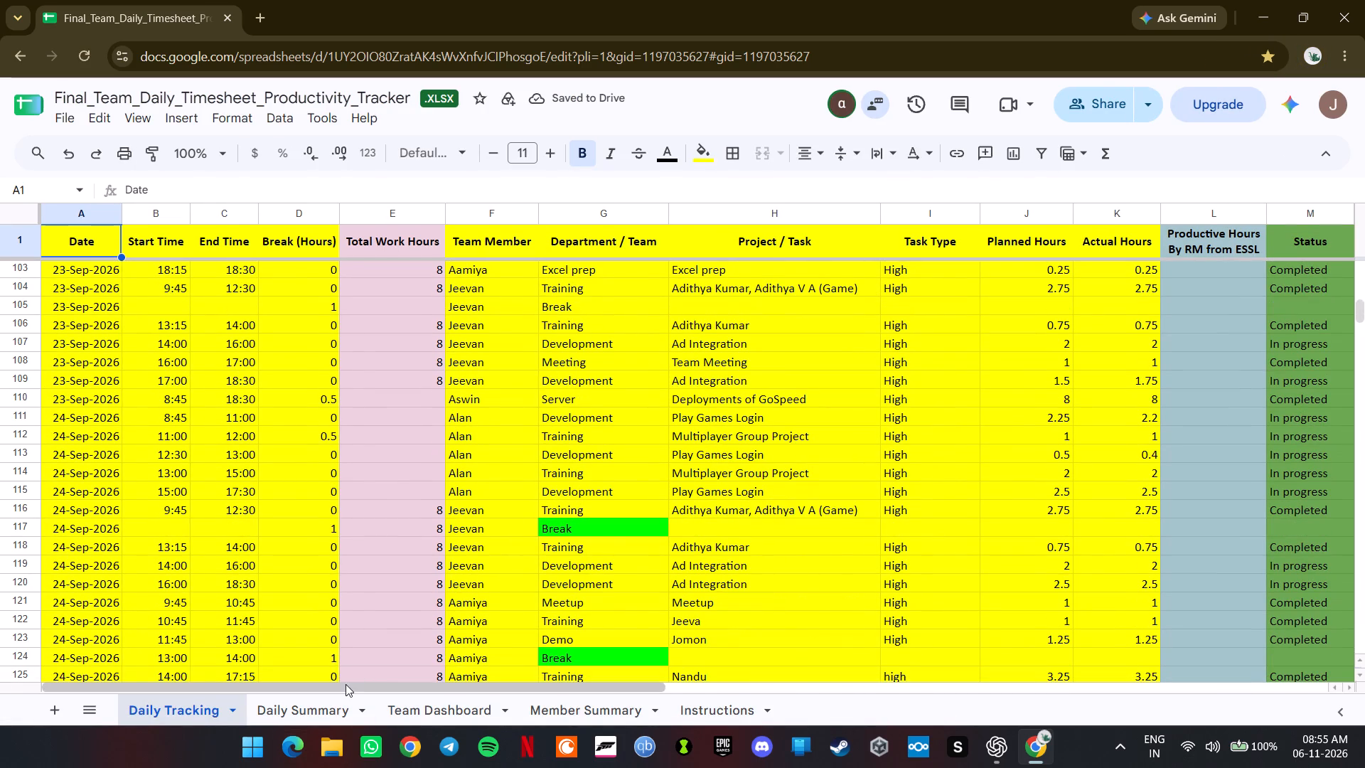
pyautogui.moveTo(346, 686); pyautogui.dragTo(593, 671)
pyautogui.scroll(-9, 564, 413)
pyautogui.scroll(-20, 452, 520)
pyautogui.scroll(-20, 452, 520)
pyautogui.scroll(-4, 452, 520)
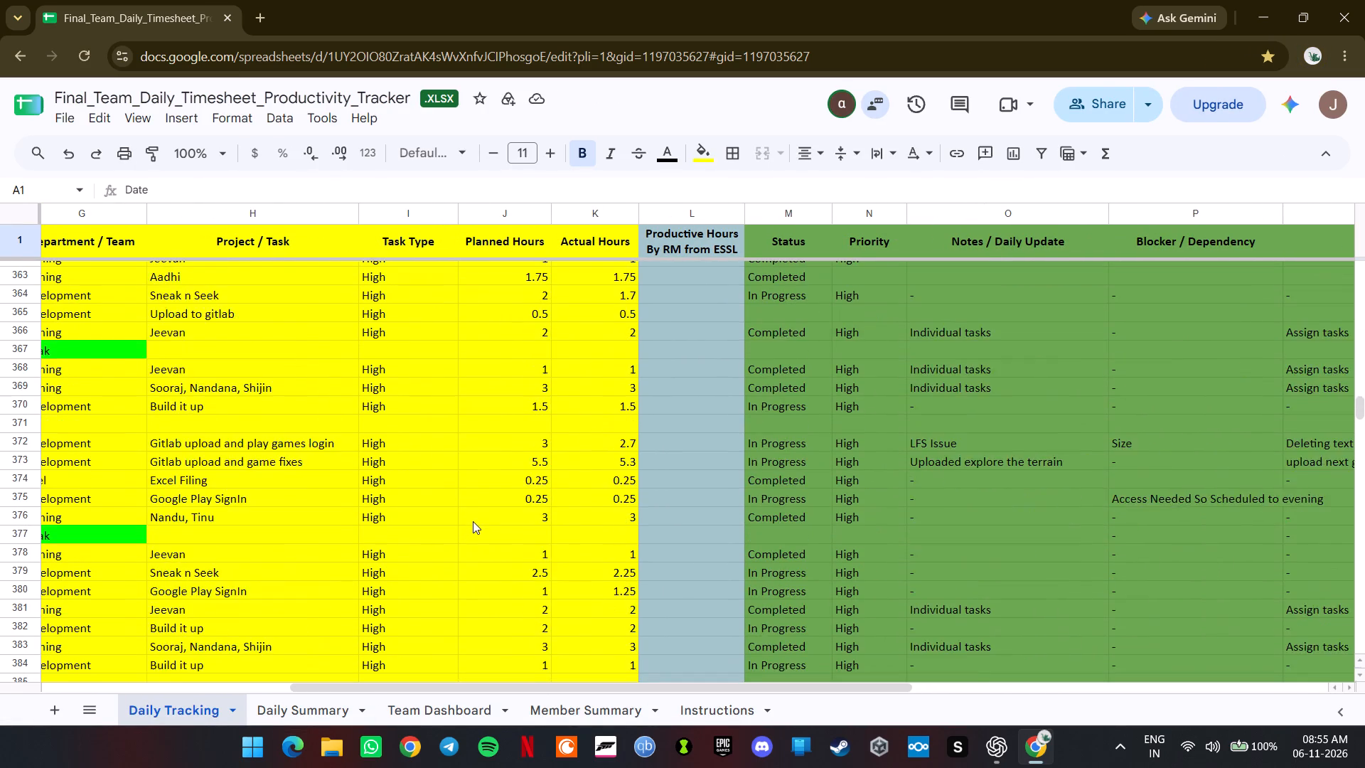
pyautogui.scroll(-20, 473, 521)
pyautogui.scroll(-16, 473, 521)
pyautogui.scroll(1, 473, 521)
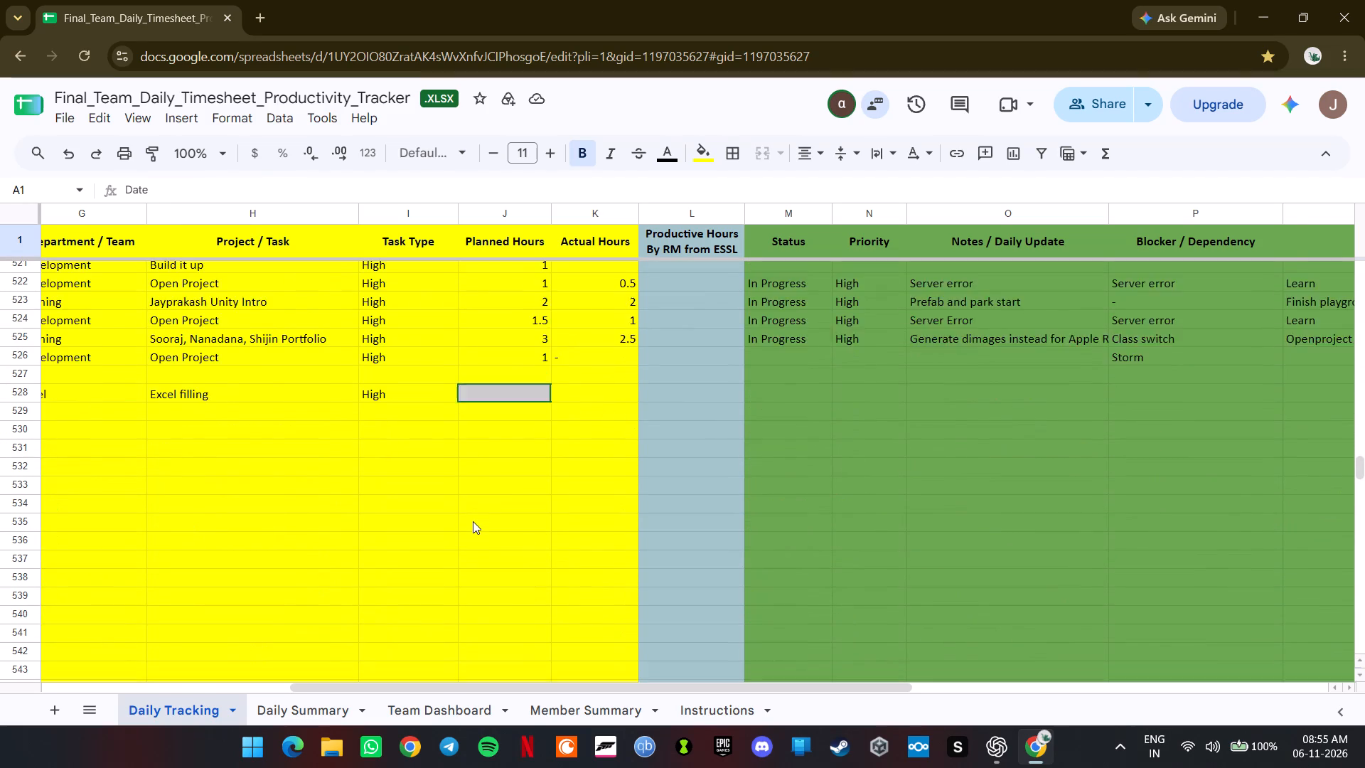
pyautogui.scroll(2, 473, 521)
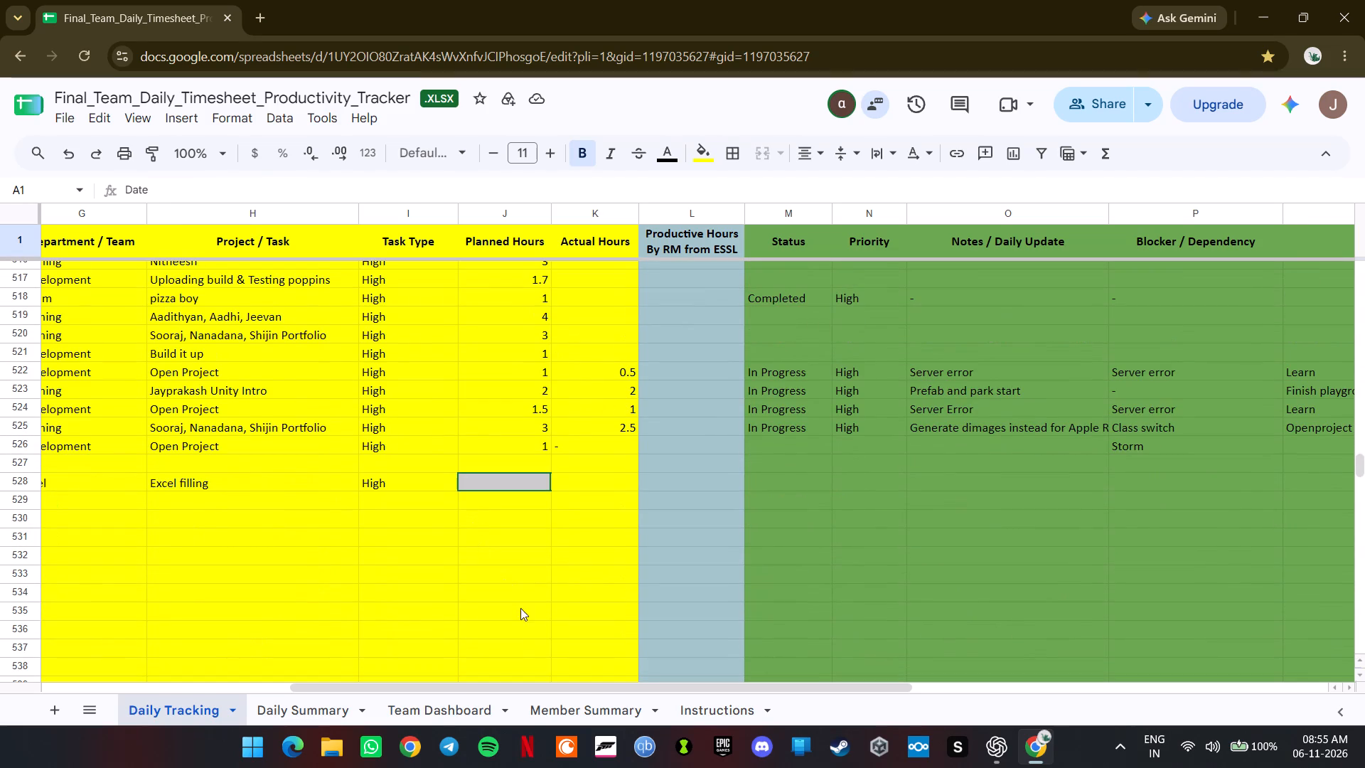
# Examine the team member, department, project and planned-hours columns of the latest Daily Tracking entries.
pyautogui.moveTo(544, 686); pyautogui.dragTo(541, 684)
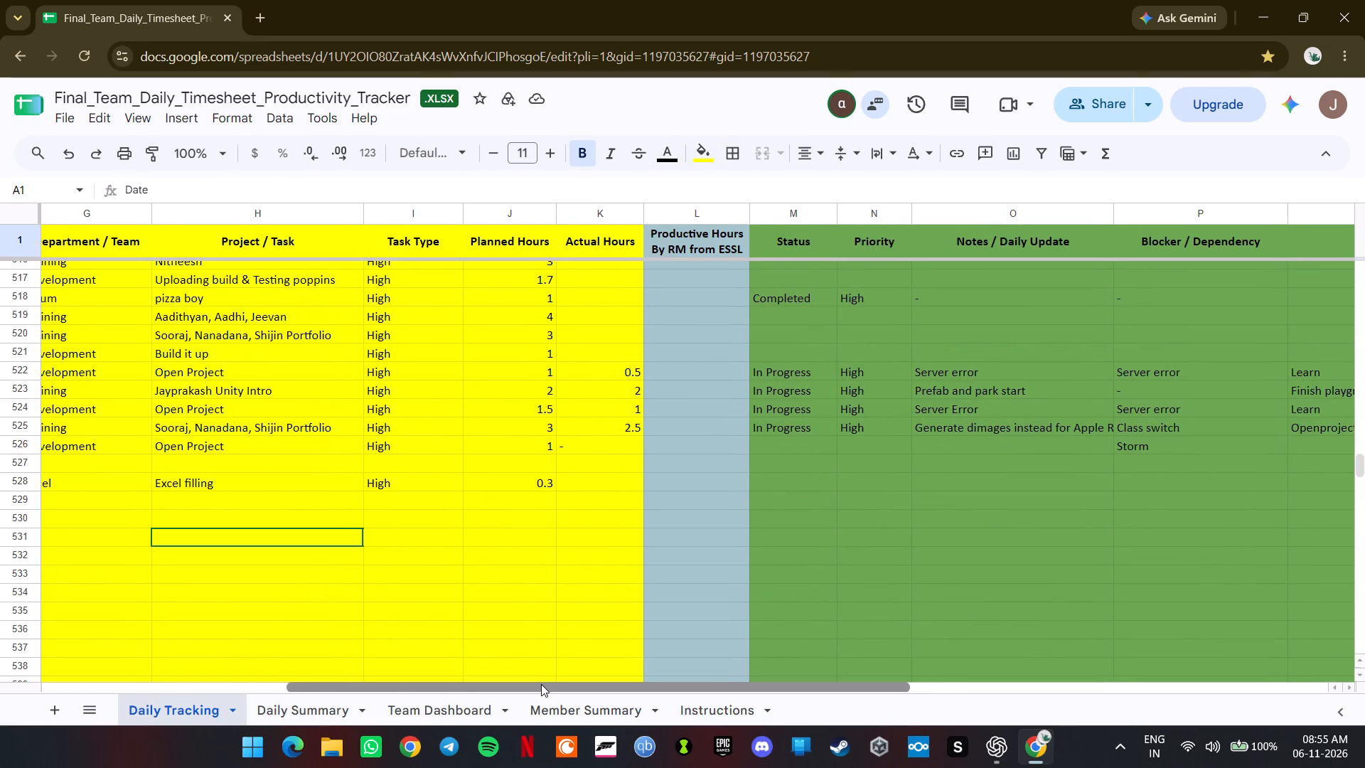
pyautogui.moveTo(541, 684); pyautogui.dragTo(529, 684)
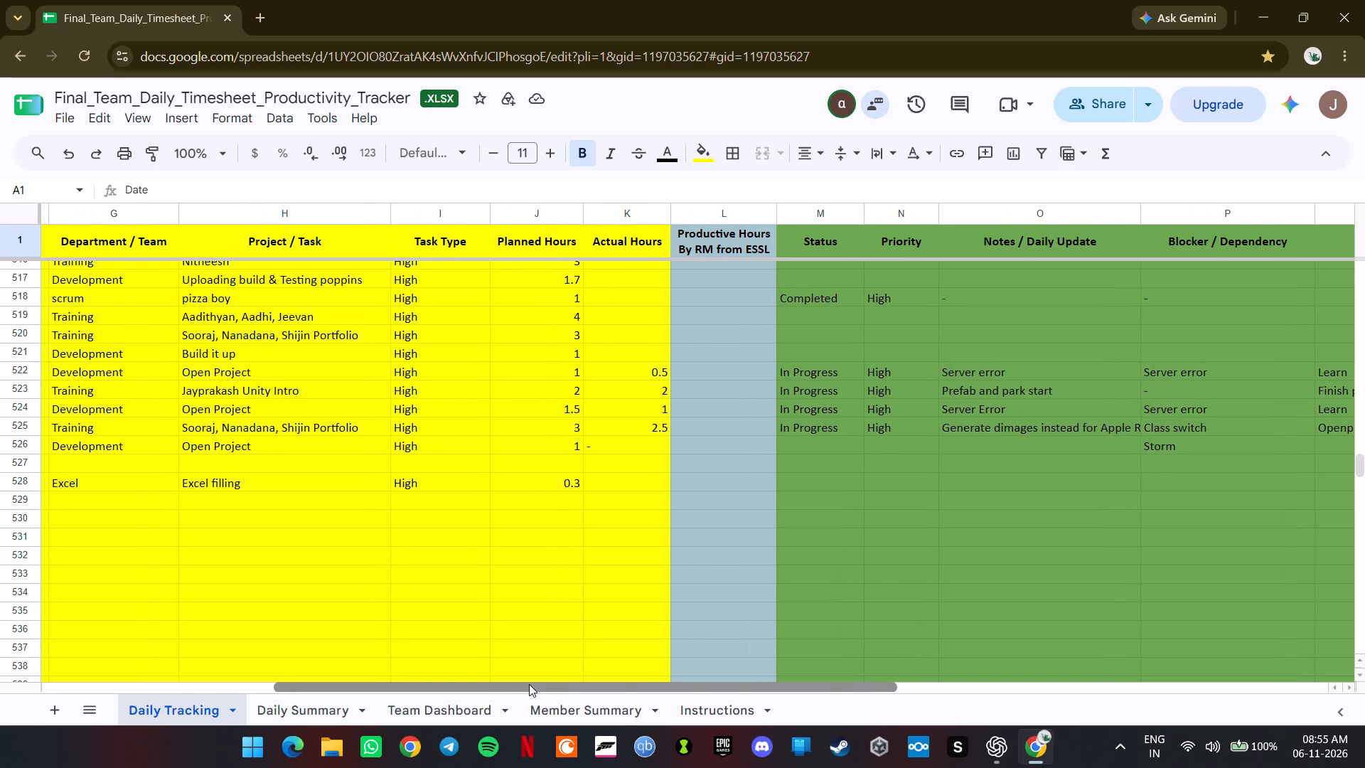
pyautogui.moveTo(529, 684); pyautogui.dragTo(520, 683)
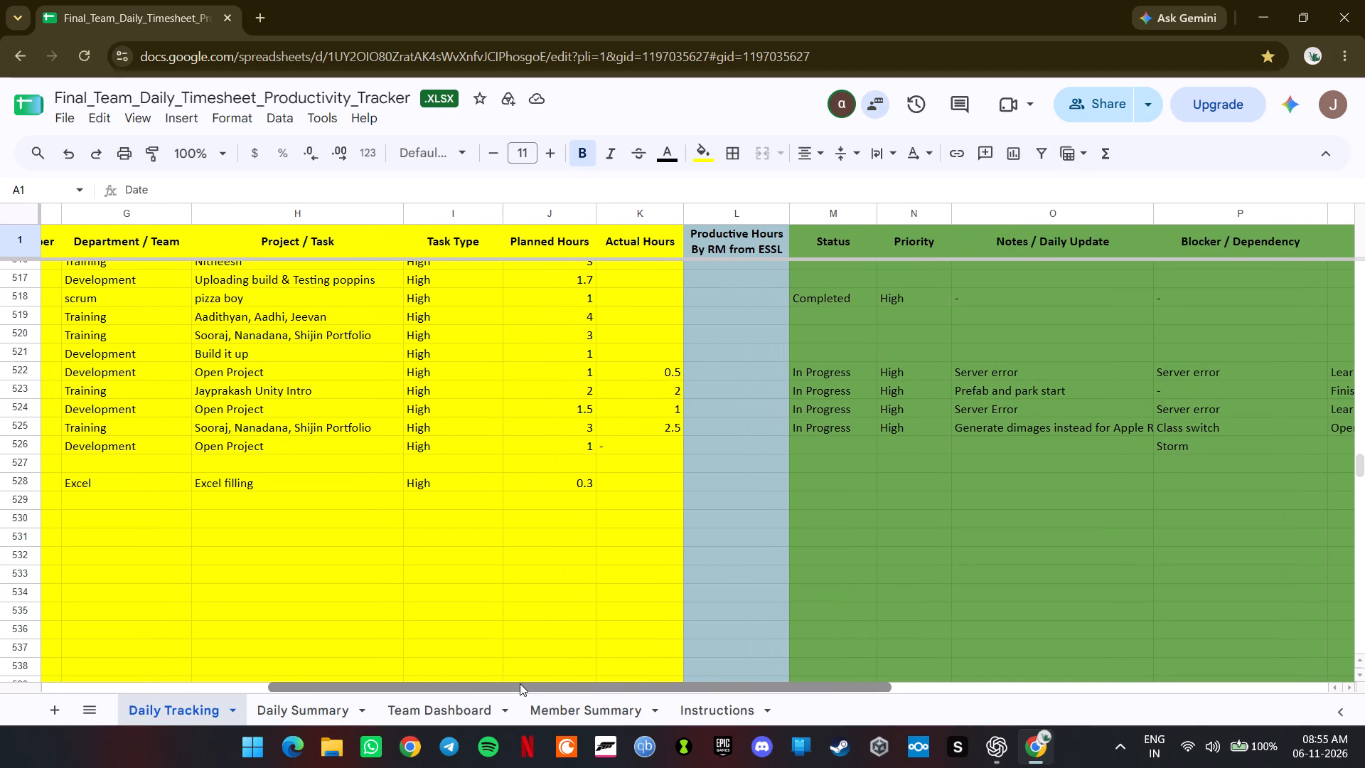
pyautogui.moveTo(520, 683); pyautogui.dragTo(514, 683)
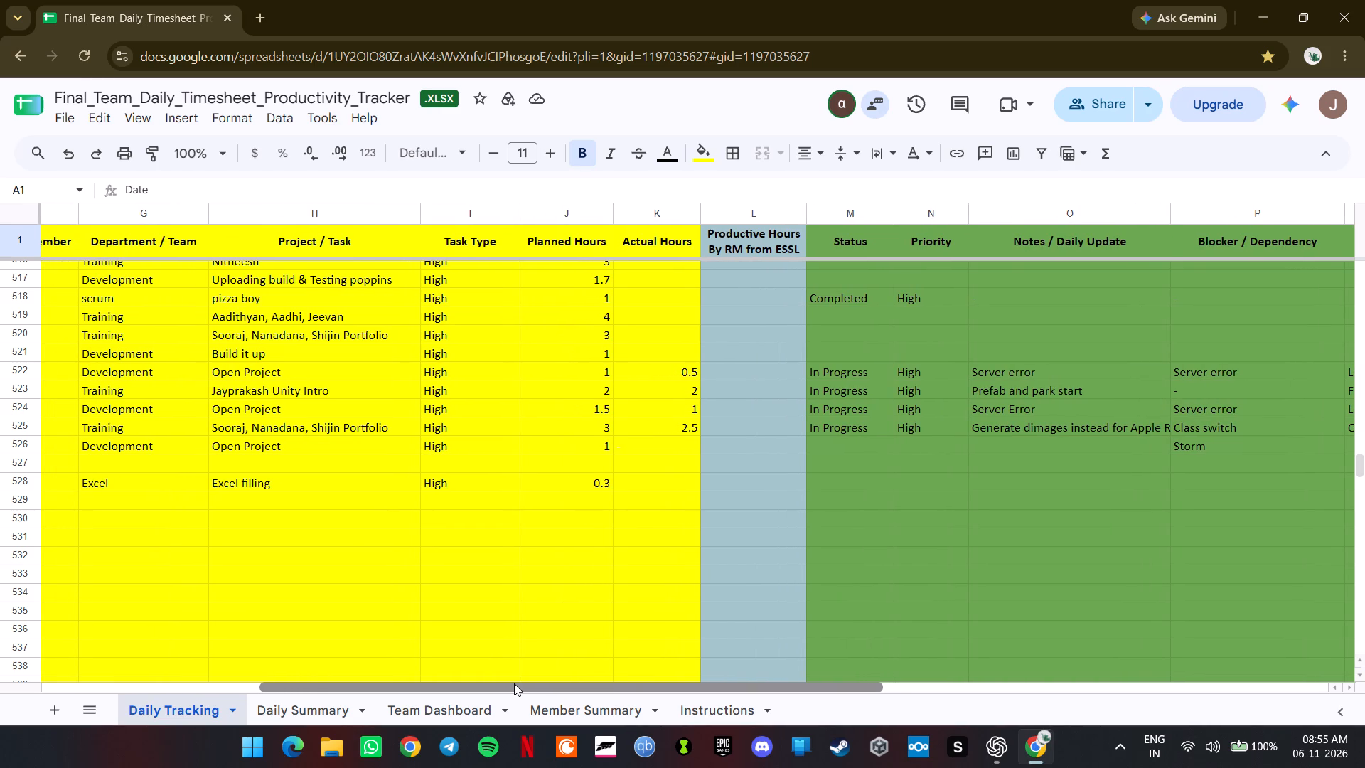
pyautogui.moveTo(514, 683); pyautogui.dragTo(447, 688)
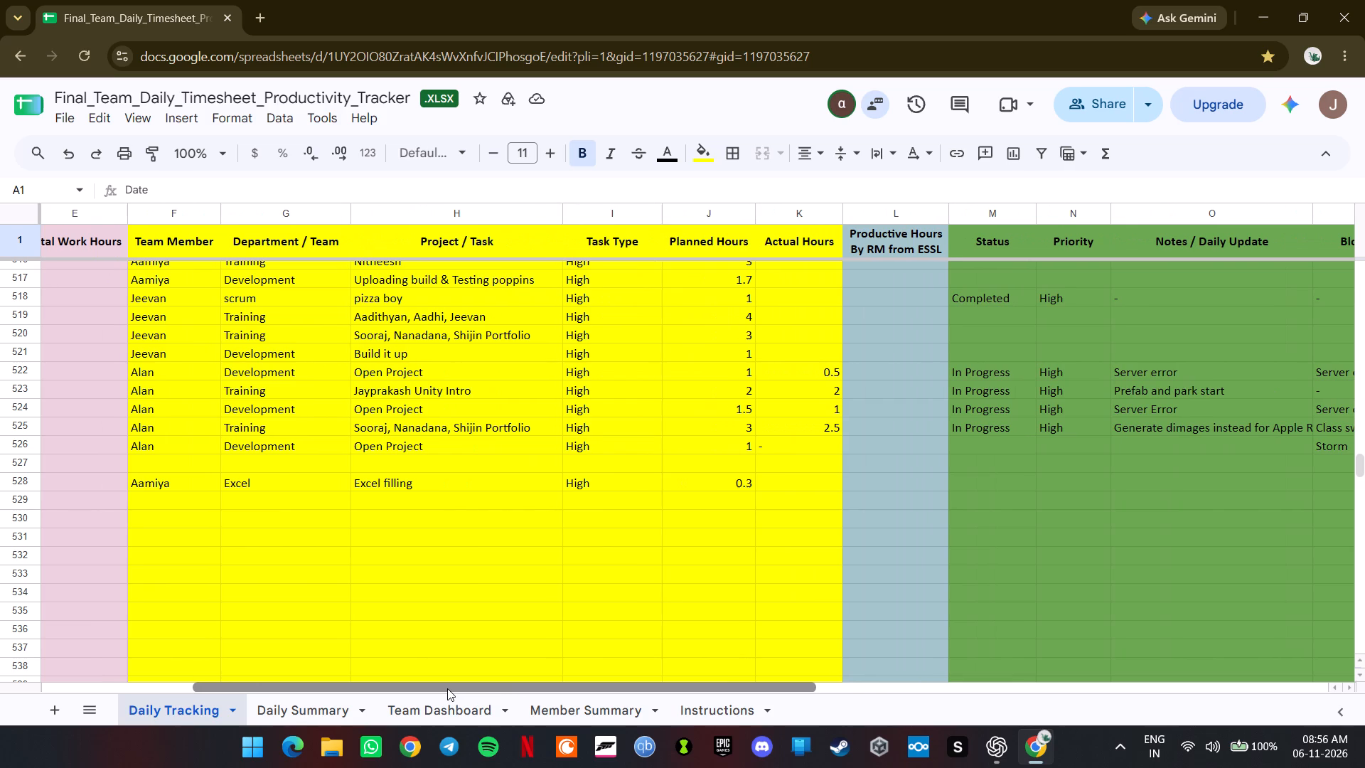
pyautogui.moveTo(447, 688); pyautogui.dragTo(488, 695)
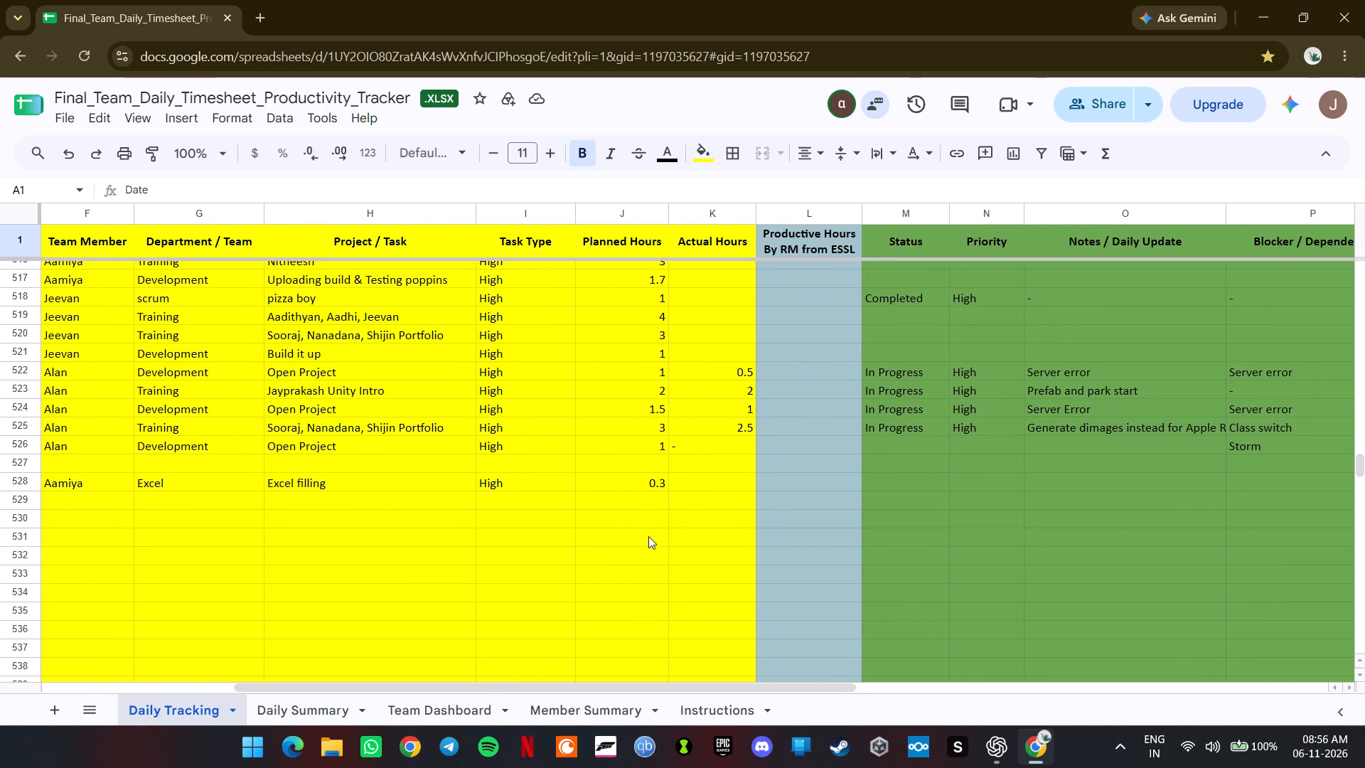
pyautogui.scroll(1, 1022, 496)
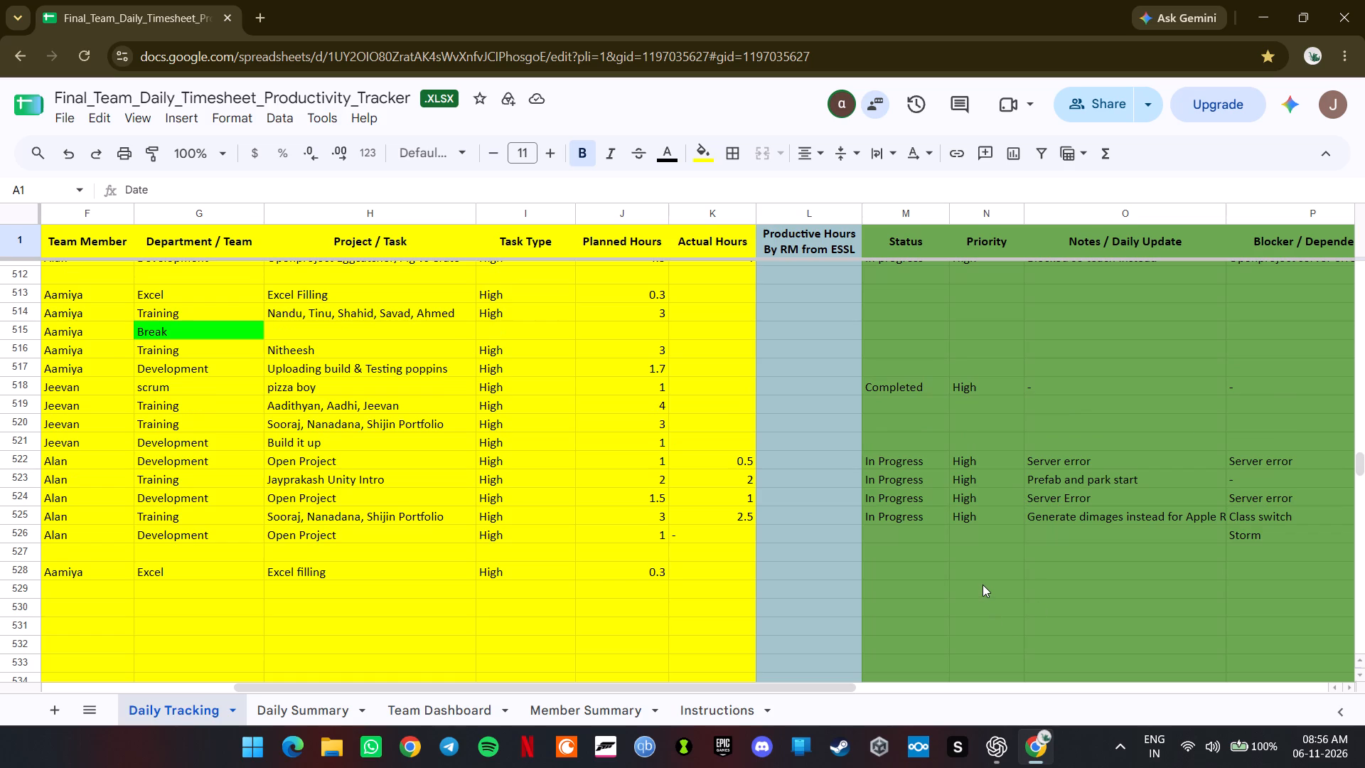
pyautogui.scroll(-1, 983, 585)
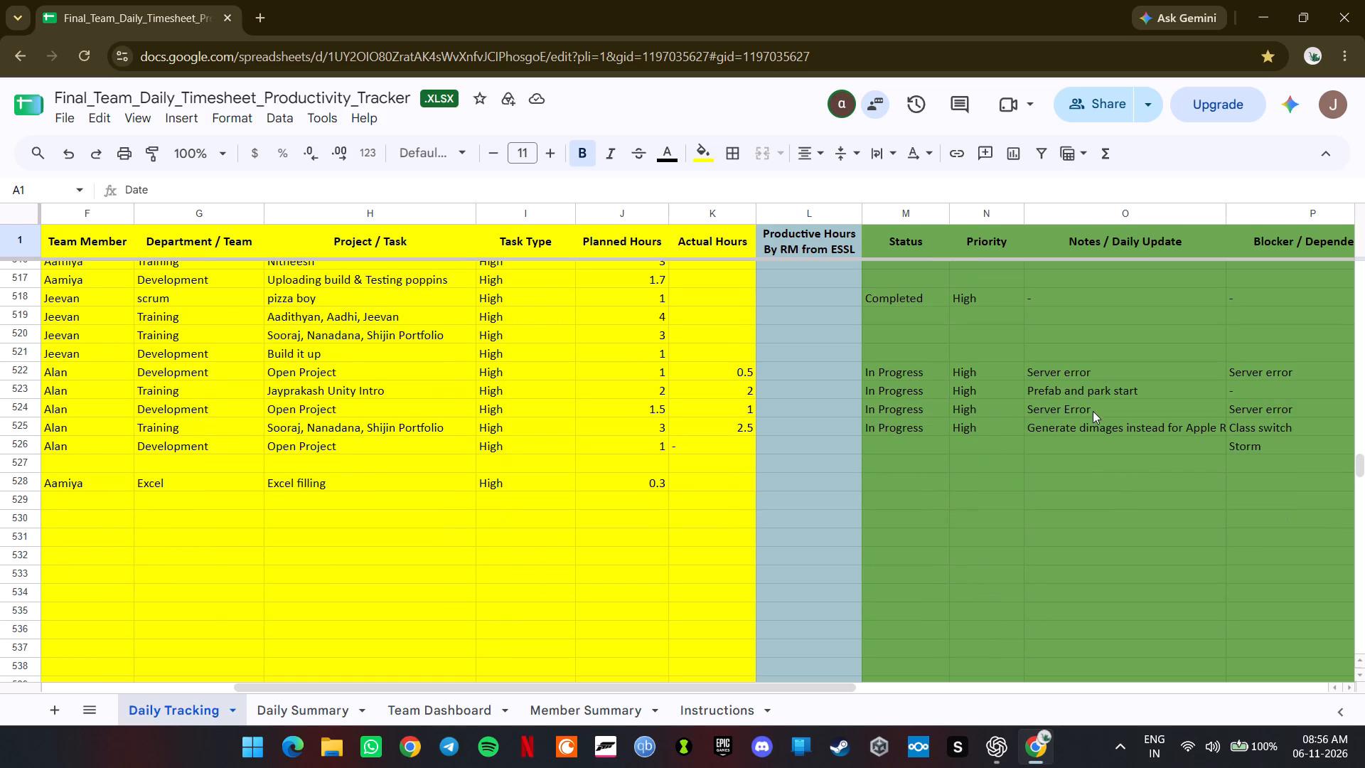
pyautogui.scroll(2, 1042, 488)
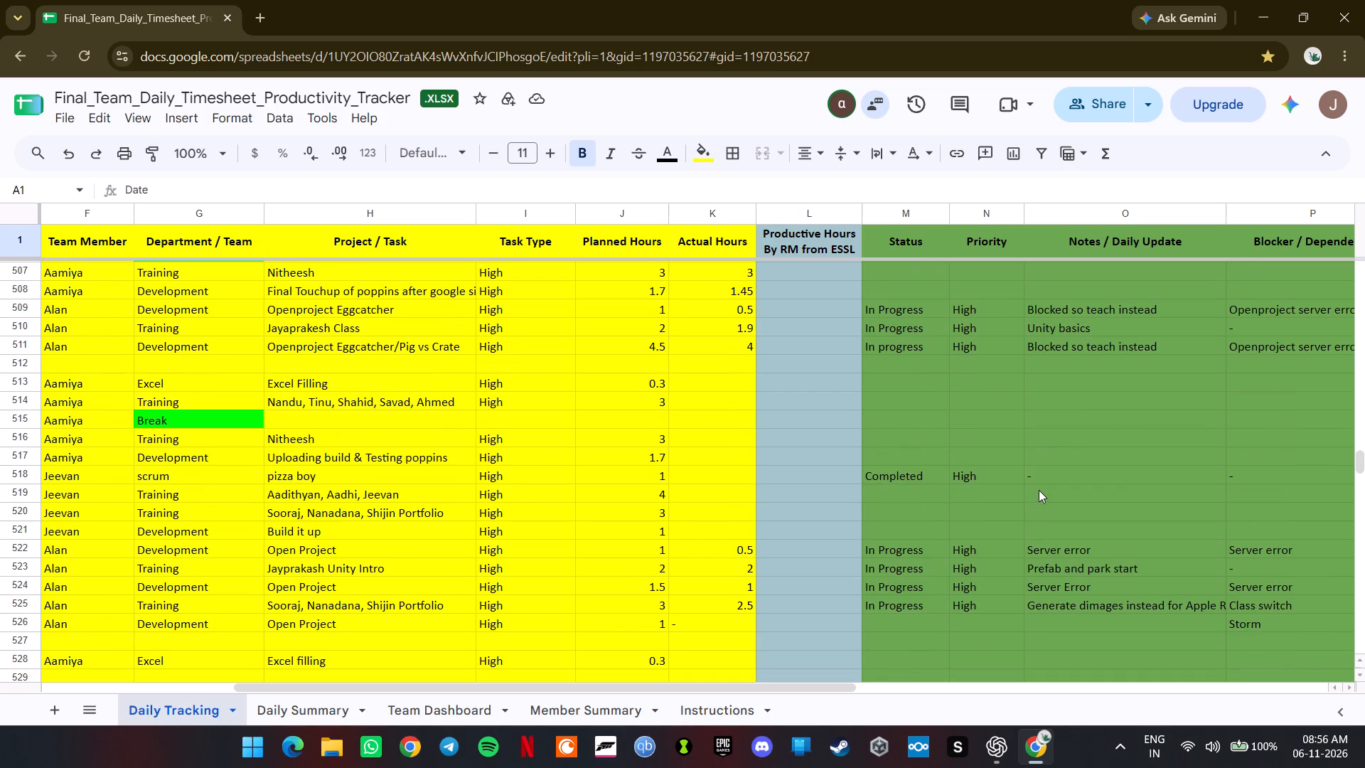
# Examine the status, priority, notes, blocker and next-action columns for rows 502 to 528, including each team member's tasks.
pyautogui.moveTo(546, 688); pyautogui.dragTo(674, 682)
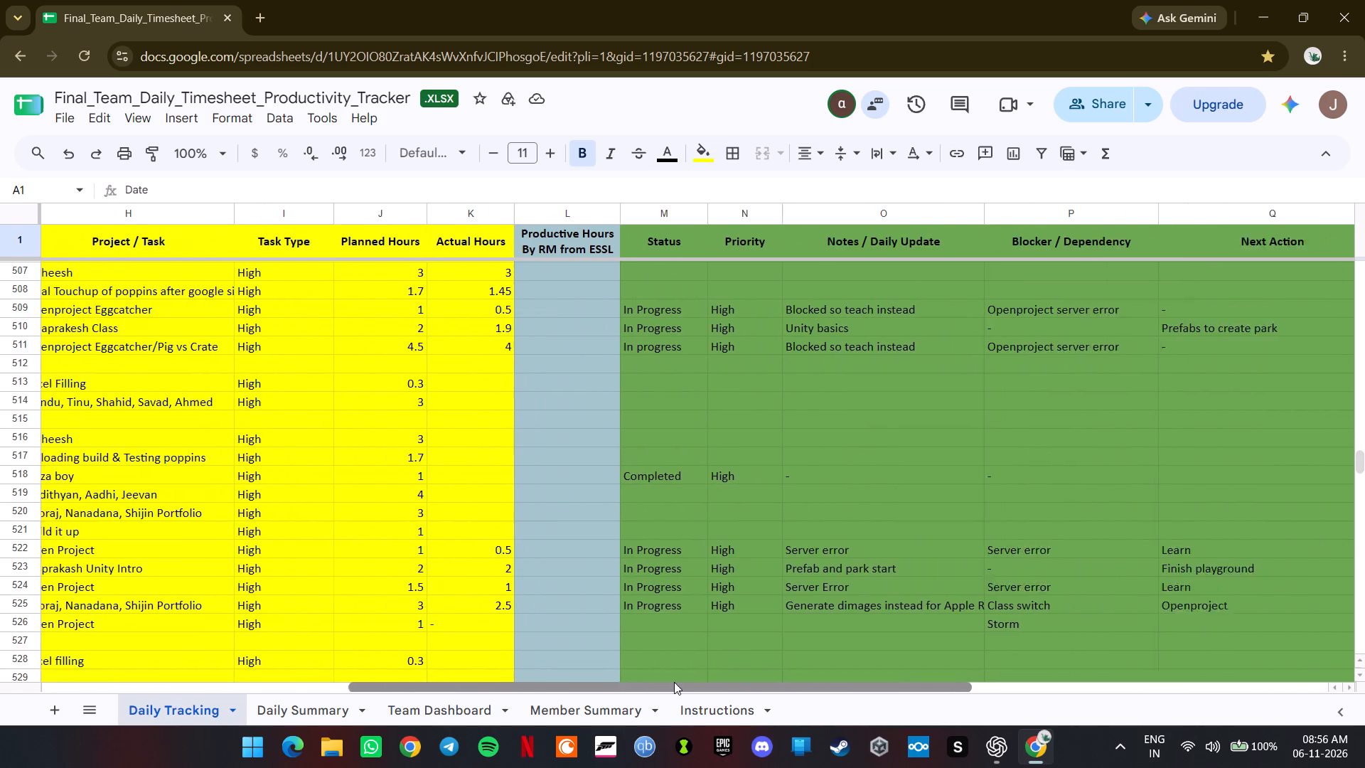
pyautogui.moveTo(674, 682); pyautogui.dragTo(696, 680)
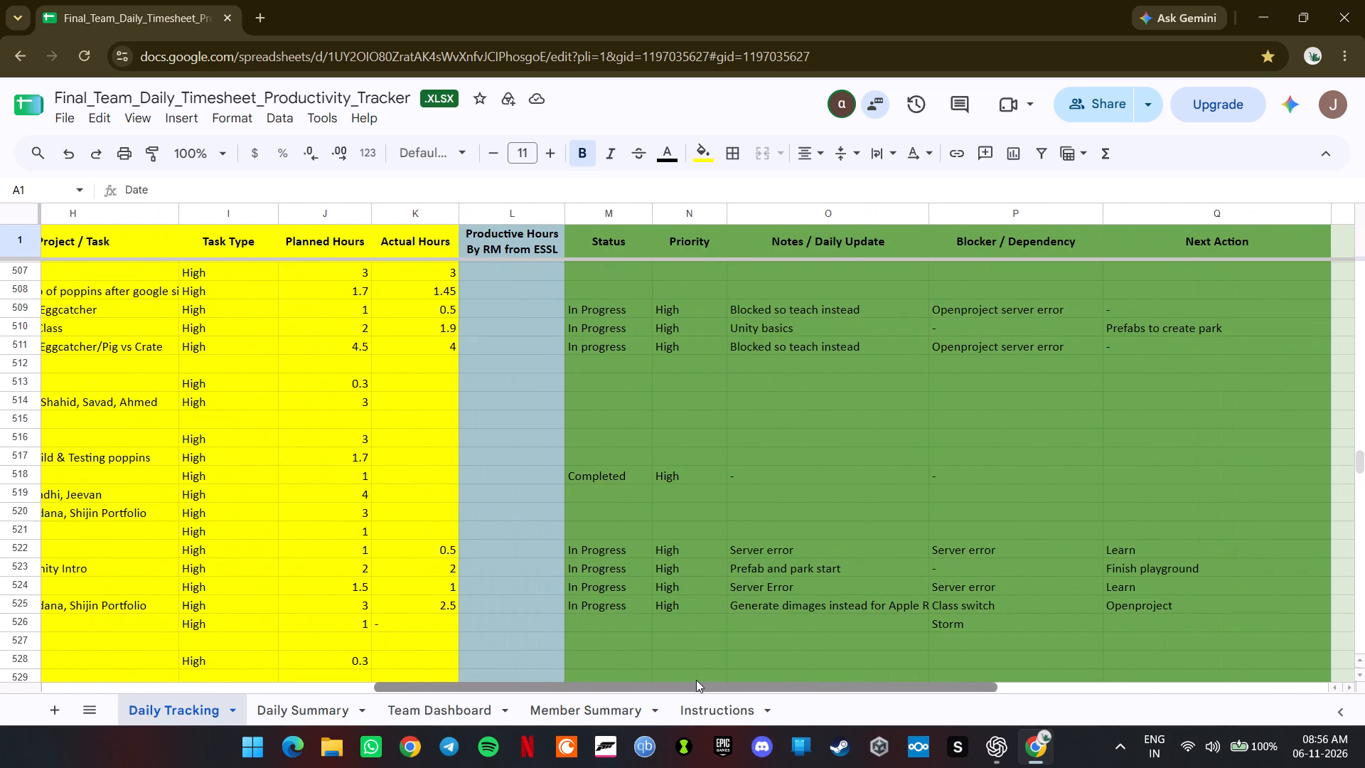
pyautogui.moveTo(696, 680); pyautogui.dragTo(685, 685)
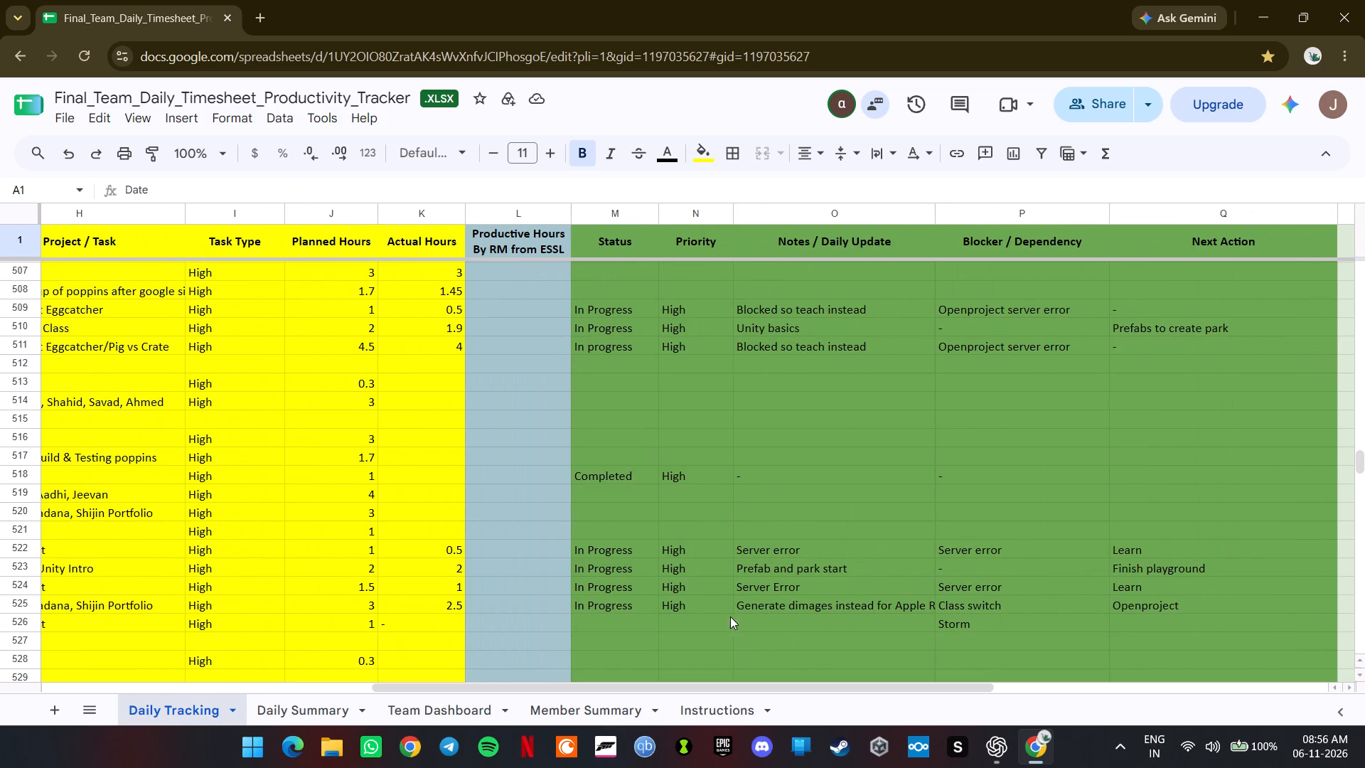
pyautogui.scroll(1, 782, 553)
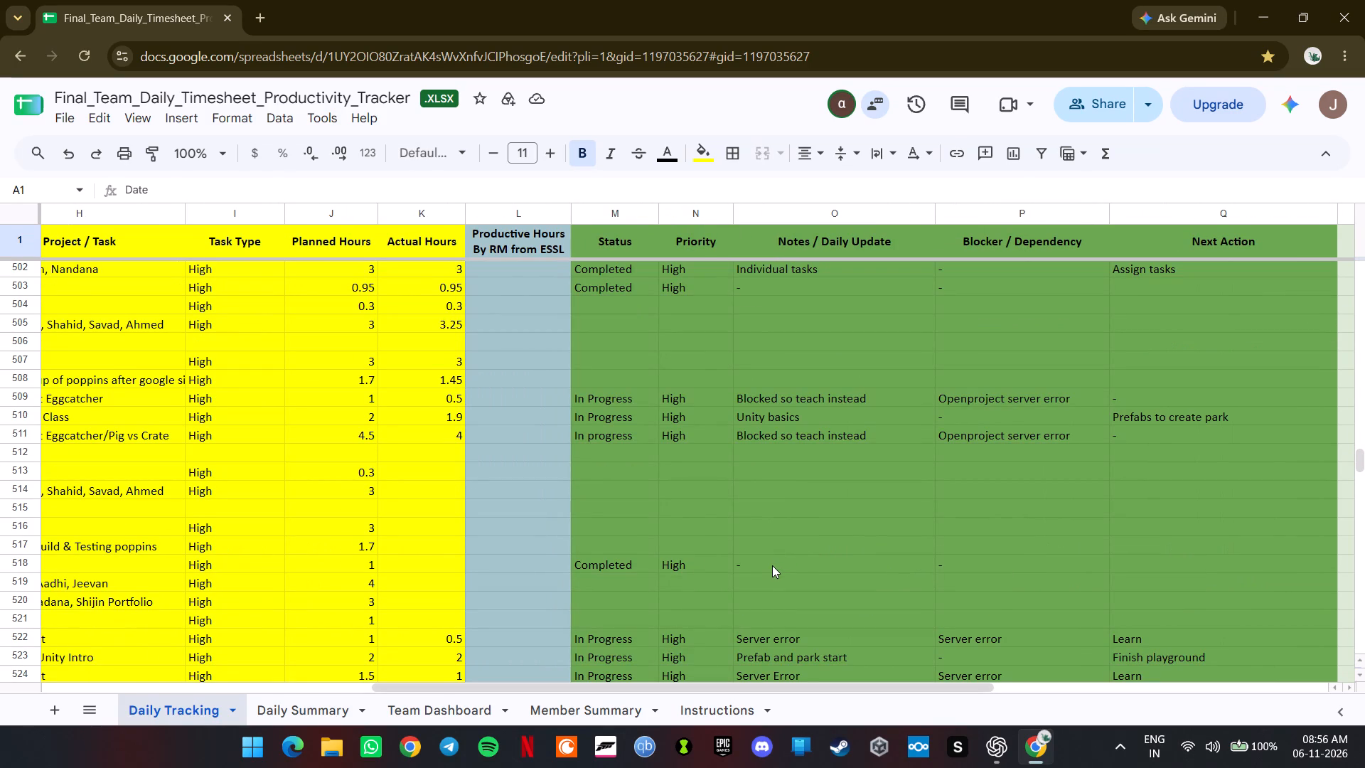
pyautogui.scroll(-1, 772, 565)
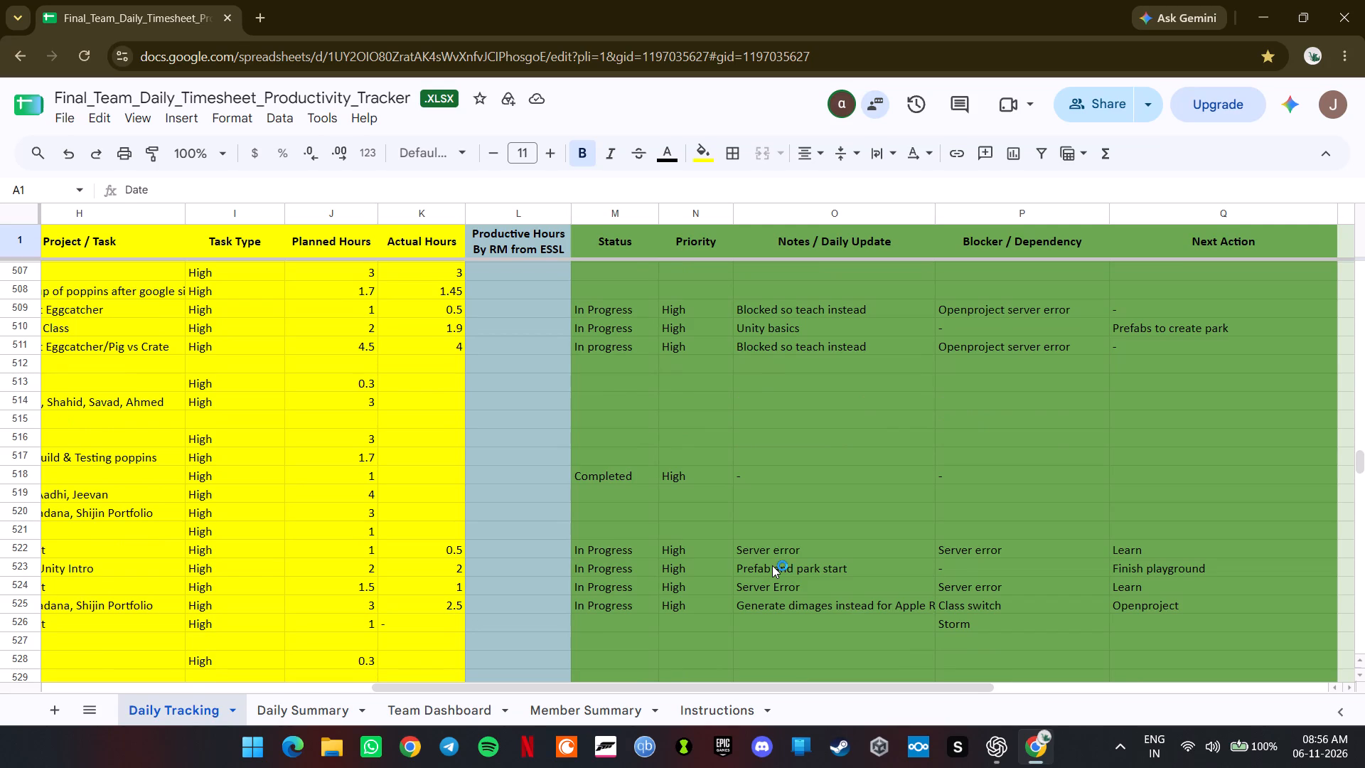
pyautogui.scroll(1, 772, 565)
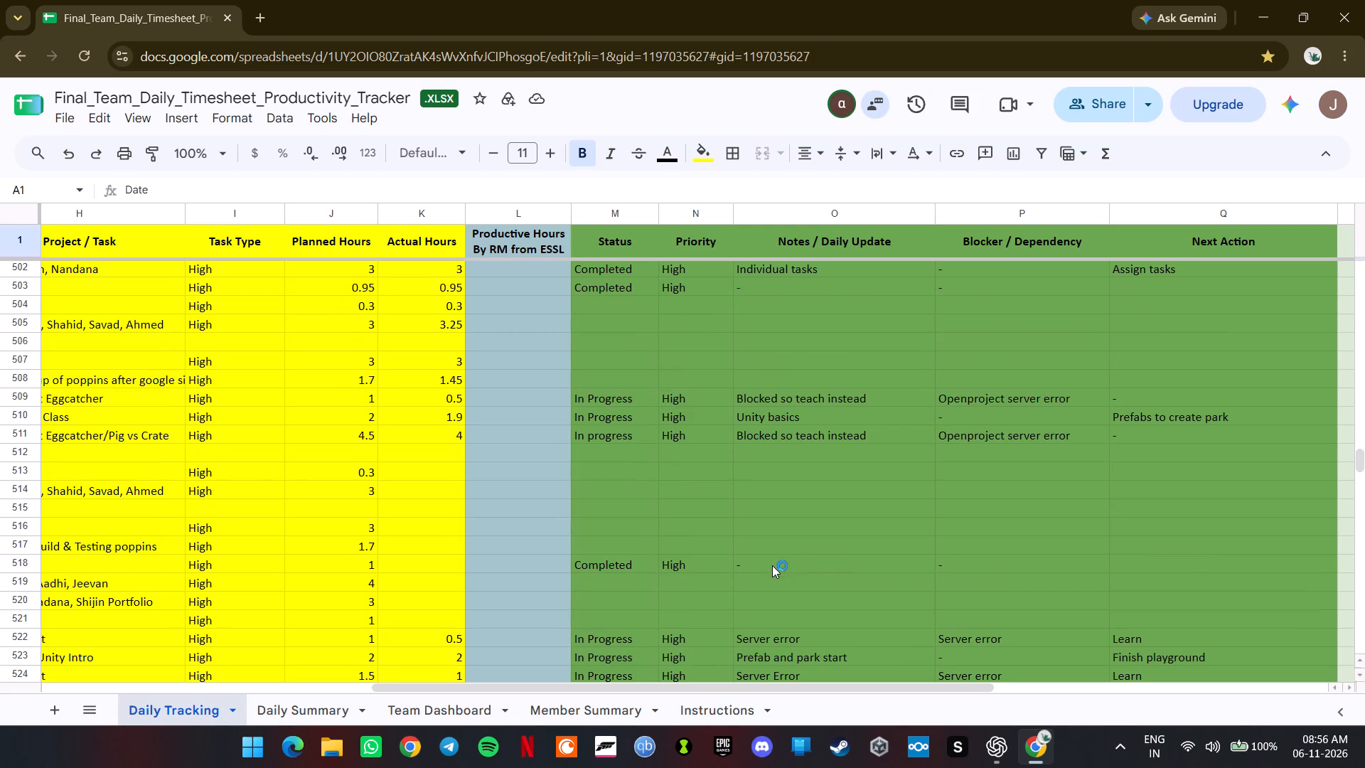
pyautogui.moveTo(501, 683); pyautogui.dragTo(461, 690)
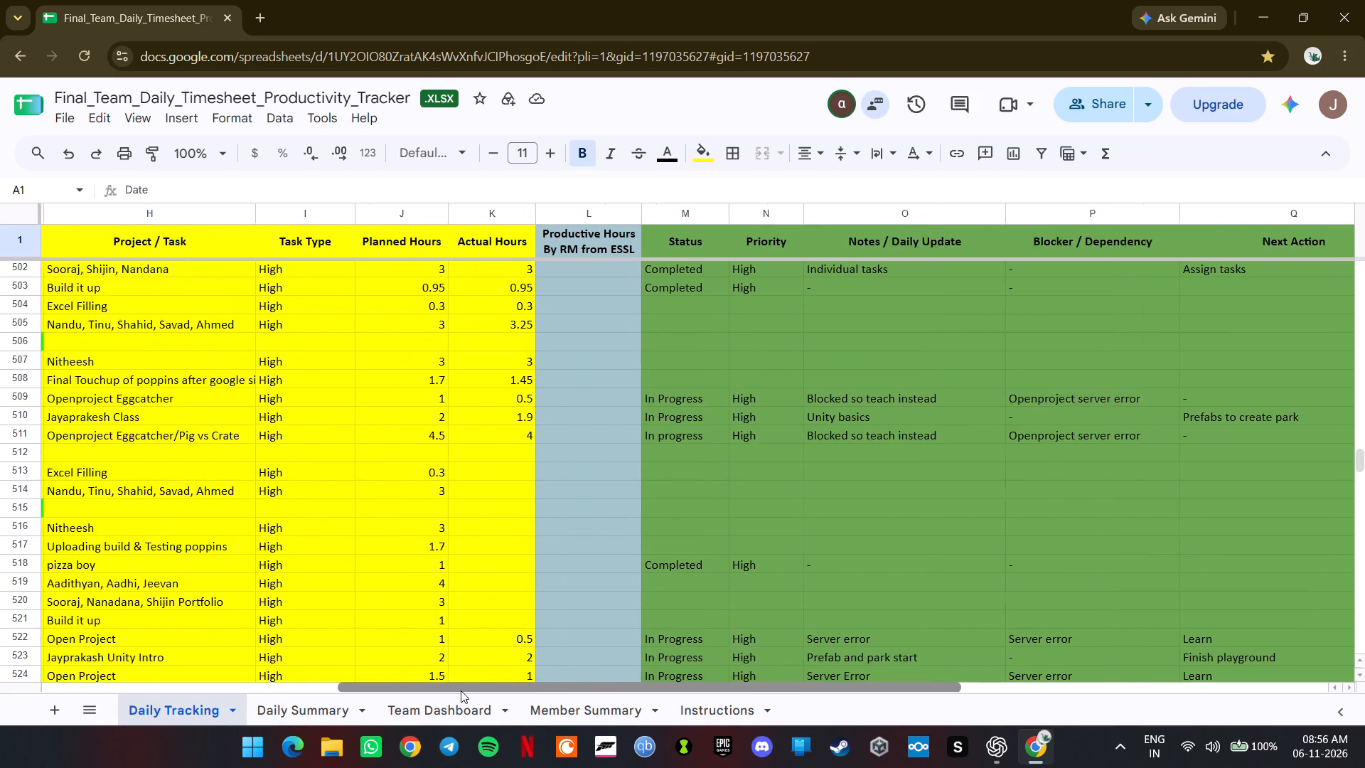
pyautogui.moveTo(461, 690); pyautogui.dragTo(303, 721)
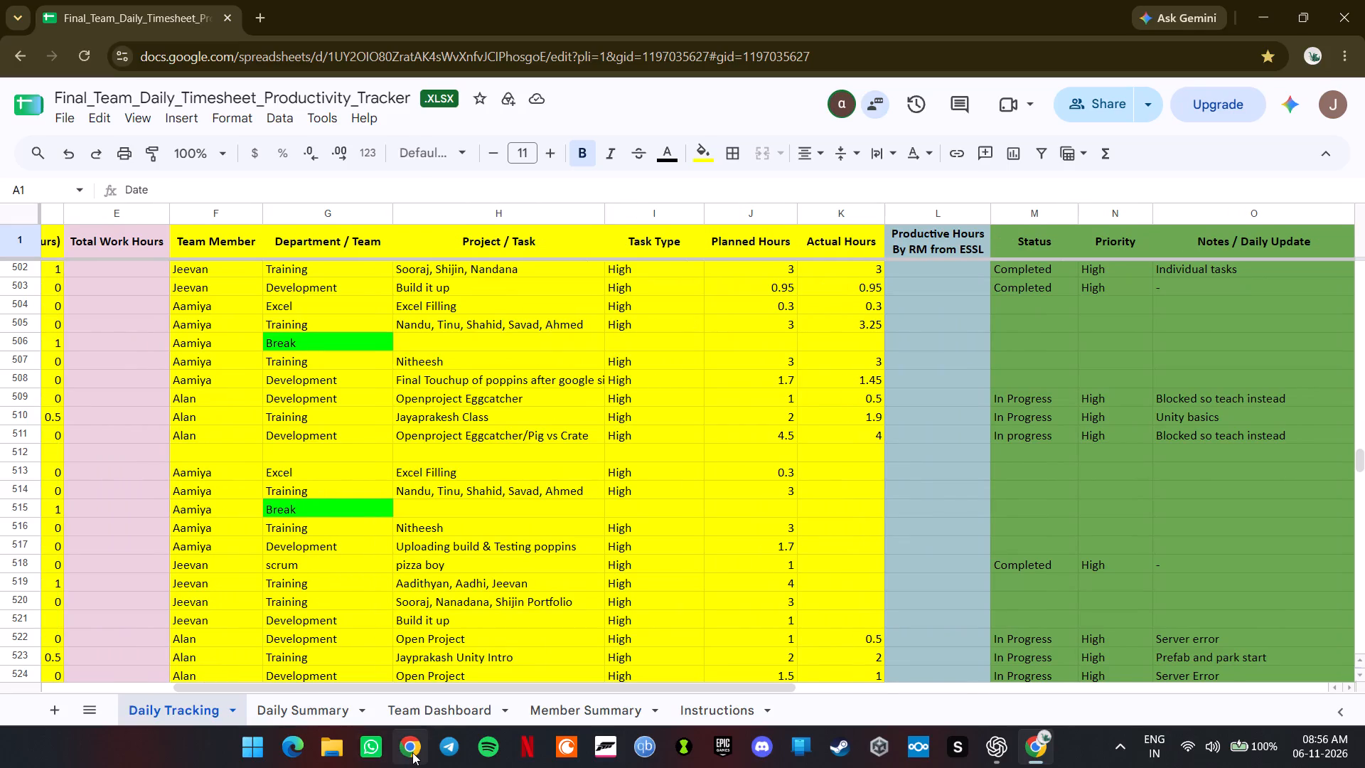
# Open the Horilla attendance activity page in the other Chrome profile, check today's check-in, and refresh the page.
pyautogui.click(412, 752)
pyautogui.click(434, 530)
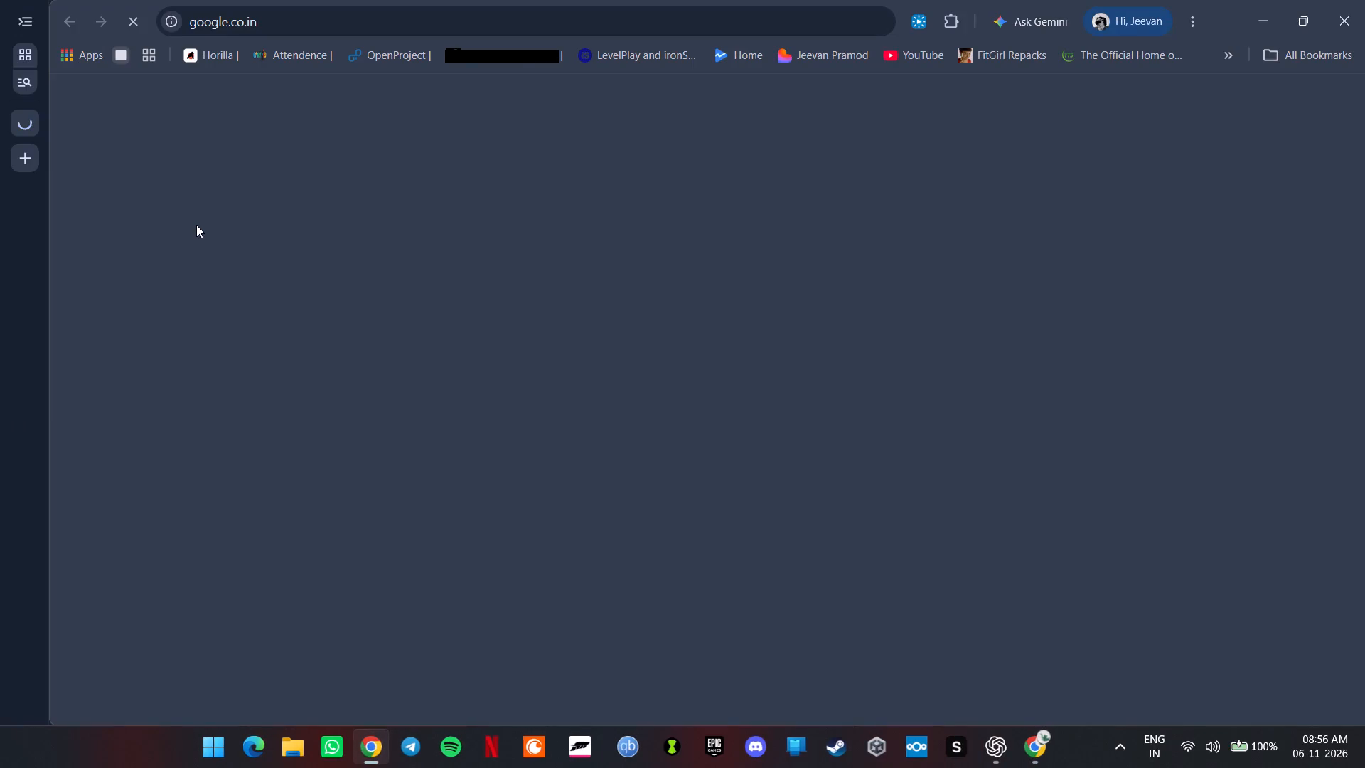
pyautogui.click(206, 64)
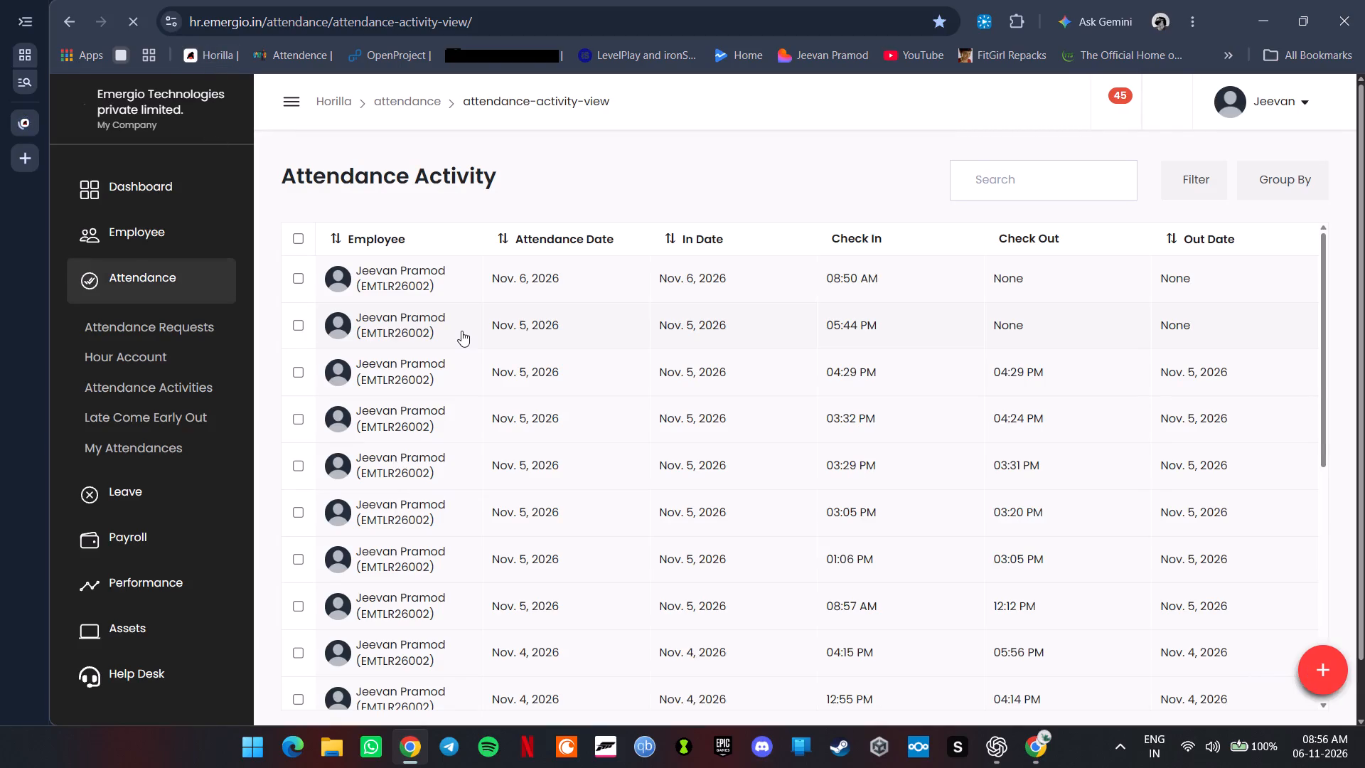
pyautogui.scroll(2, 461, 331)
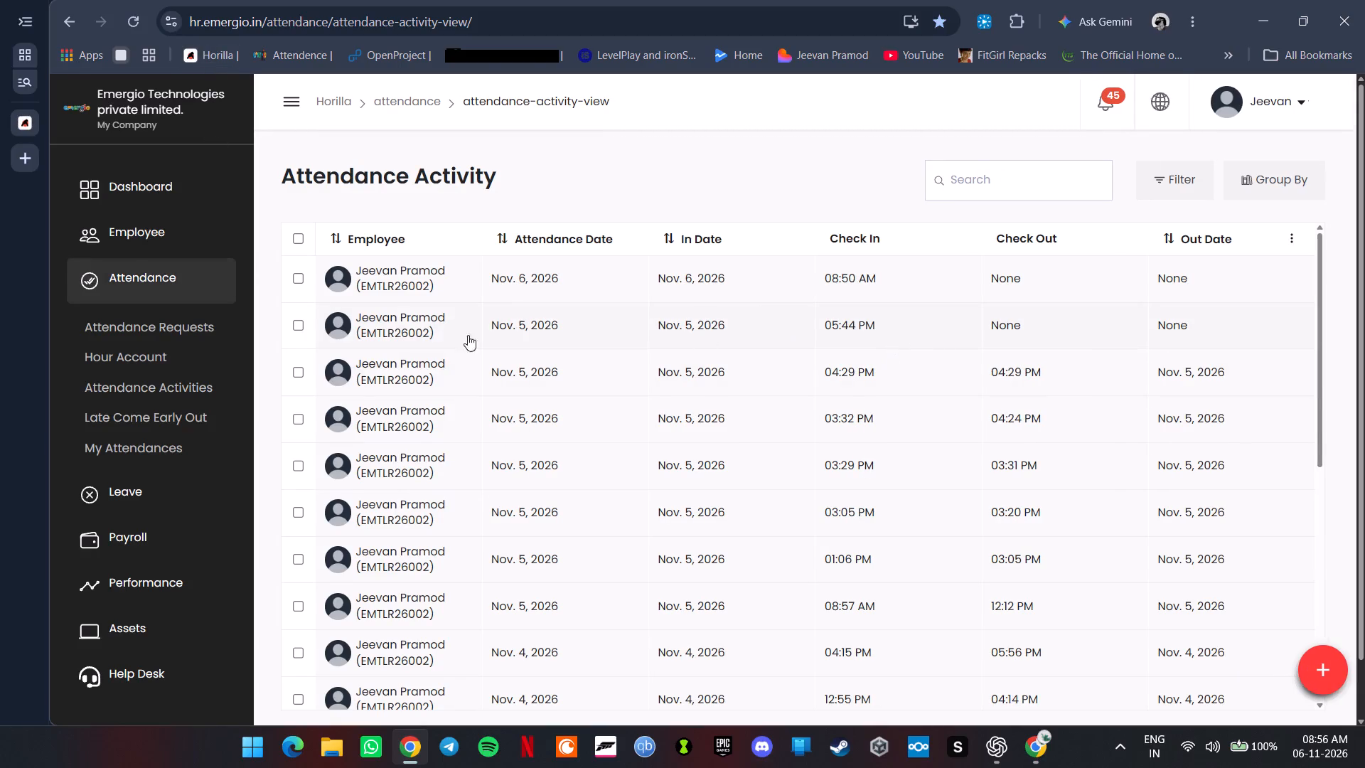
pyautogui.click(136, 26)
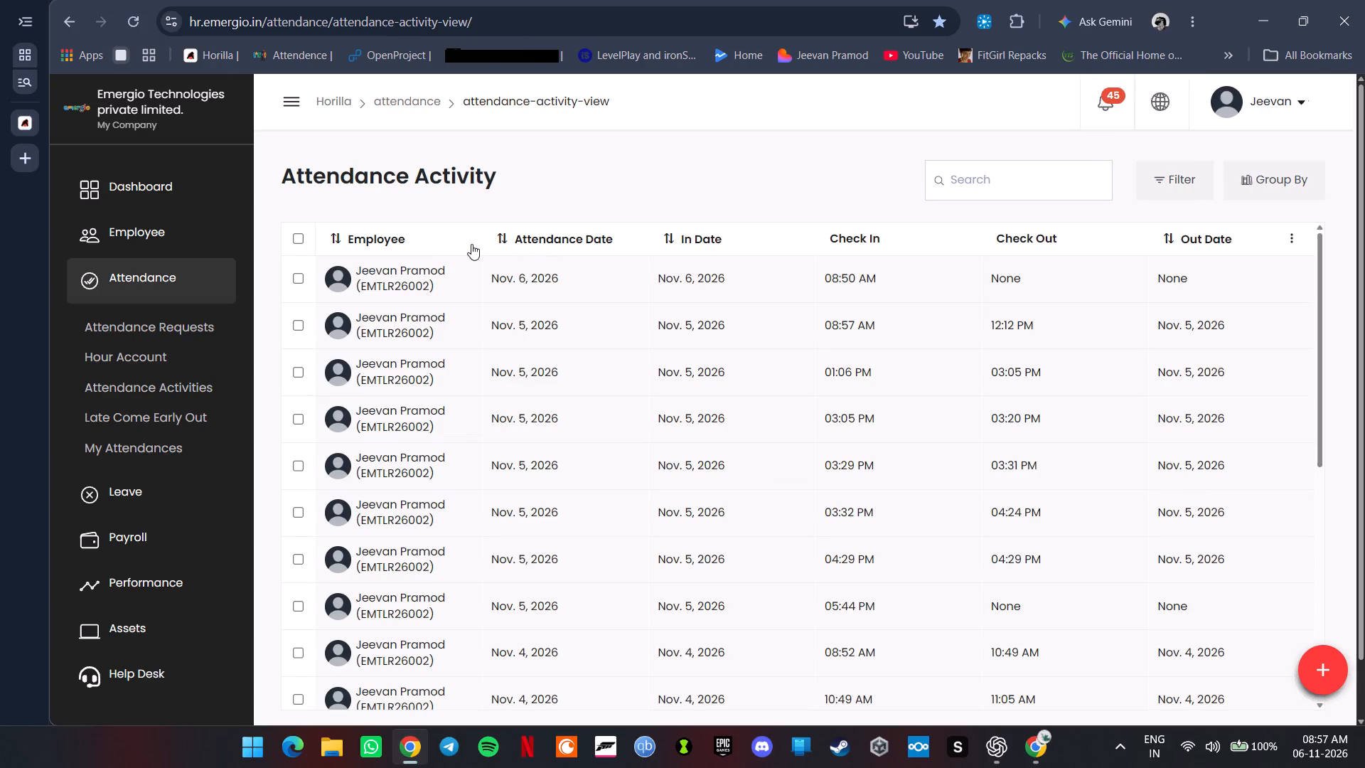
# Refresh the Horilla attendance activity page and review the latest check-in and check-out entries.
pyautogui.scroll(2, 470, 234)
pyautogui.click(134, 18)
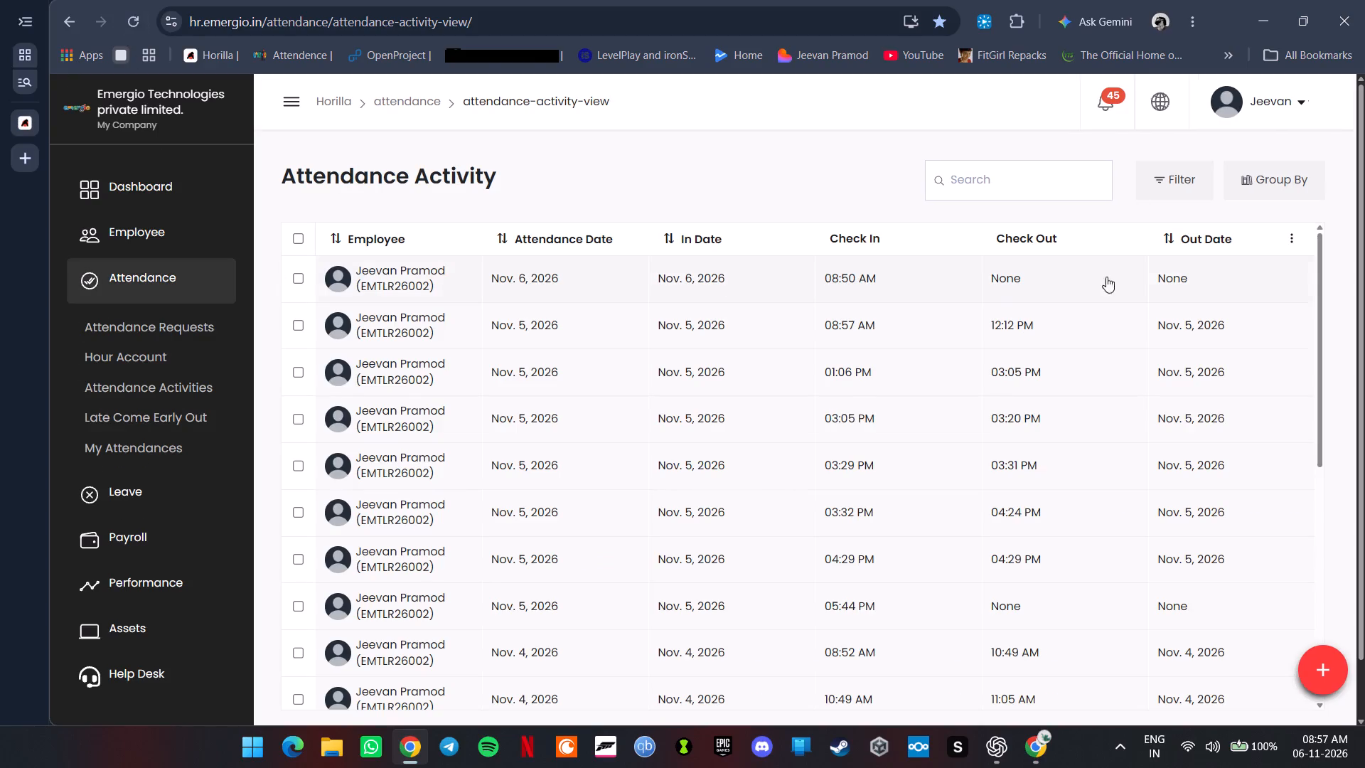
pyautogui.scroll(1, 983, 166)
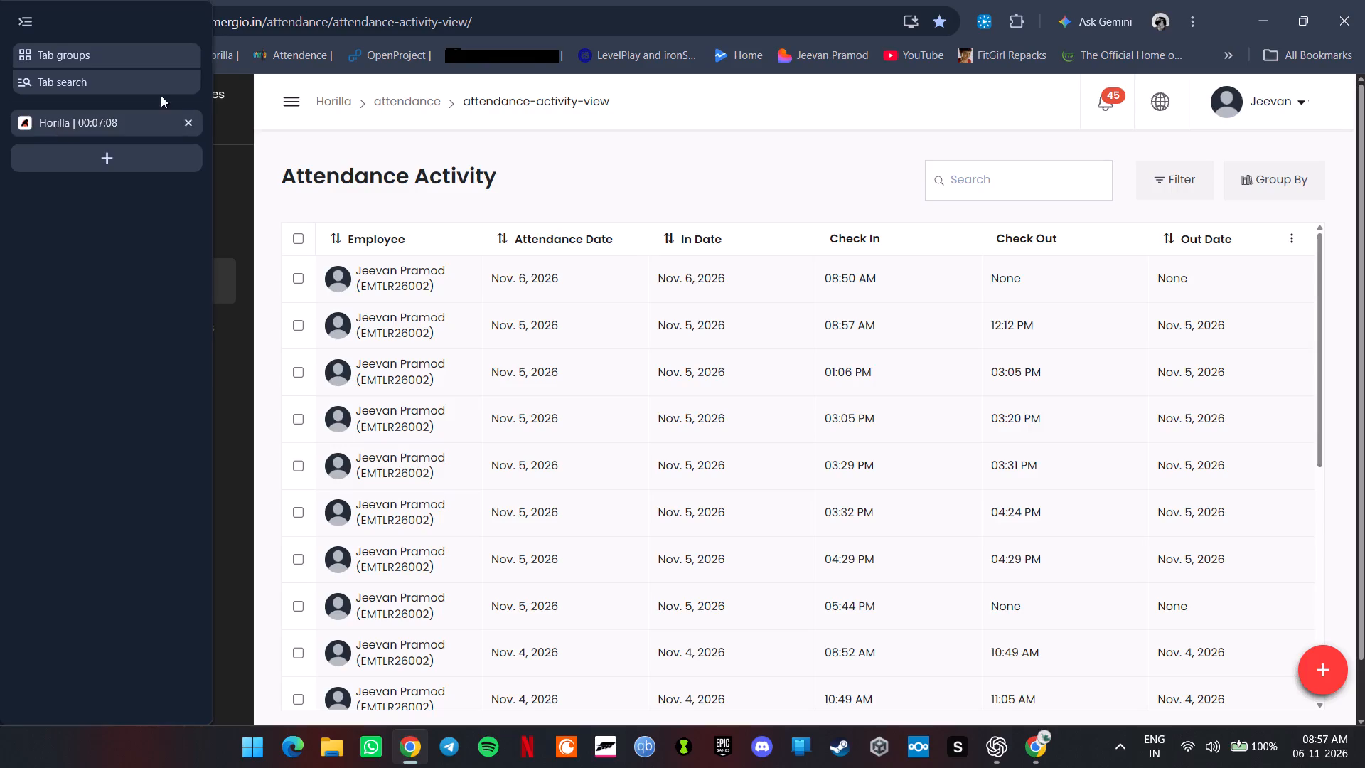
# Return to the Daily Tracking sheet in the timesheet tracker and view the rows around the latest entries.
pyautogui.click(1249, 11)
pyautogui.scroll(-4, 797, 381)
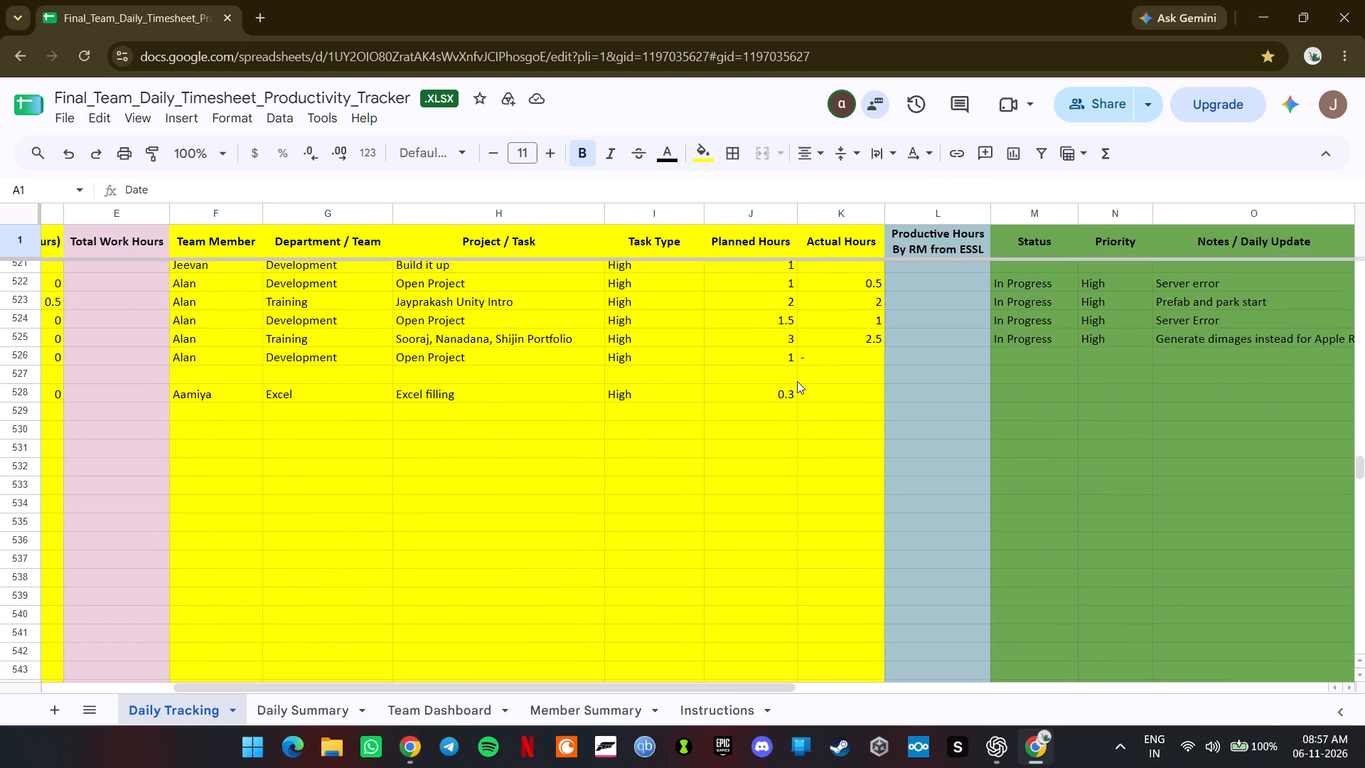
# Back in the Daily Tracking sheet, enter Jeevan as the team member for the 06-Nov-2026 entry in row 534.
pyautogui.scroll(-2, 797, 381)
pyautogui.scroll(4, 796, 379)
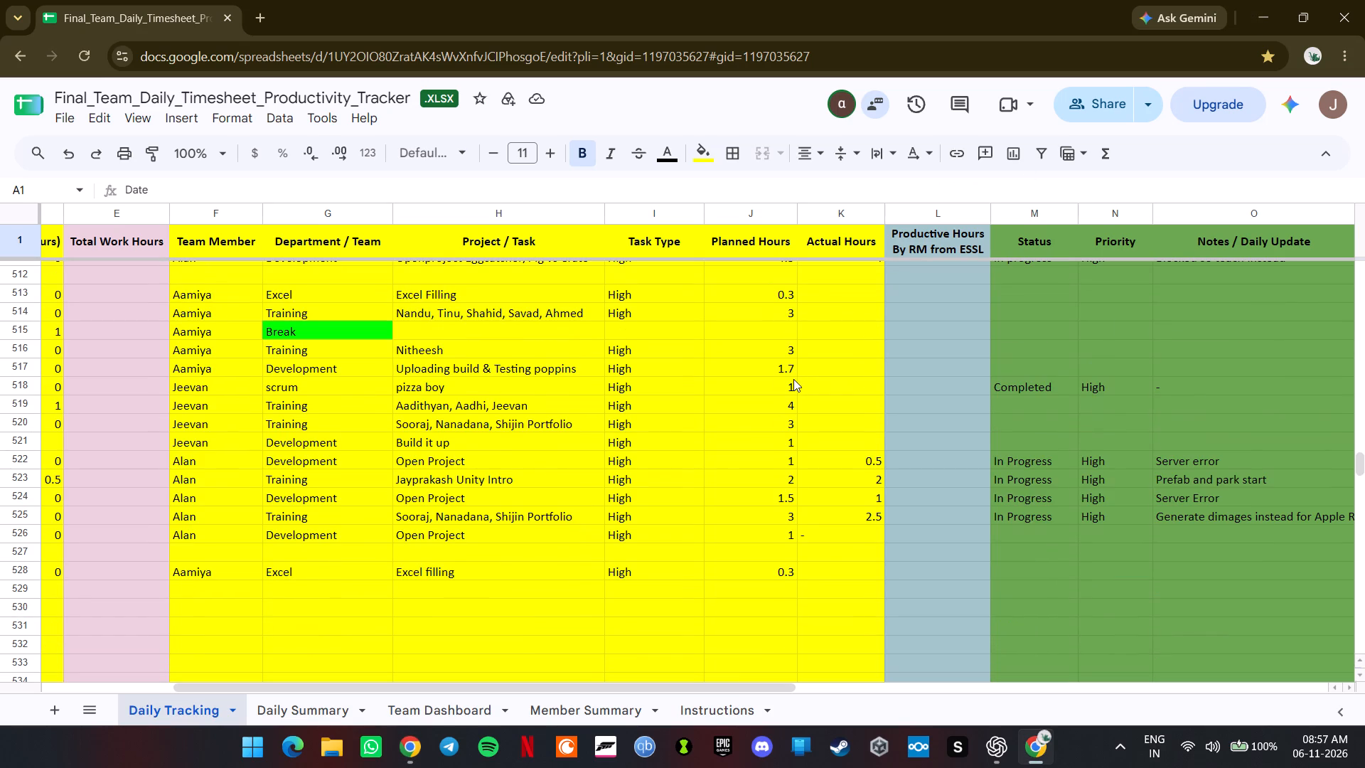
pyautogui.scroll(-2, 793, 379)
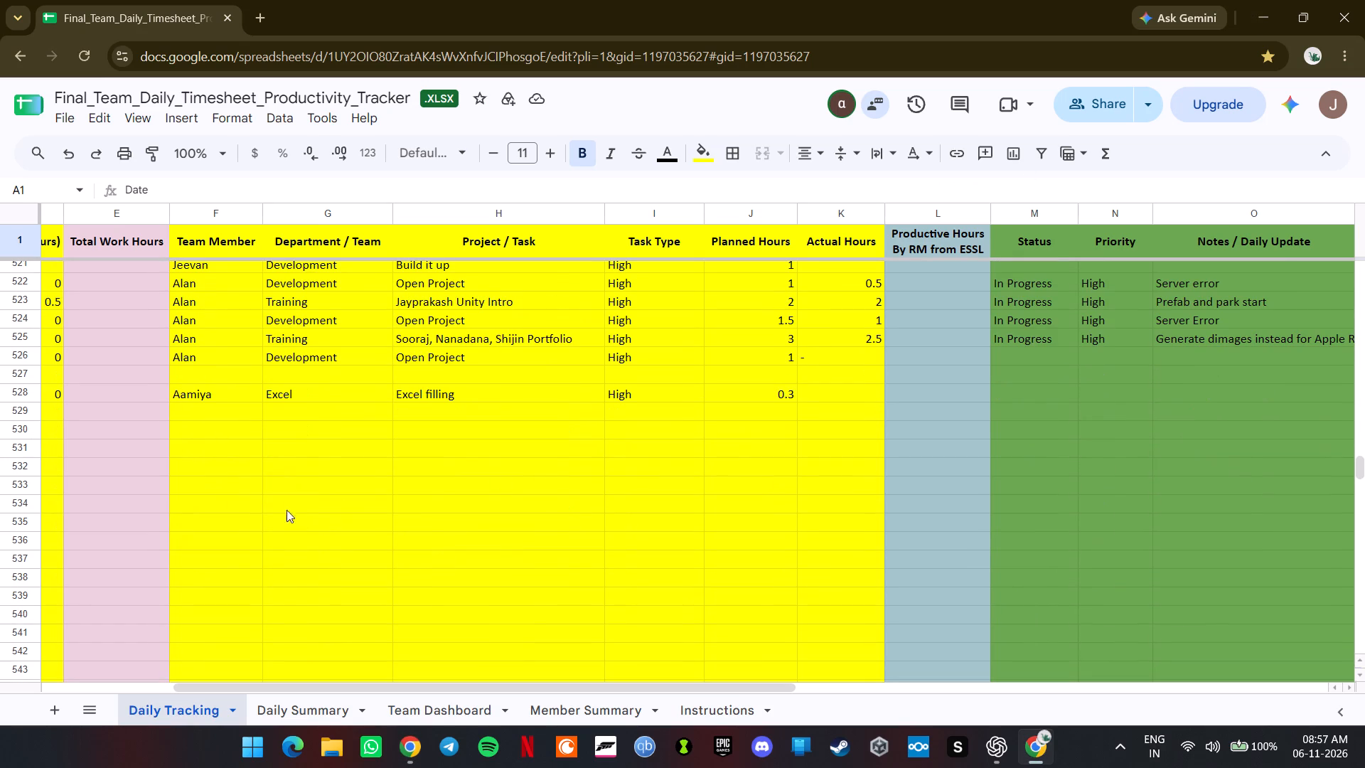
pyautogui.moveTo(375, 689); pyautogui.dragTo(188, 695)
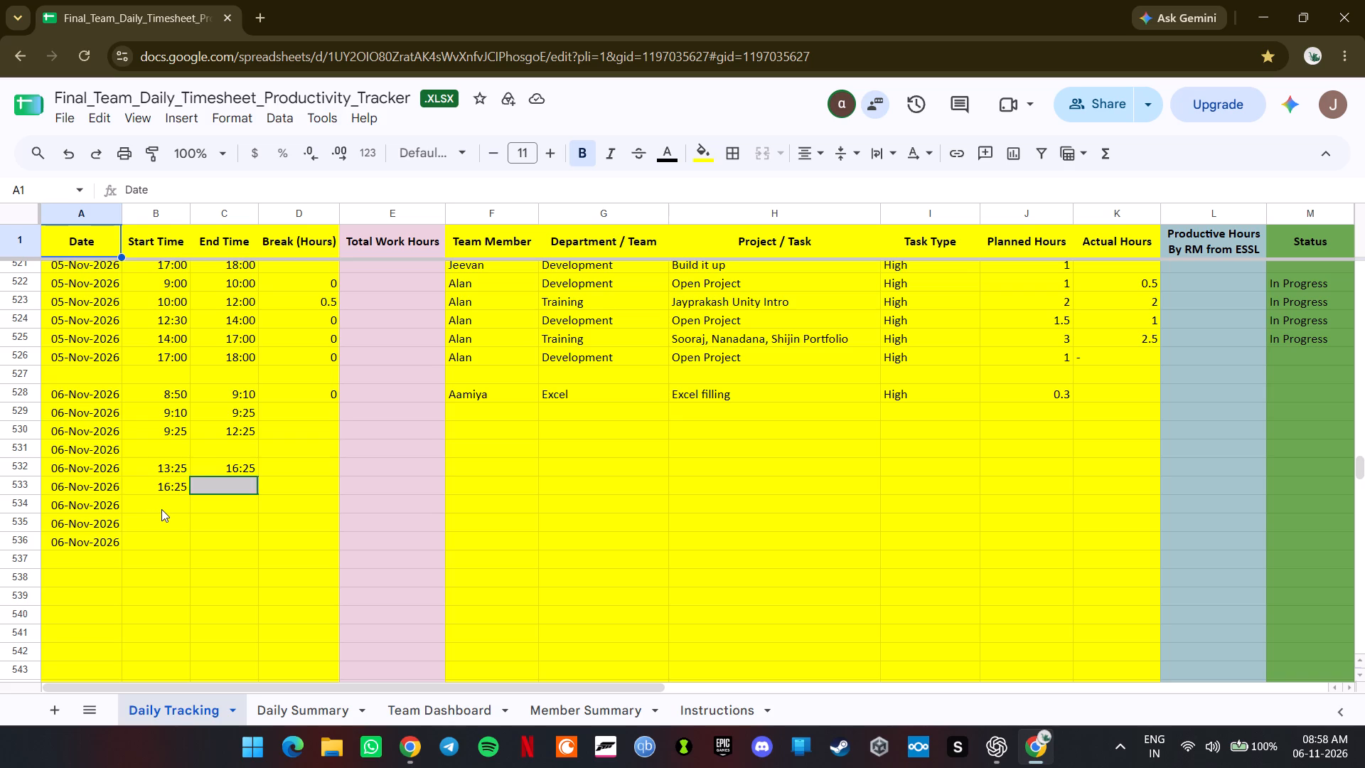
pyautogui.click(155, 509)
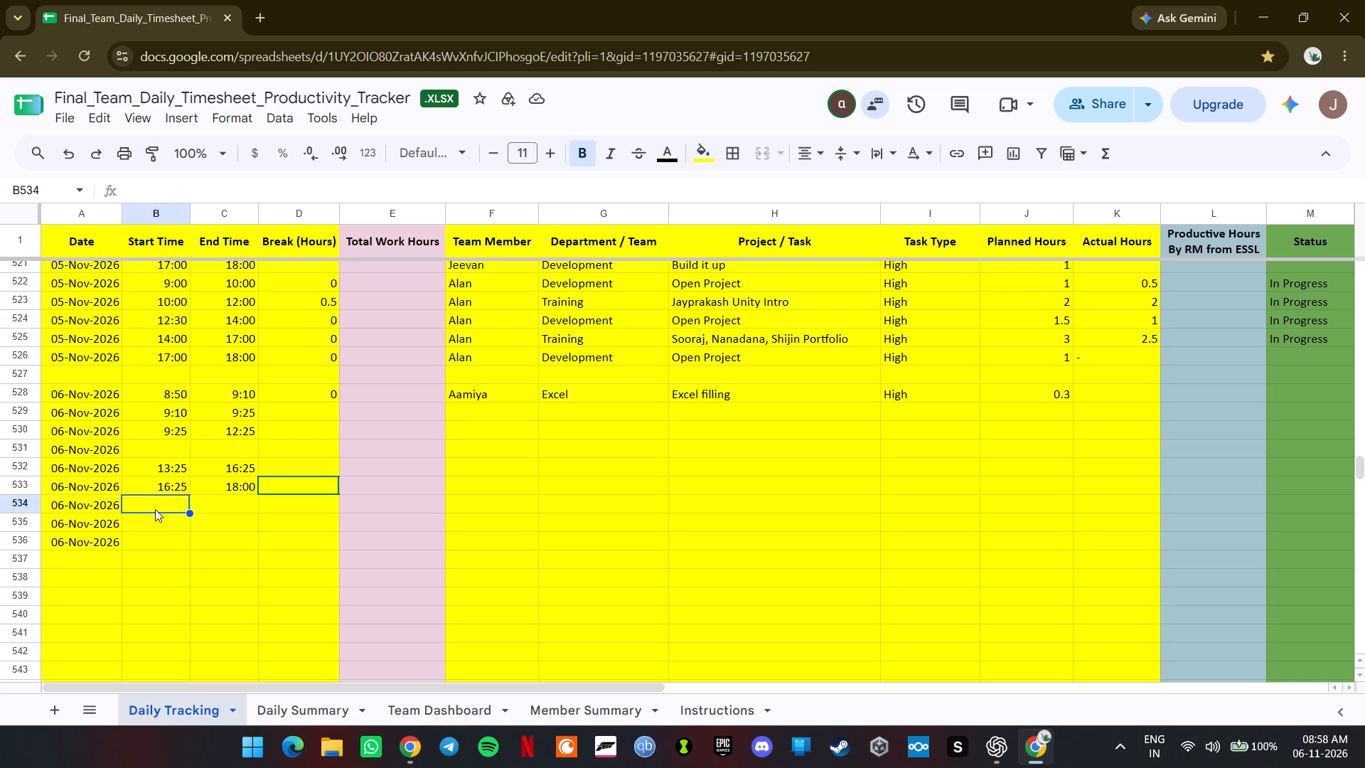
pyautogui.click(487, 511)
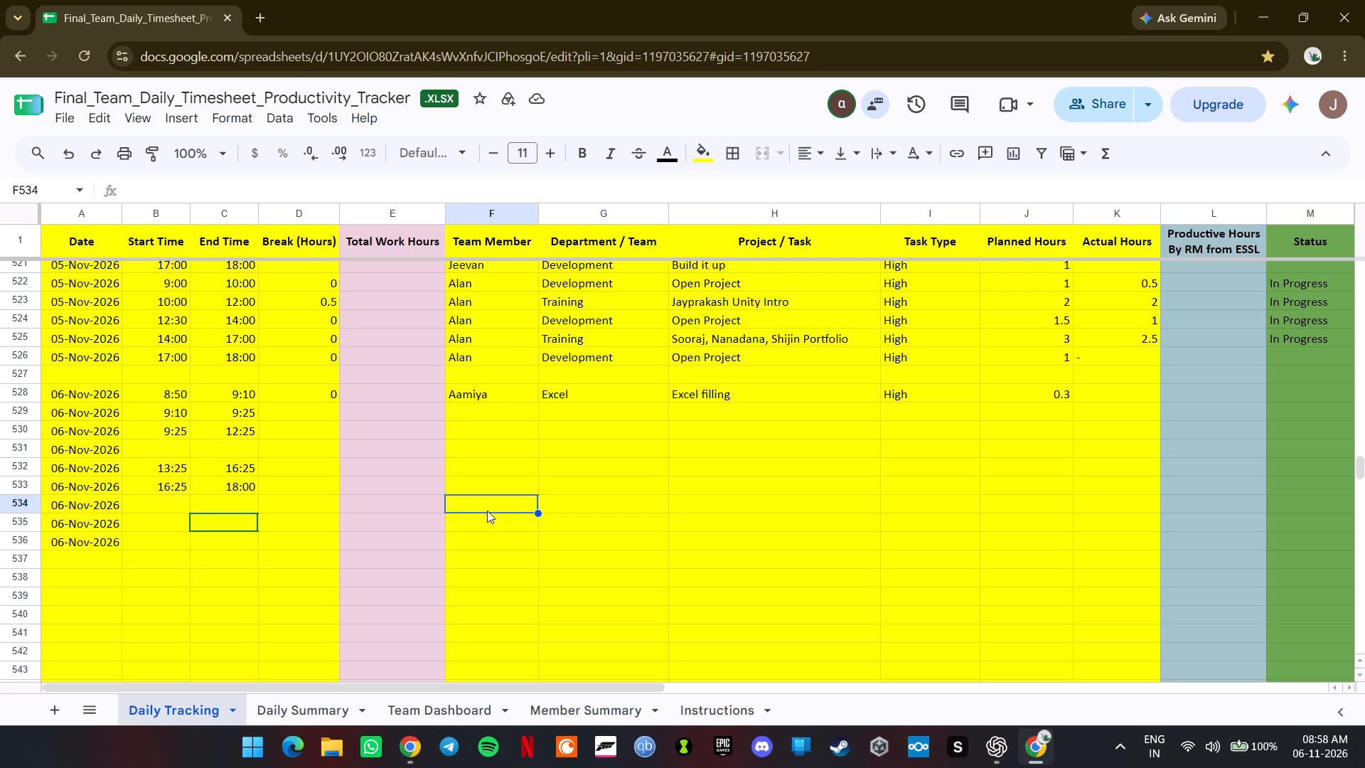
pyautogui.hotkey('shift', 'j')
pyautogui.write('eevan')
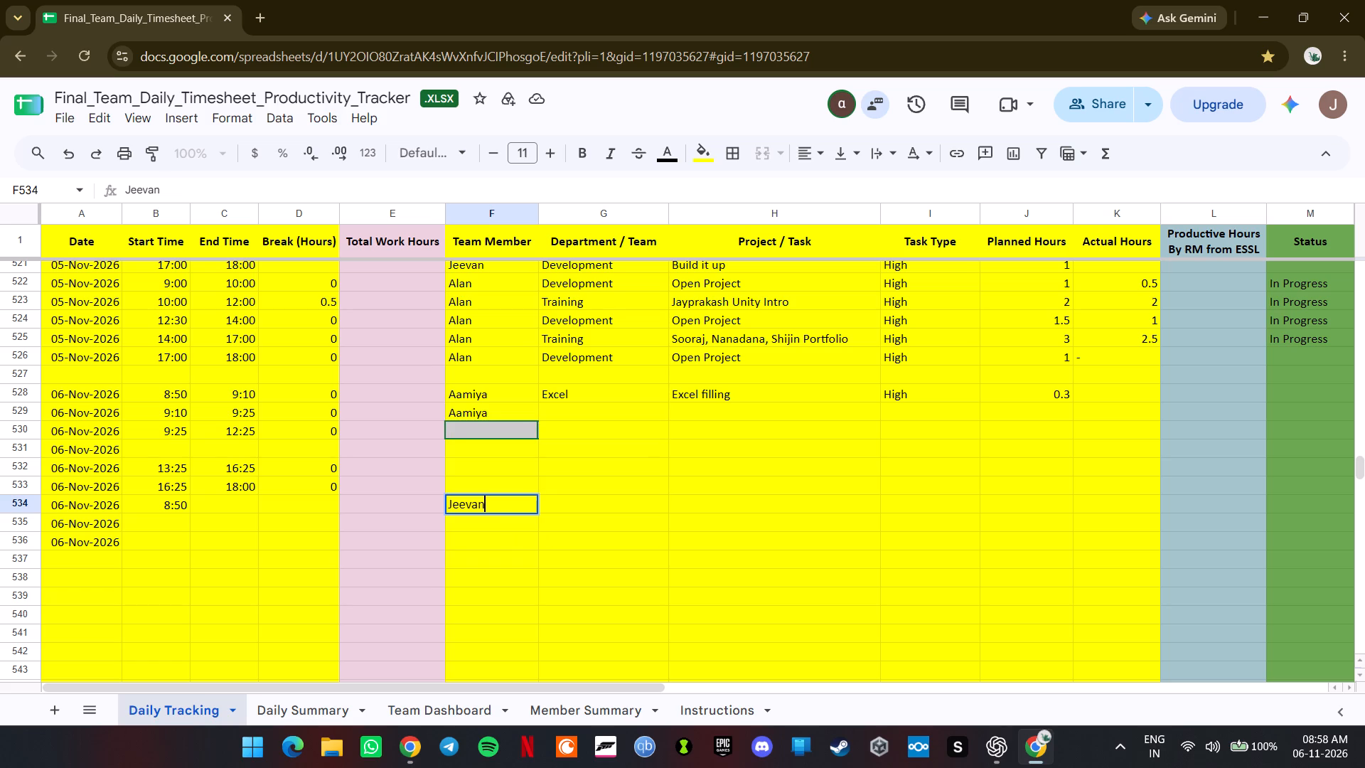
pyautogui.click(223, 503)
pyautogui.click(466, 529)
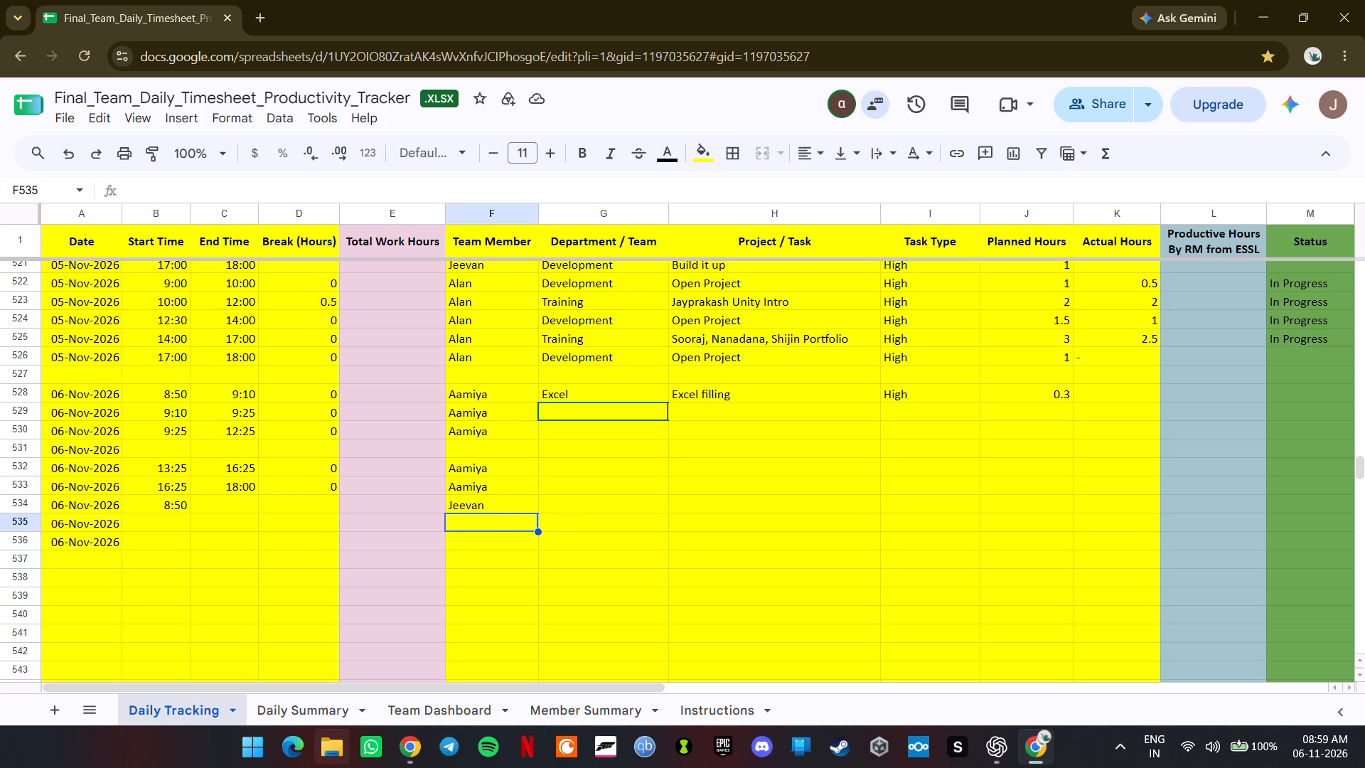
# Switch to WhatsApp.
pyautogui.click(385, 752)
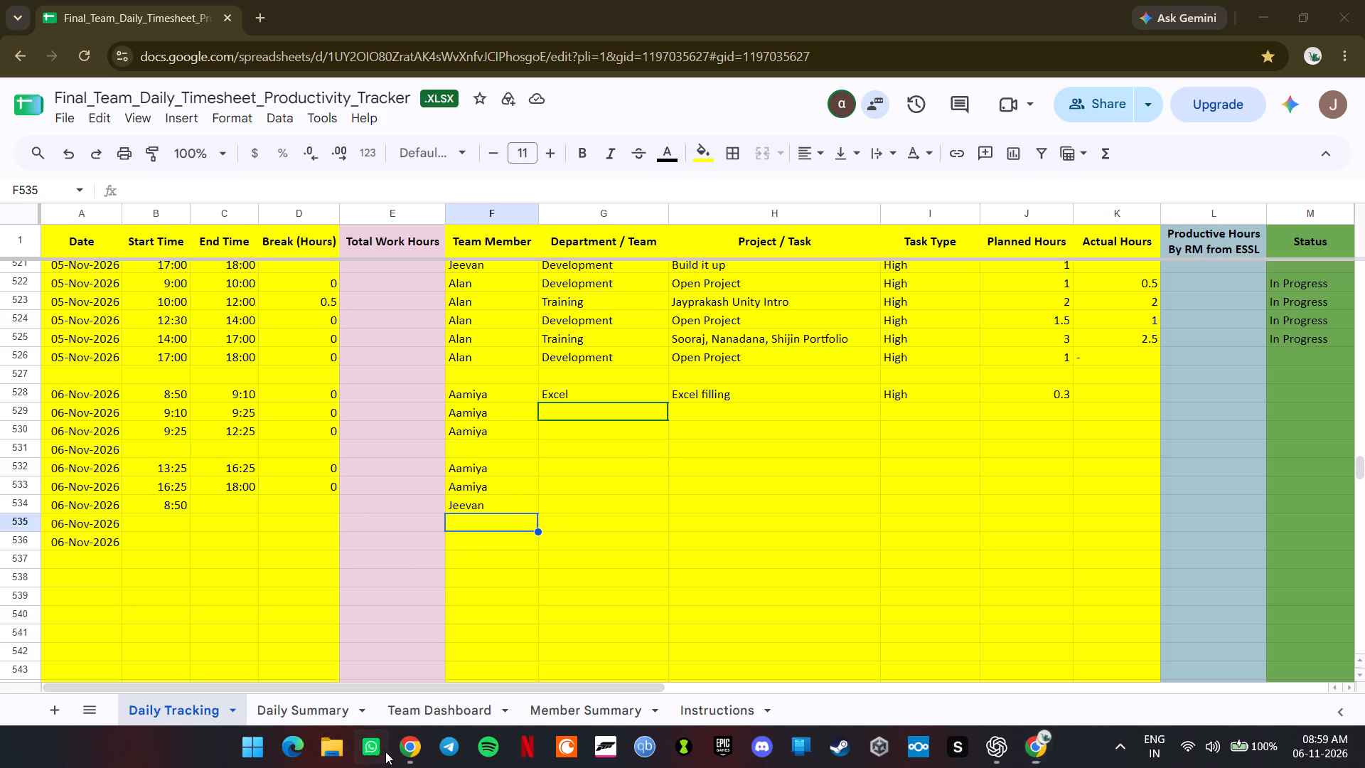
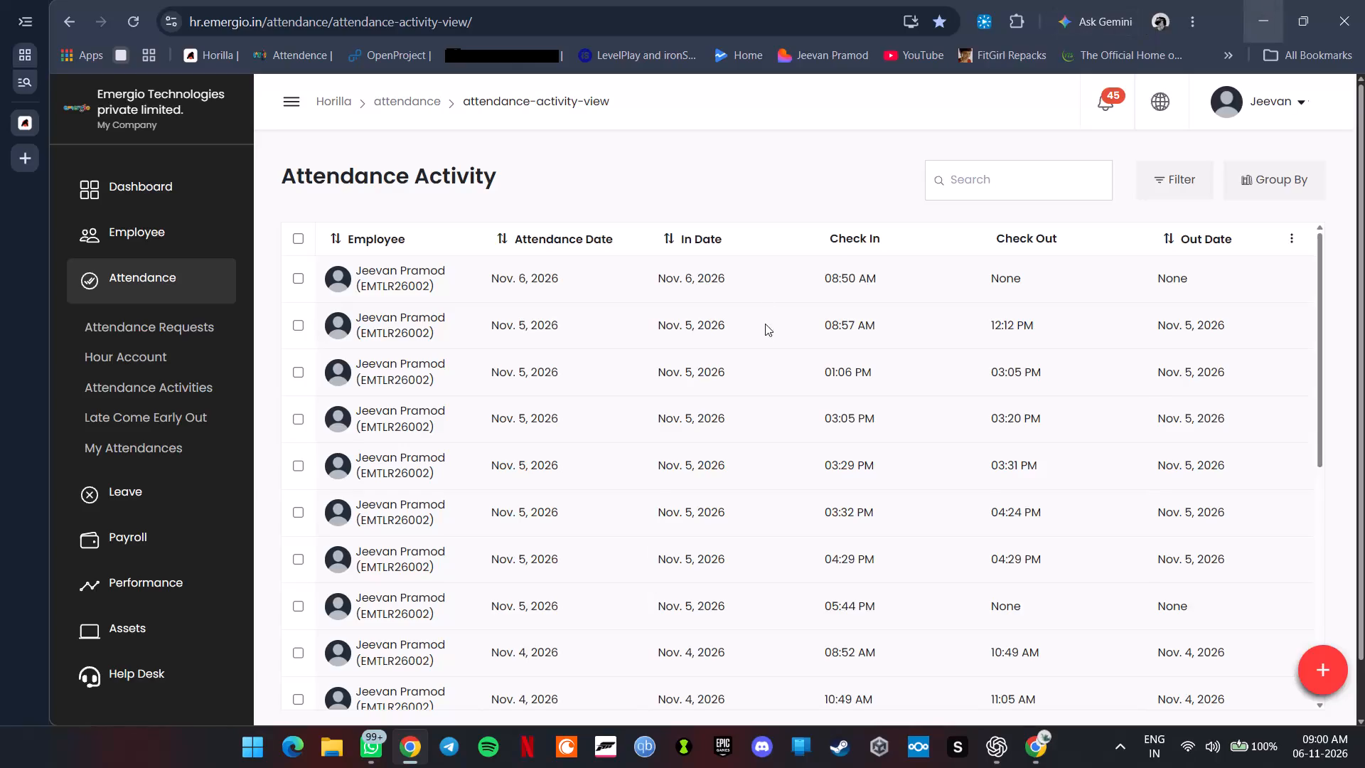
# Return to the Daily Tracking sheet, check the 05-Nov-2026 entries for reference, and select the End Time cell of Jeevan's entry in row 534.
pyautogui.click(1265, 4)
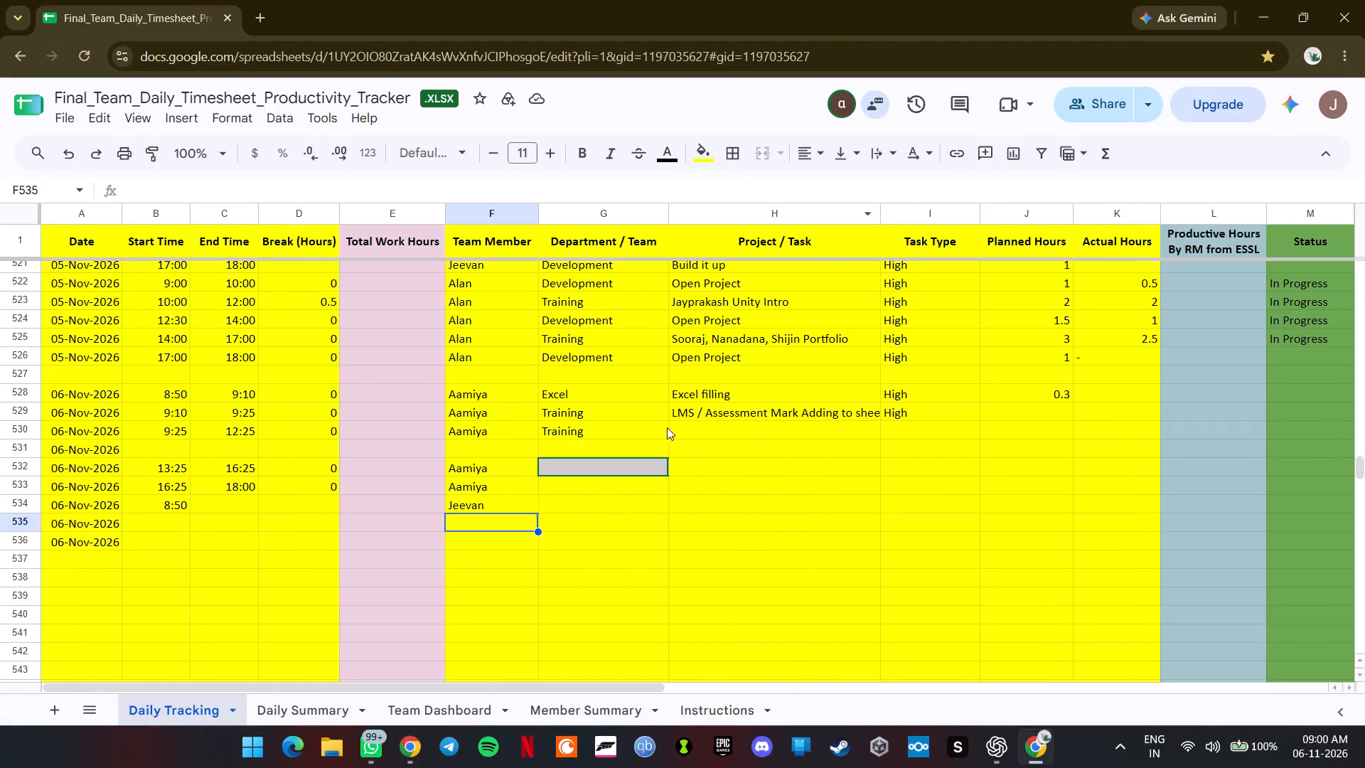
pyautogui.click(486, 547)
pyautogui.click(491, 520)
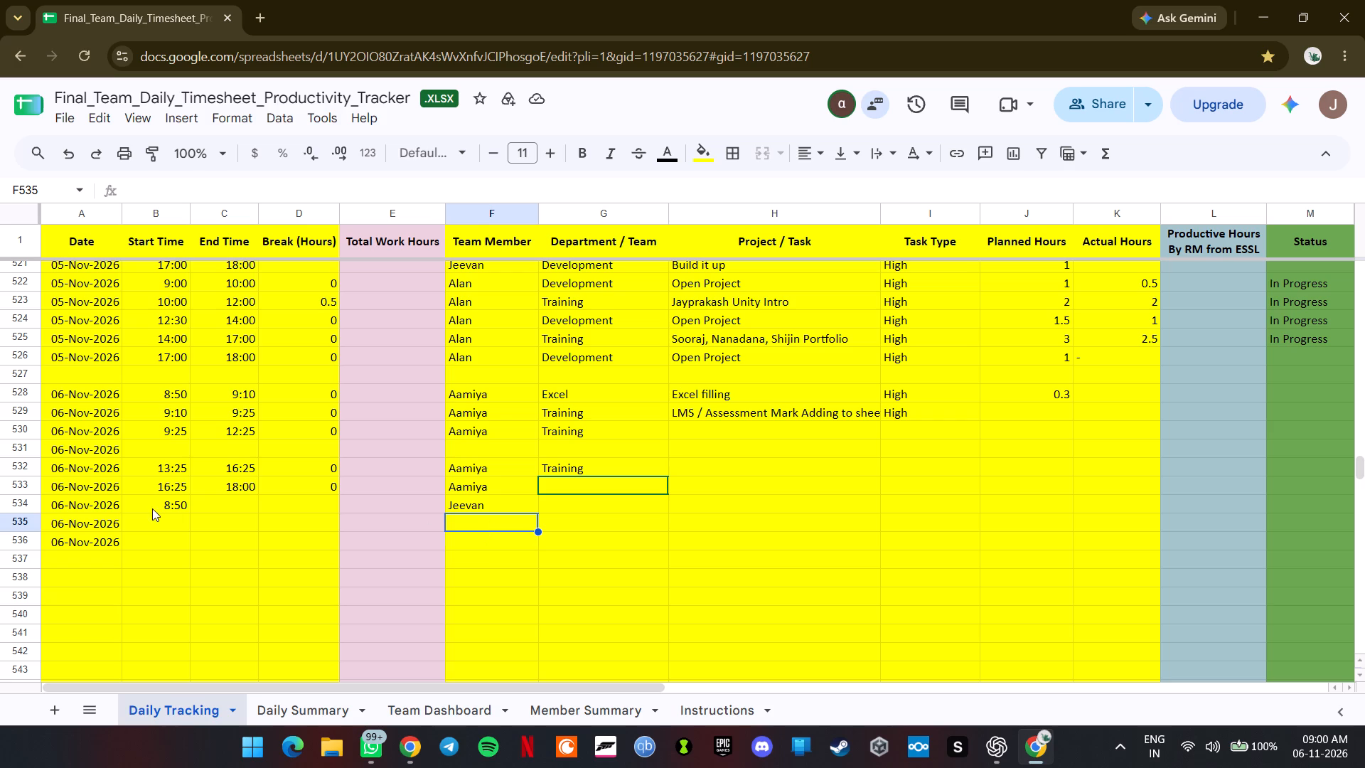
pyautogui.scroll(2, 613, 571)
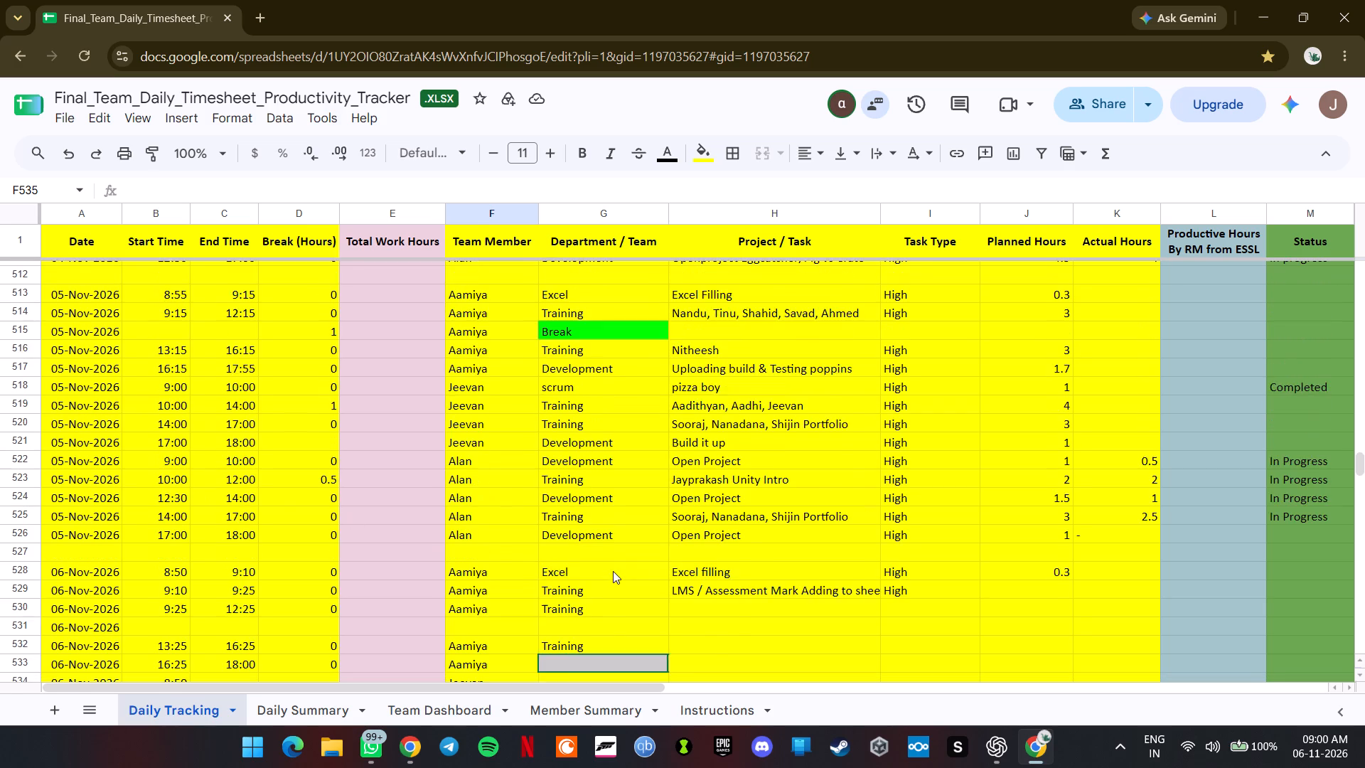
pyautogui.scroll(1, 613, 571)
pyautogui.scroll(-3, 535, 604)
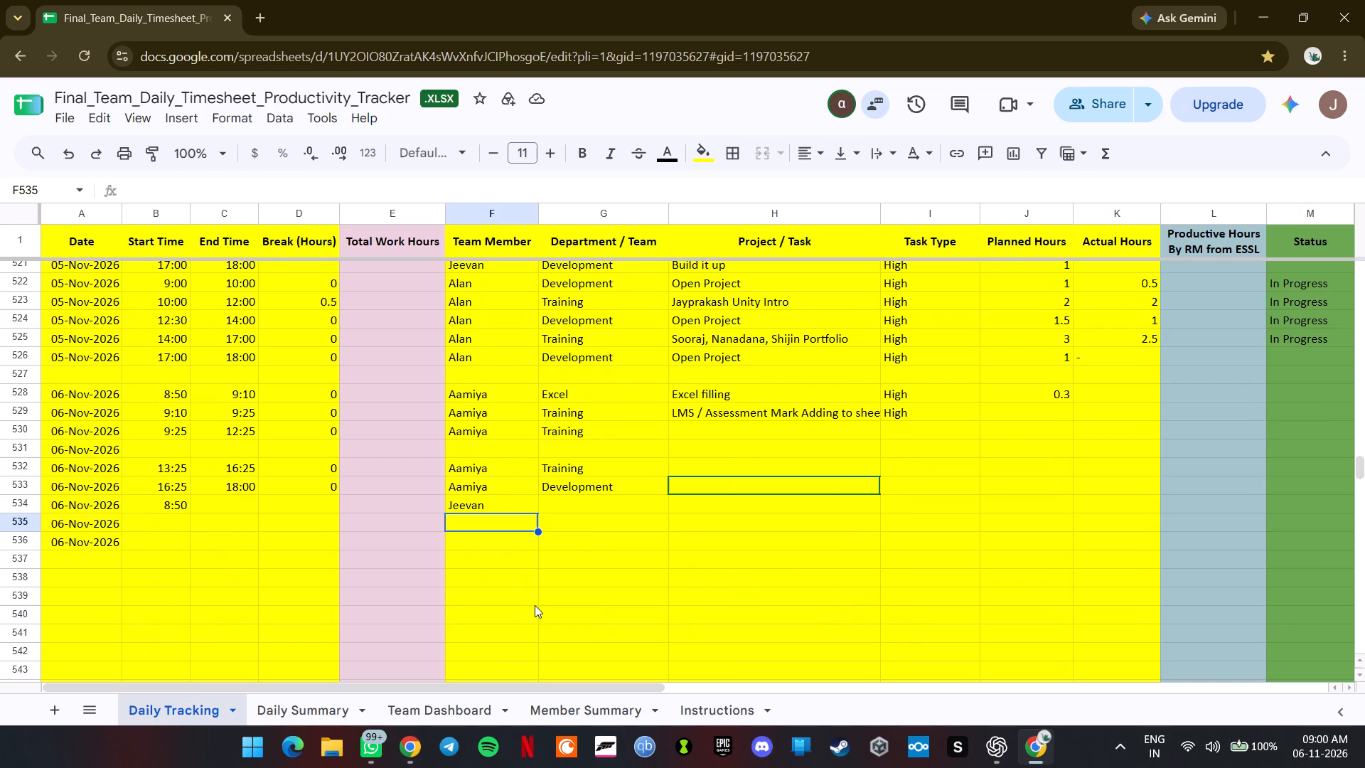
pyautogui.click(224, 514)
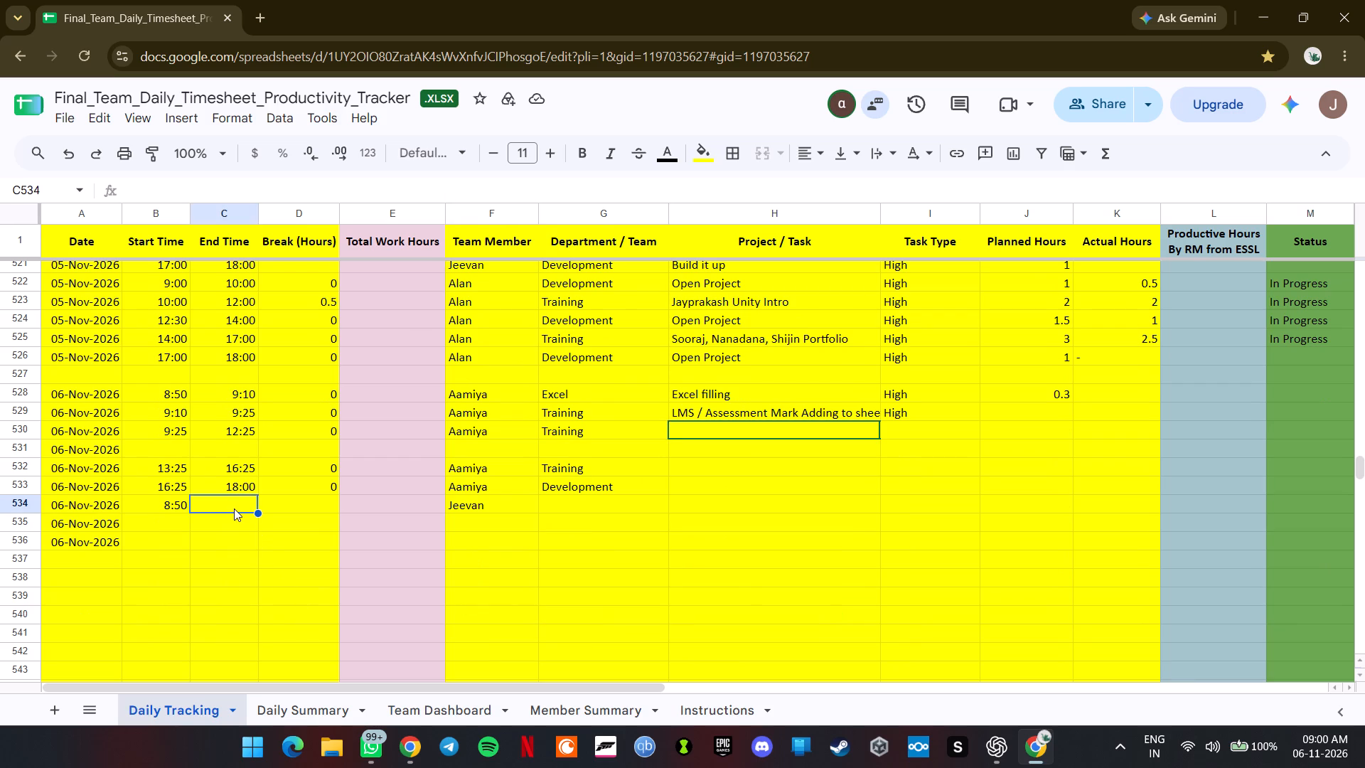
# Enter 10:00 as the End Time of Jeevan's 06-Nov-2026 entry in row 534.
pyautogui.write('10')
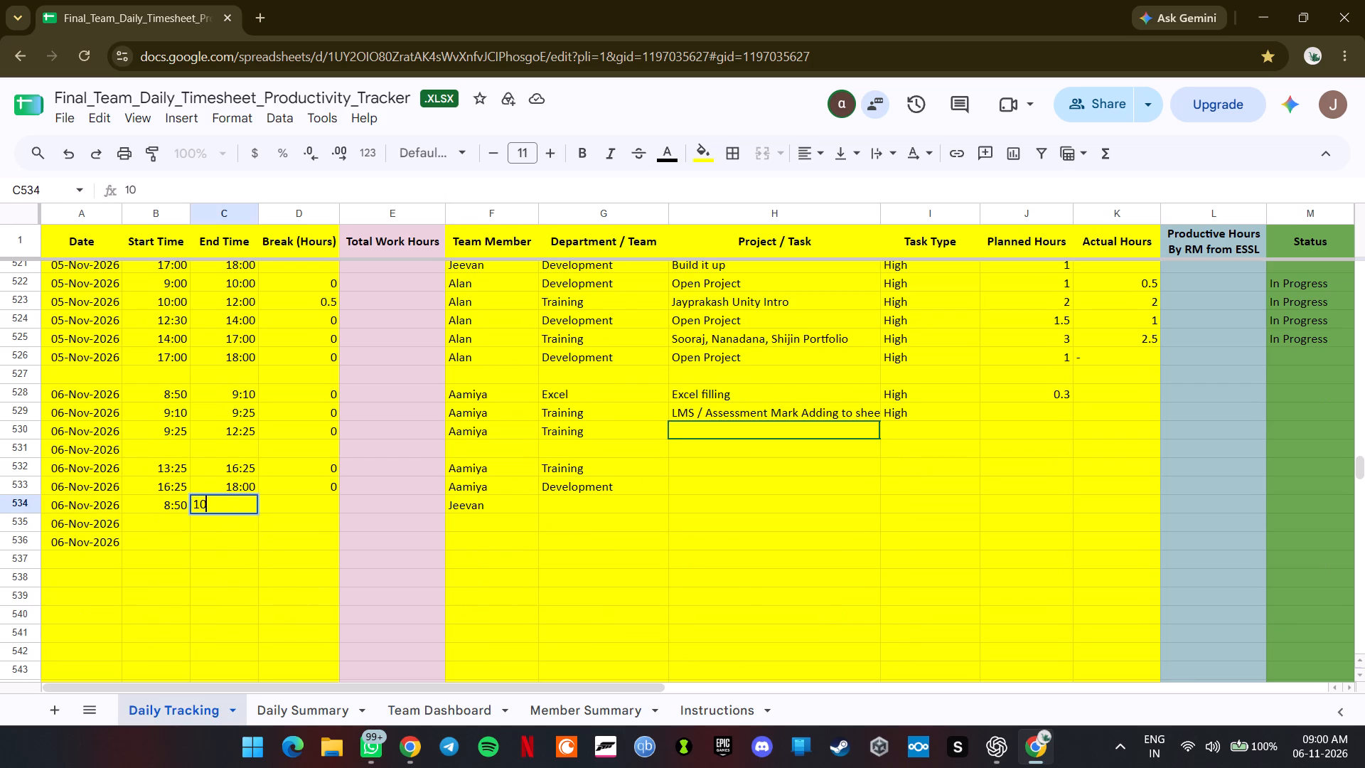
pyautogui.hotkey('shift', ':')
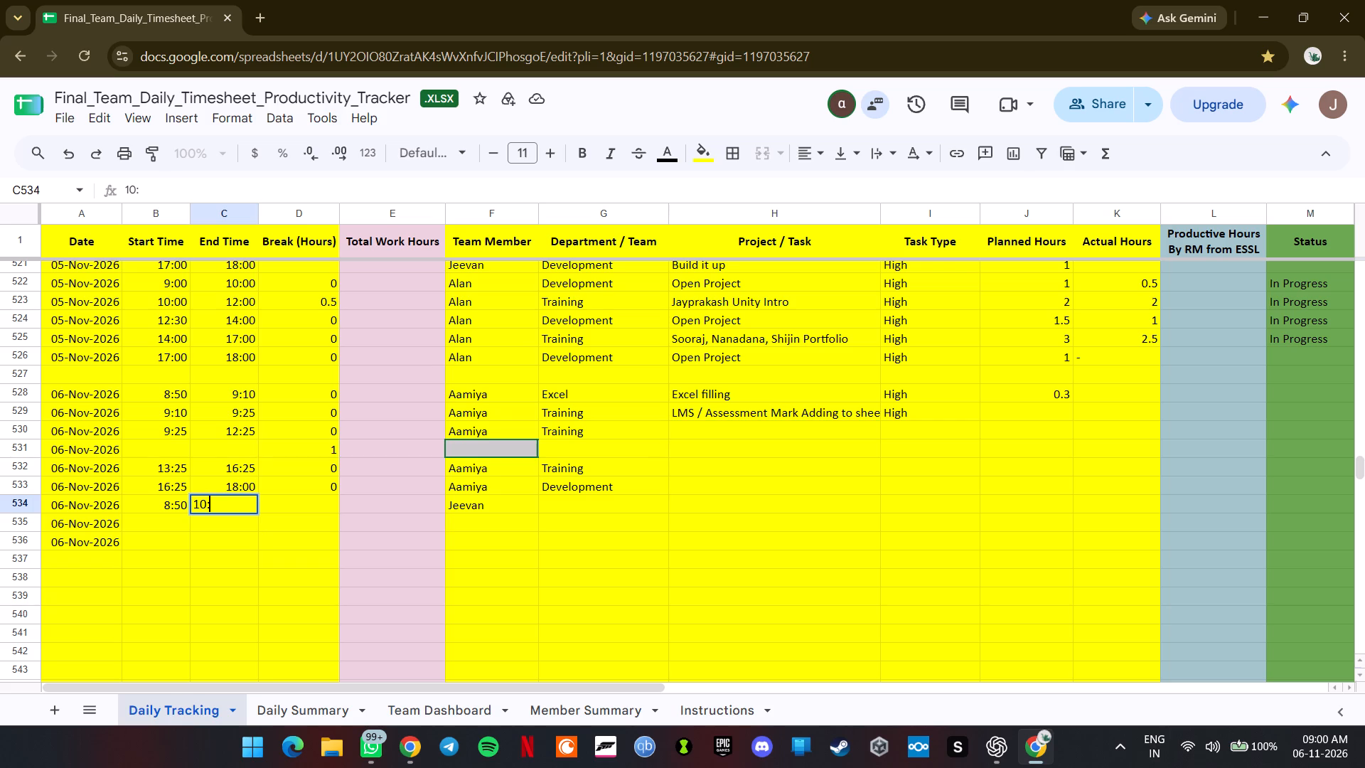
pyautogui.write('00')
pyautogui.click(568, 505)
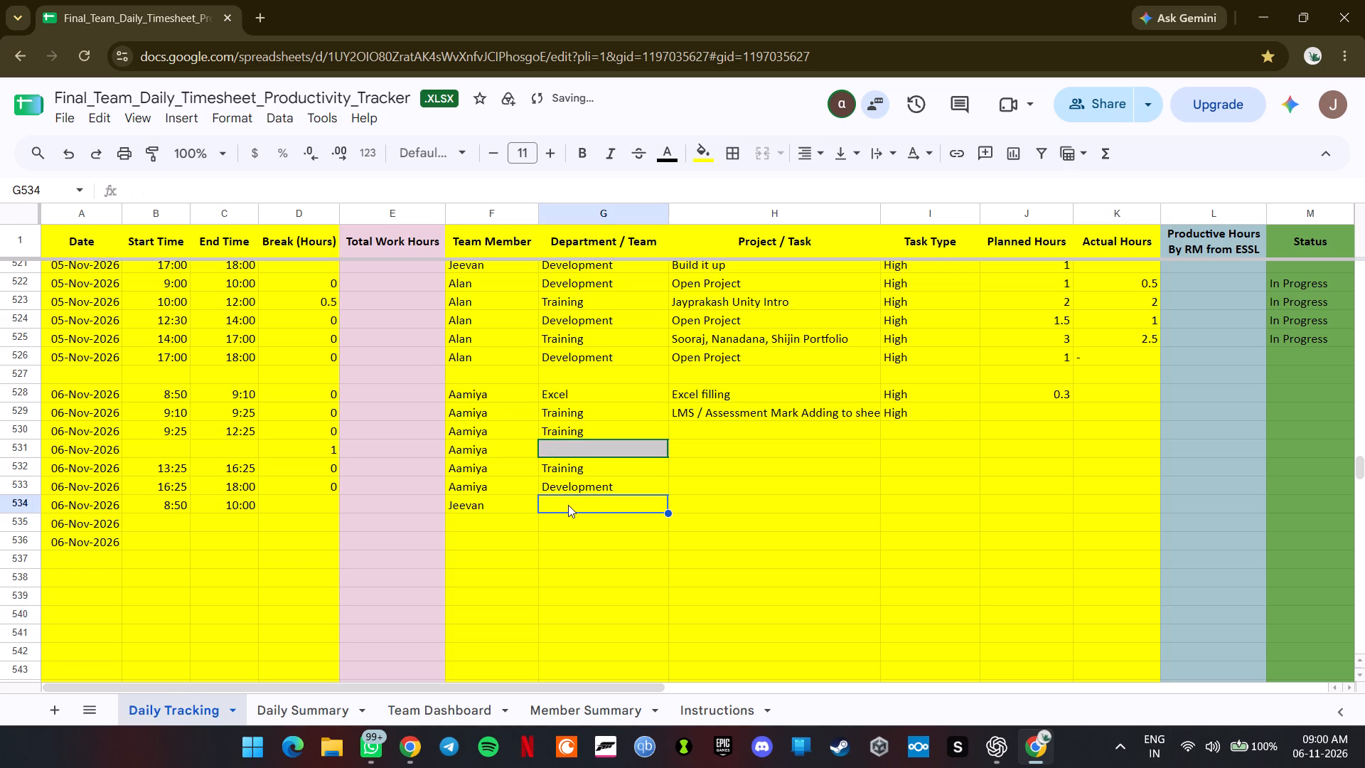
# Enter 10:00 as the Start Time of the next 06-Nov-2026 entry in row 535.
pyautogui.click(183, 530)
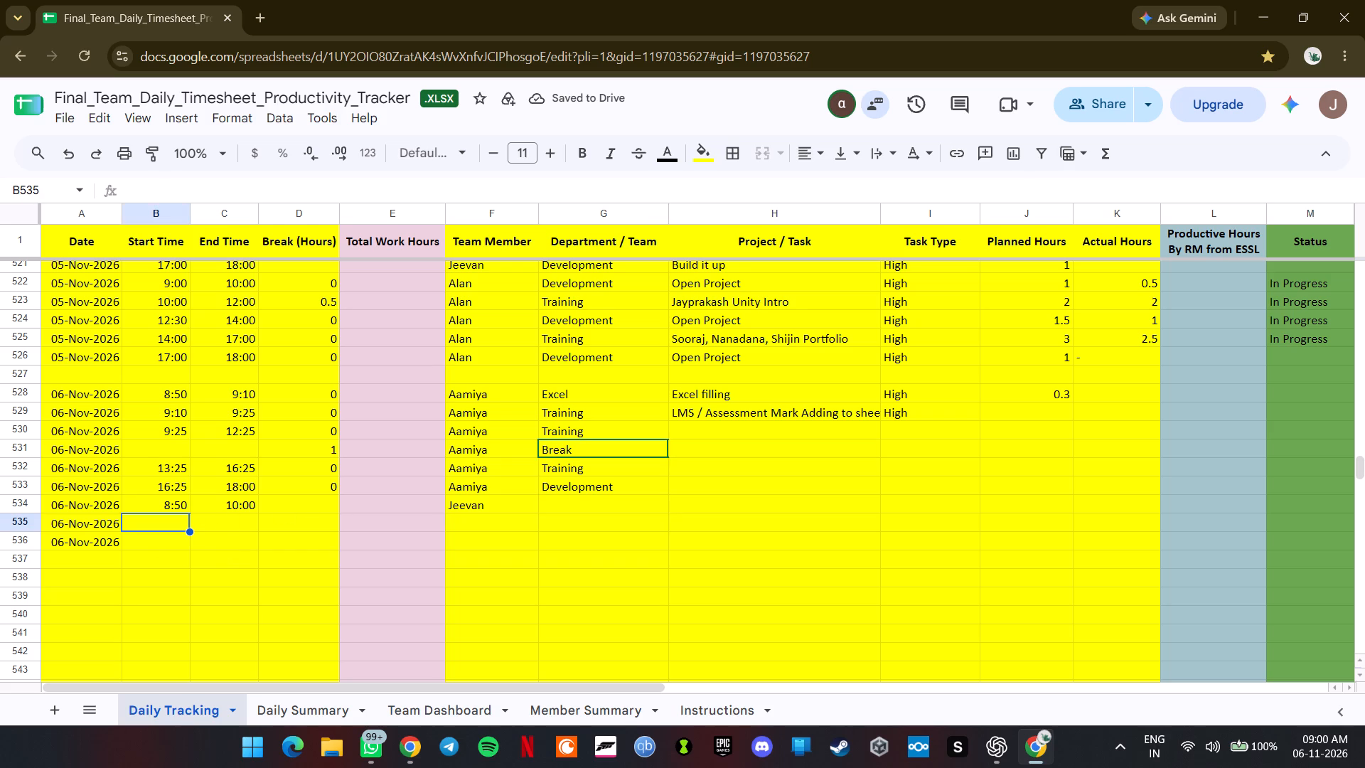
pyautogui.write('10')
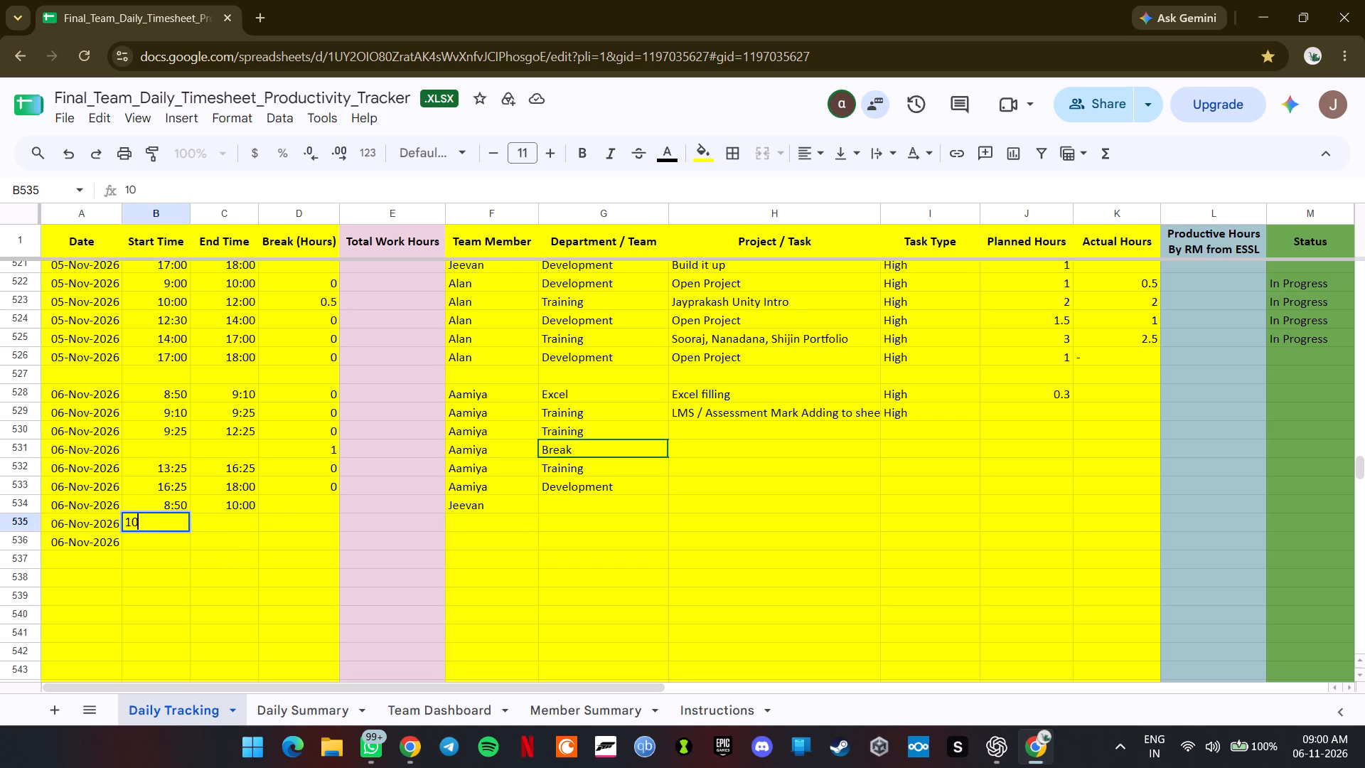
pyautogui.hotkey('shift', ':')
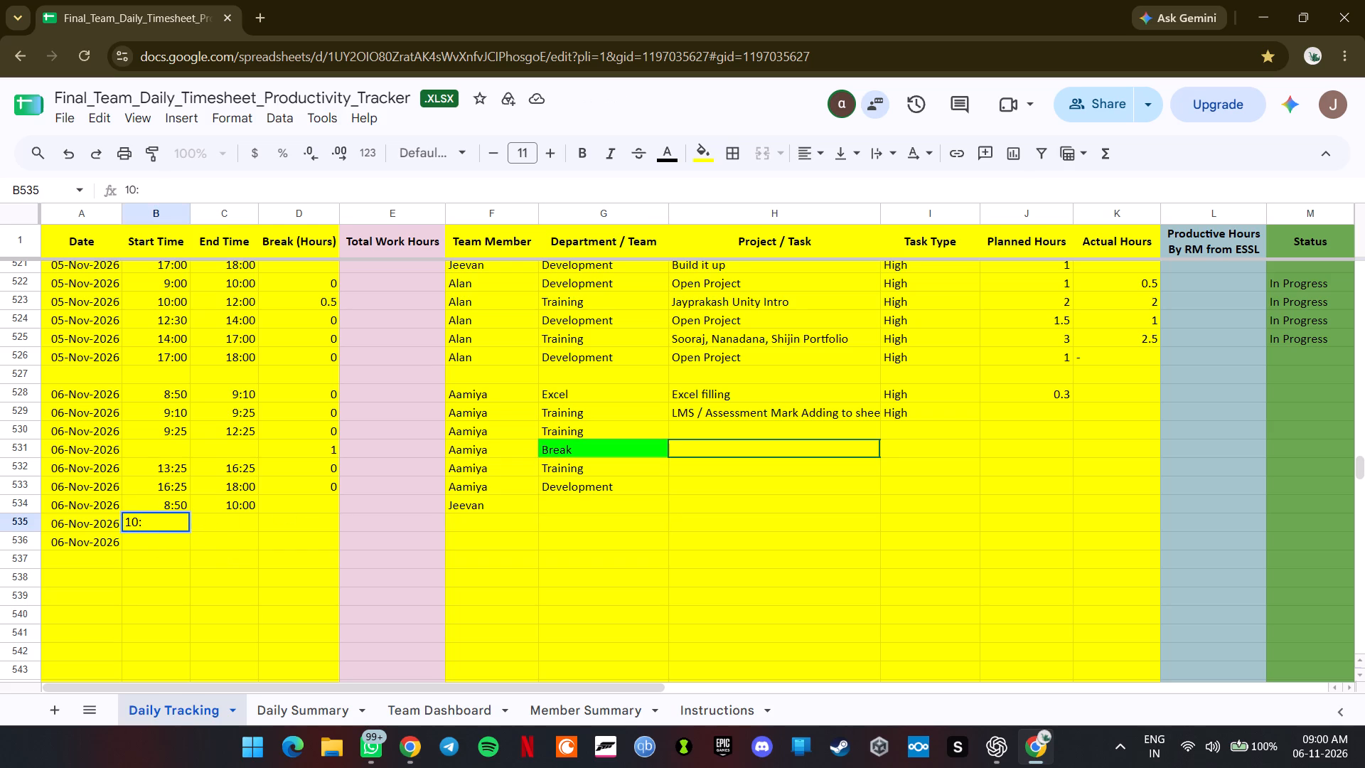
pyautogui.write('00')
pyautogui.click(218, 521)
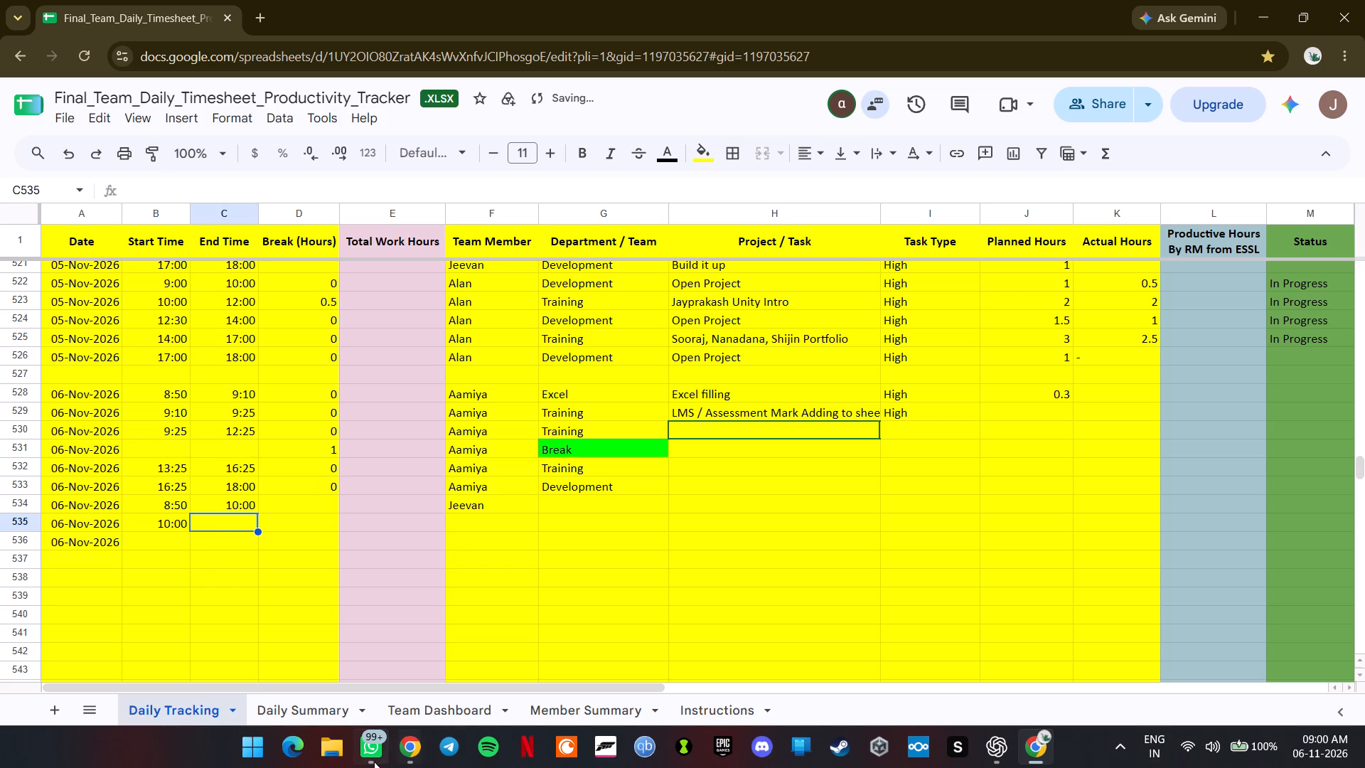
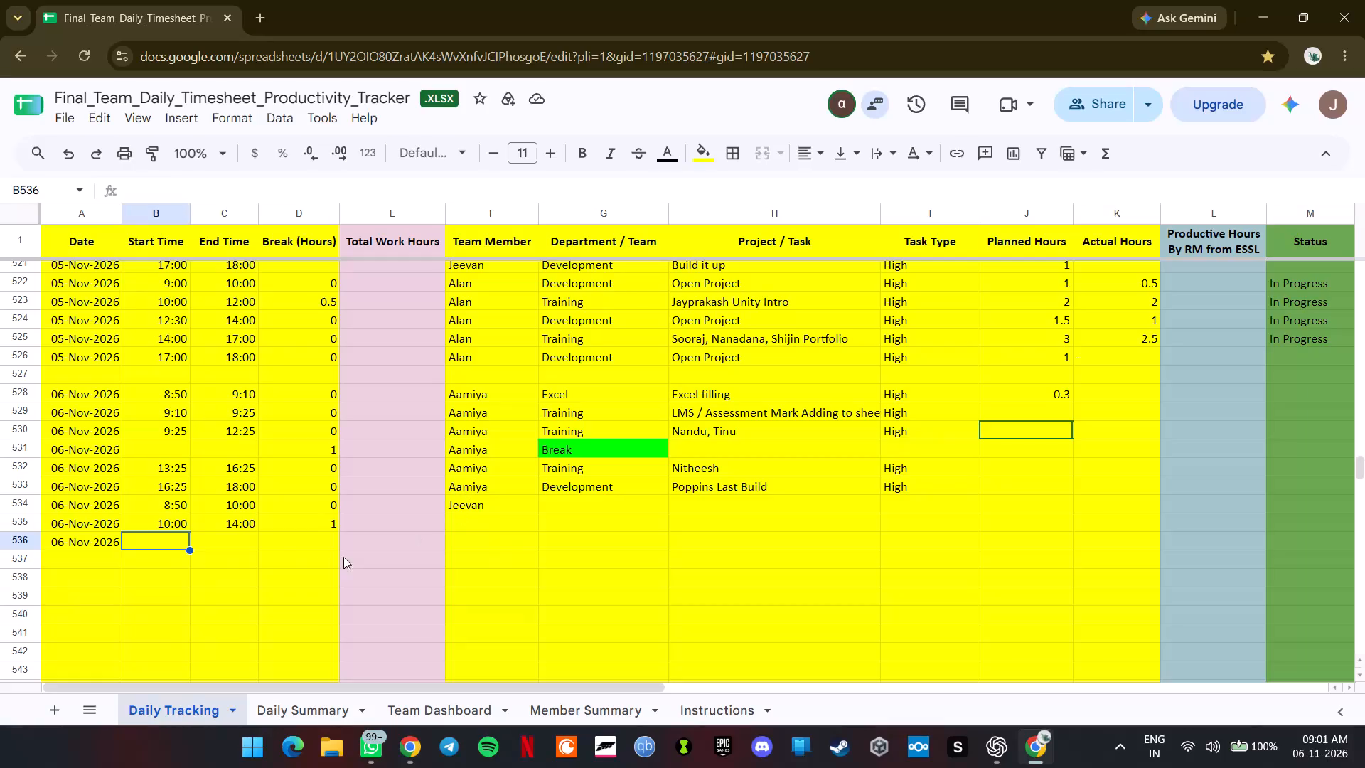
# Select the Start Time cell of the 06-Nov-2026 entry in row 536 and dismiss the WhatsApp notification.
pyautogui.click(194, 548)
pyautogui.click(157, 543)
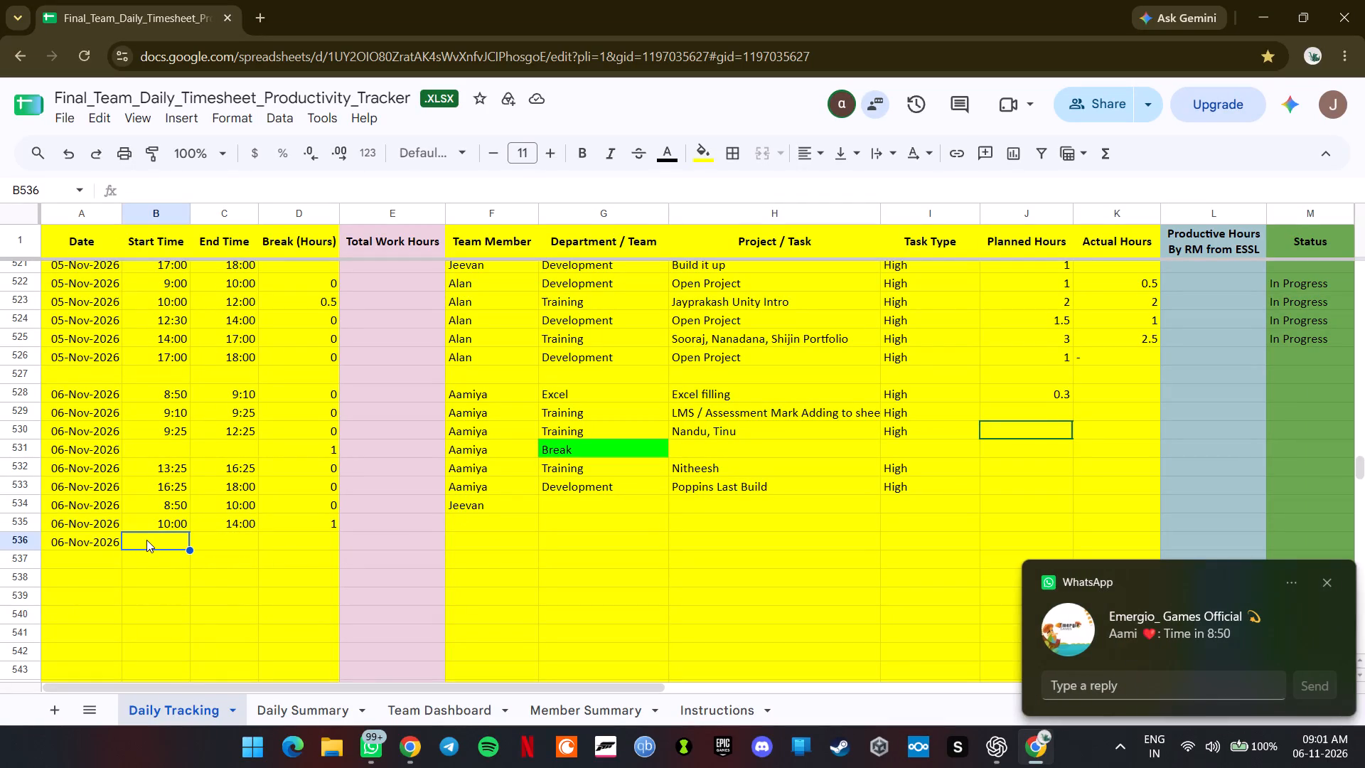
pyautogui.click(1329, 582)
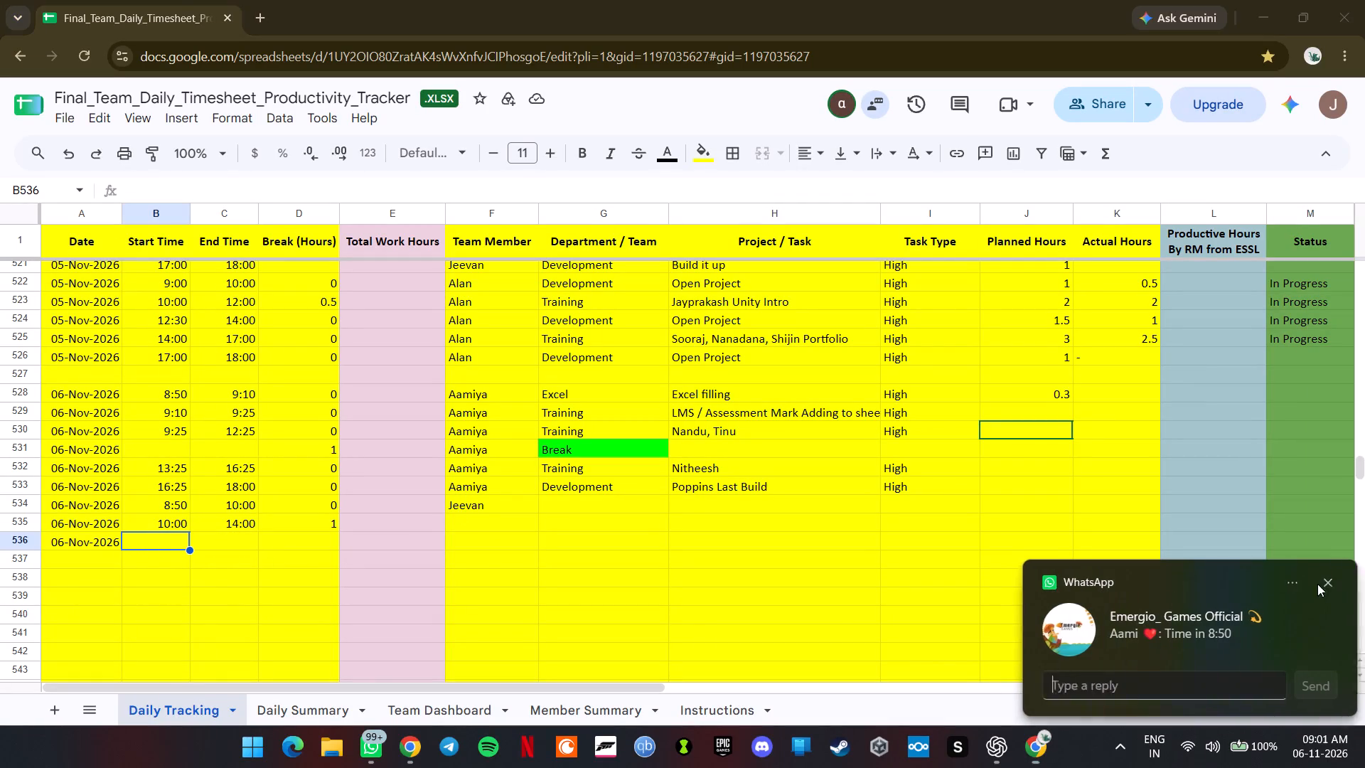
# Enter a start time of 14:00 and an end time of 17:00 in row 536.
pyautogui.click(229, 543)
pyautogui.click(163, 540)
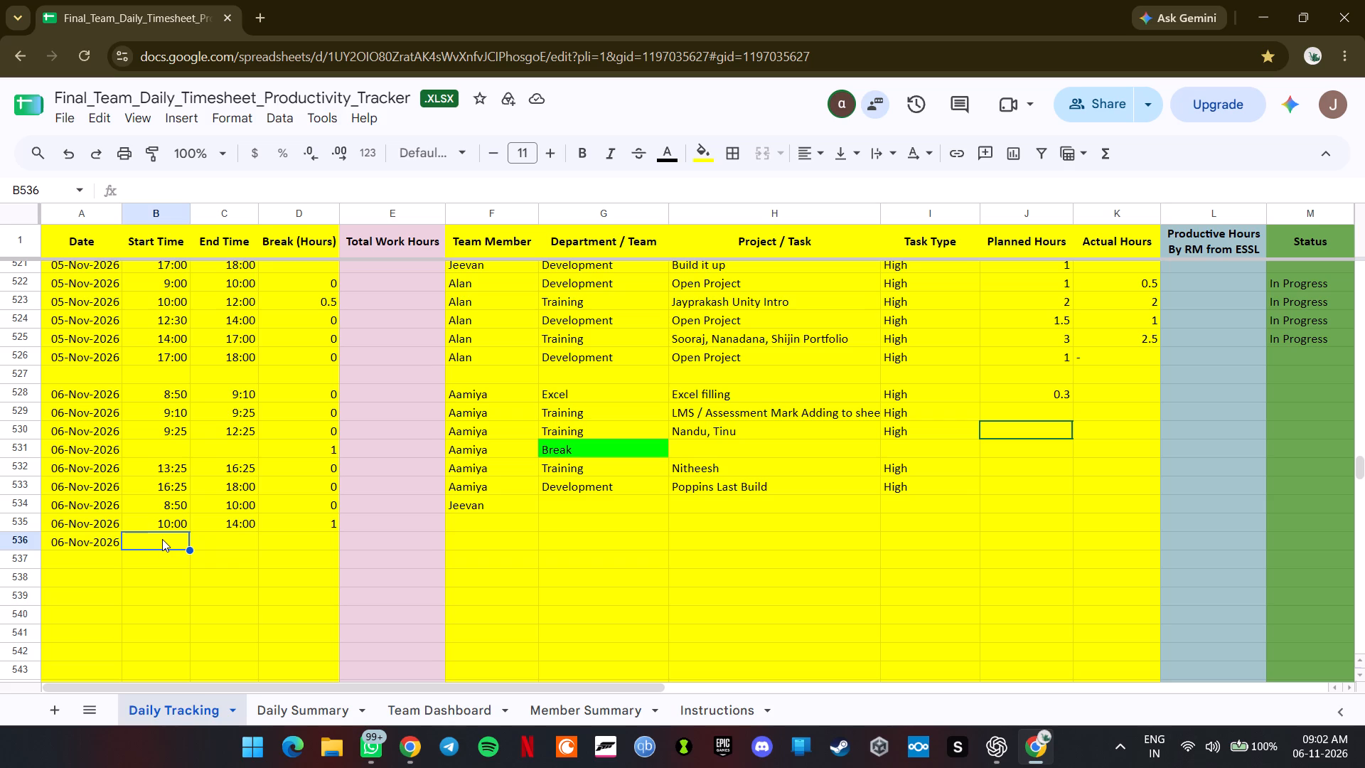
pyautogui.write('14')
pyautogui.write(':00')
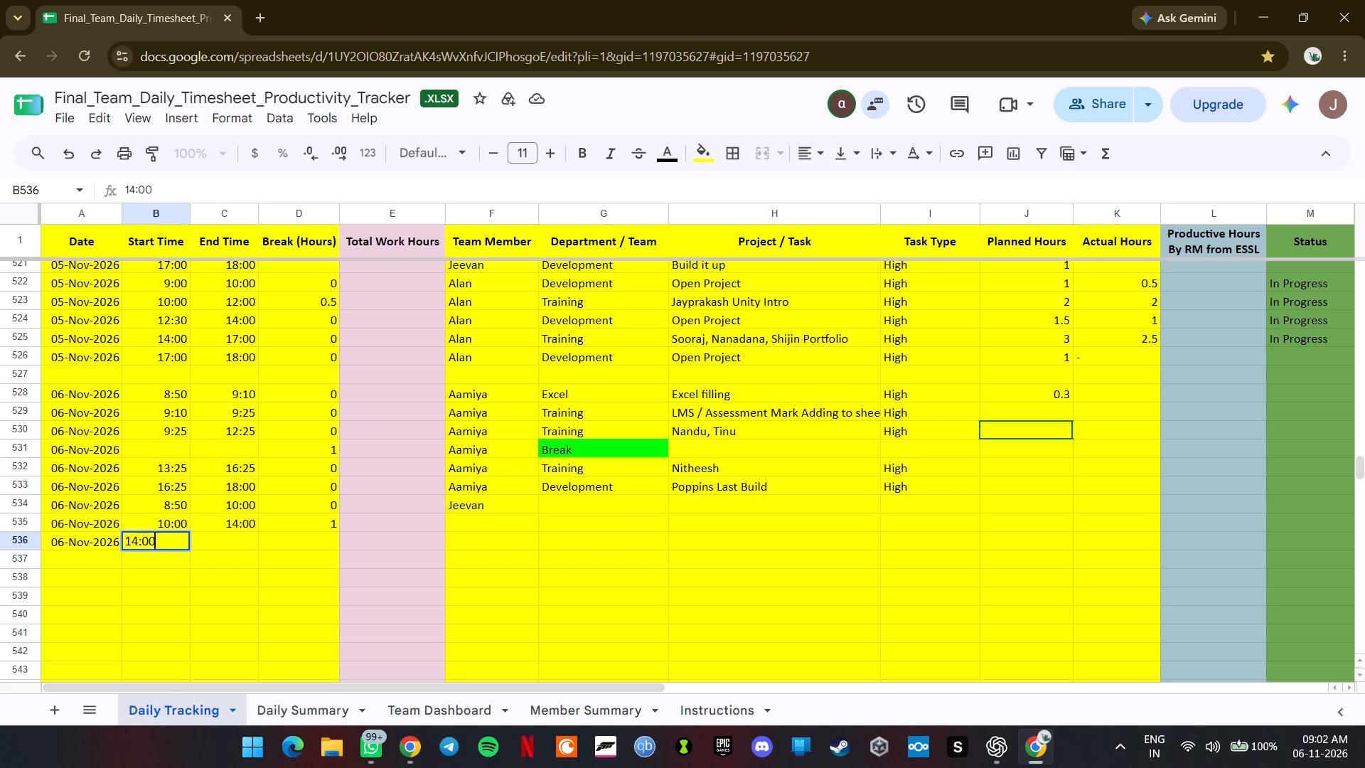
pyautogui.click(233, 536)
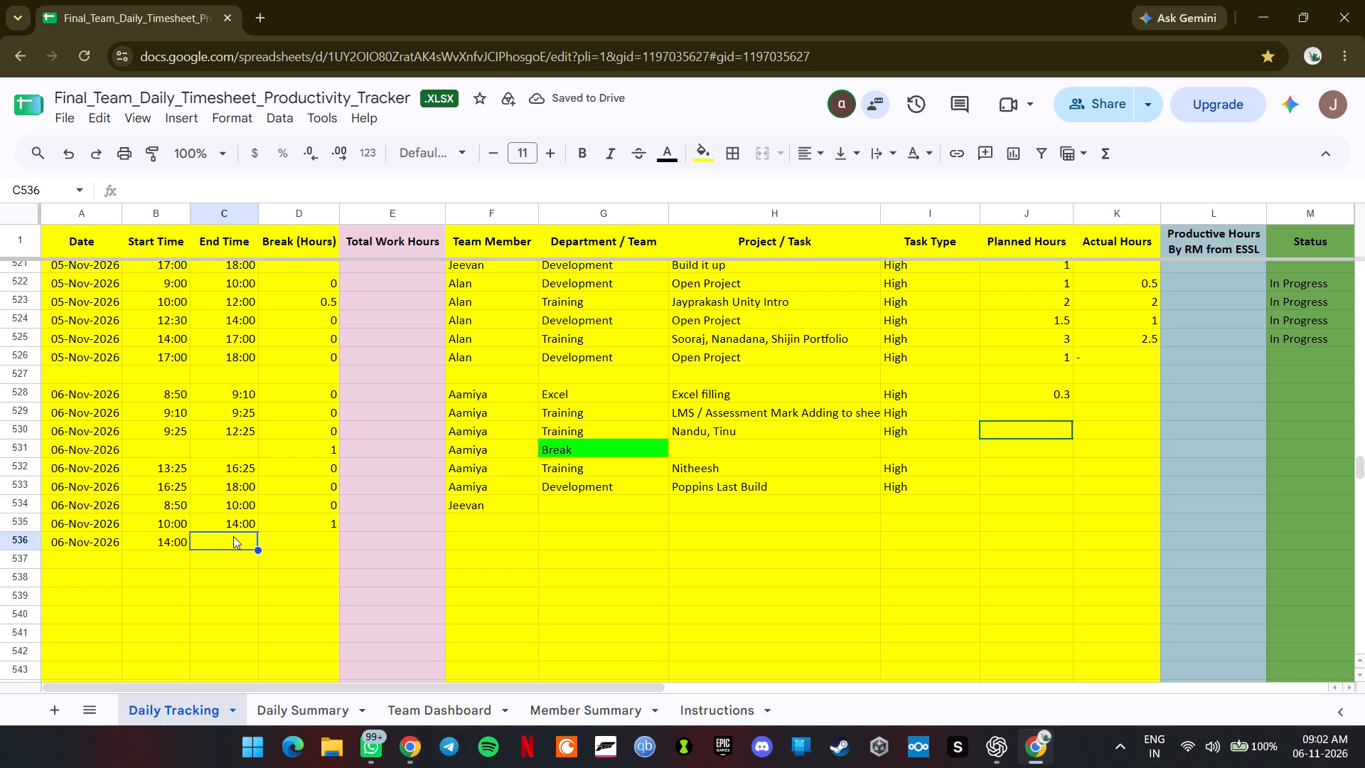
pyautogui.write('17')
pyautogui.hotkey('shift', ':')
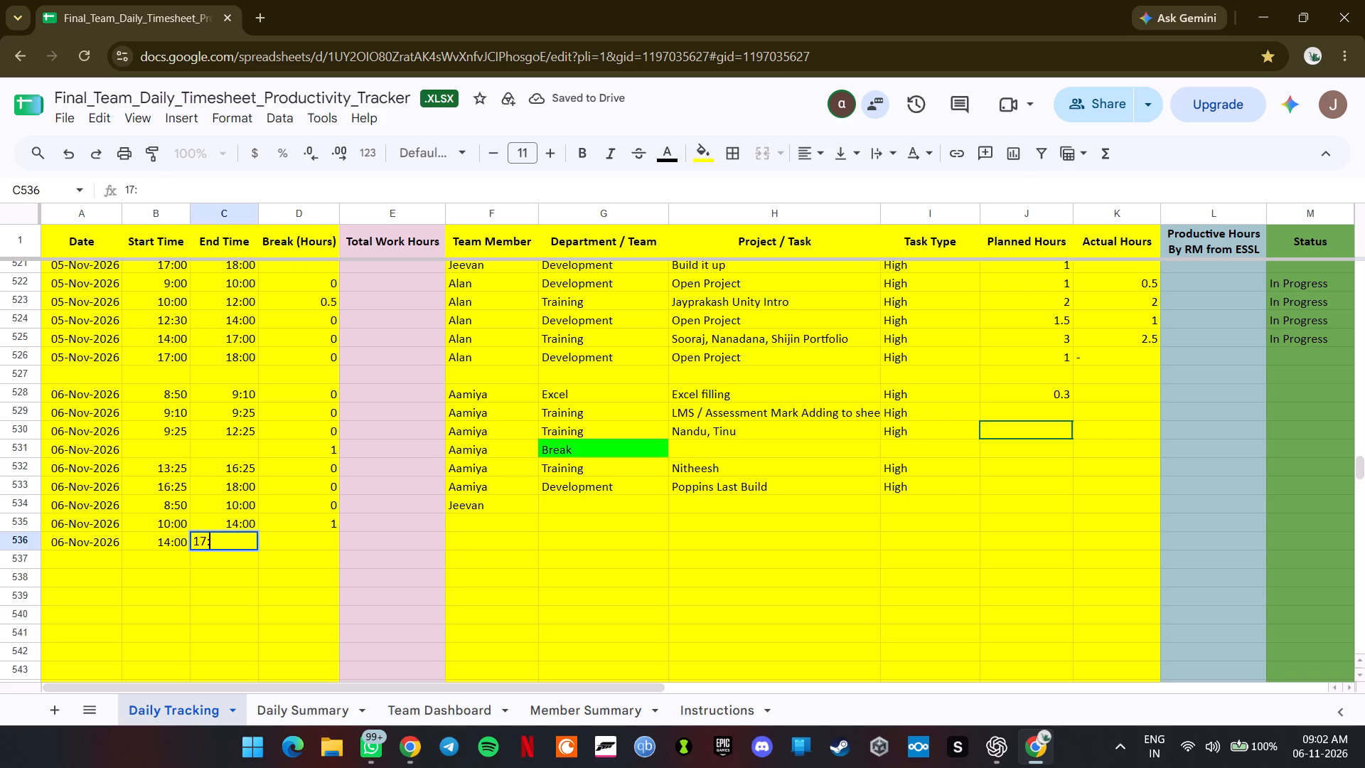
pyautogui.write('00')
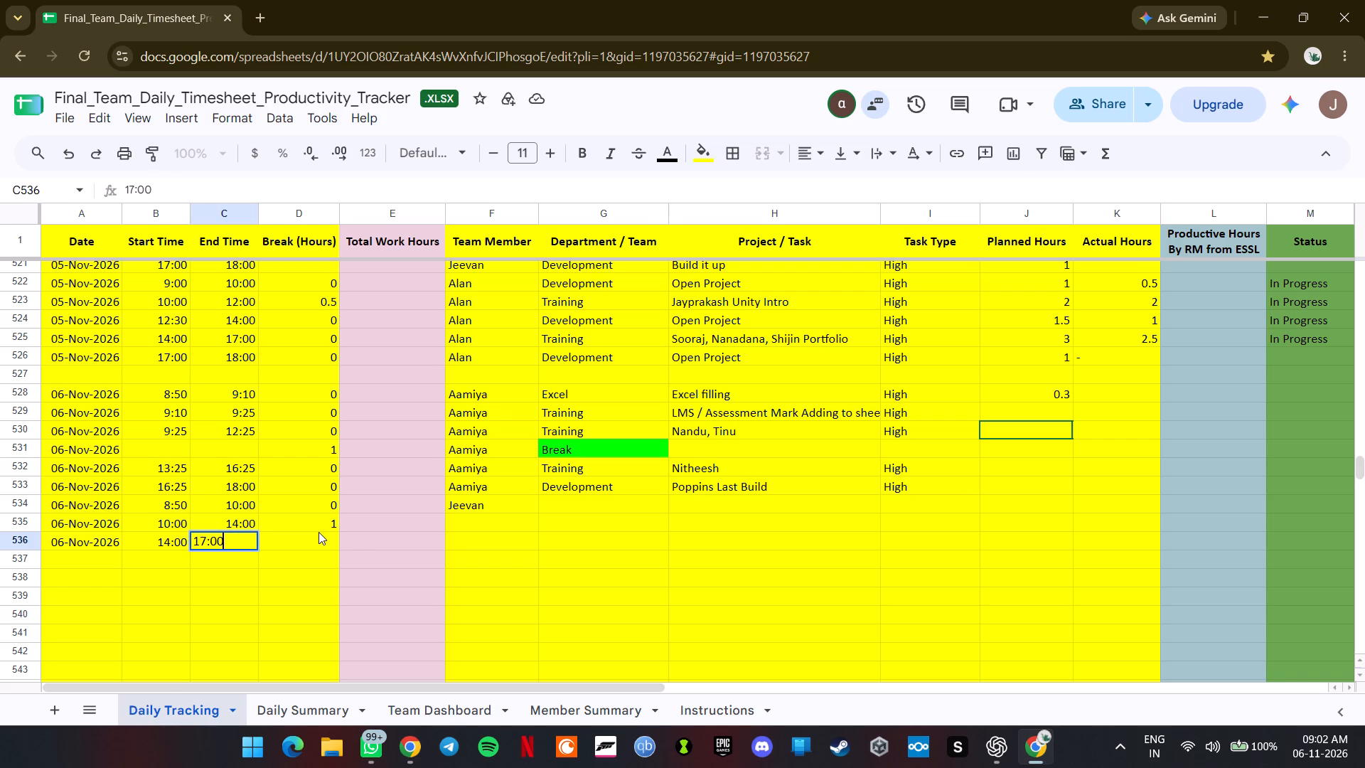
pyautogui.click(318, 532)
# Enter a start time of 17:00 and an end time of 18:00 in row 537.
pyautogui.click(171, 565)
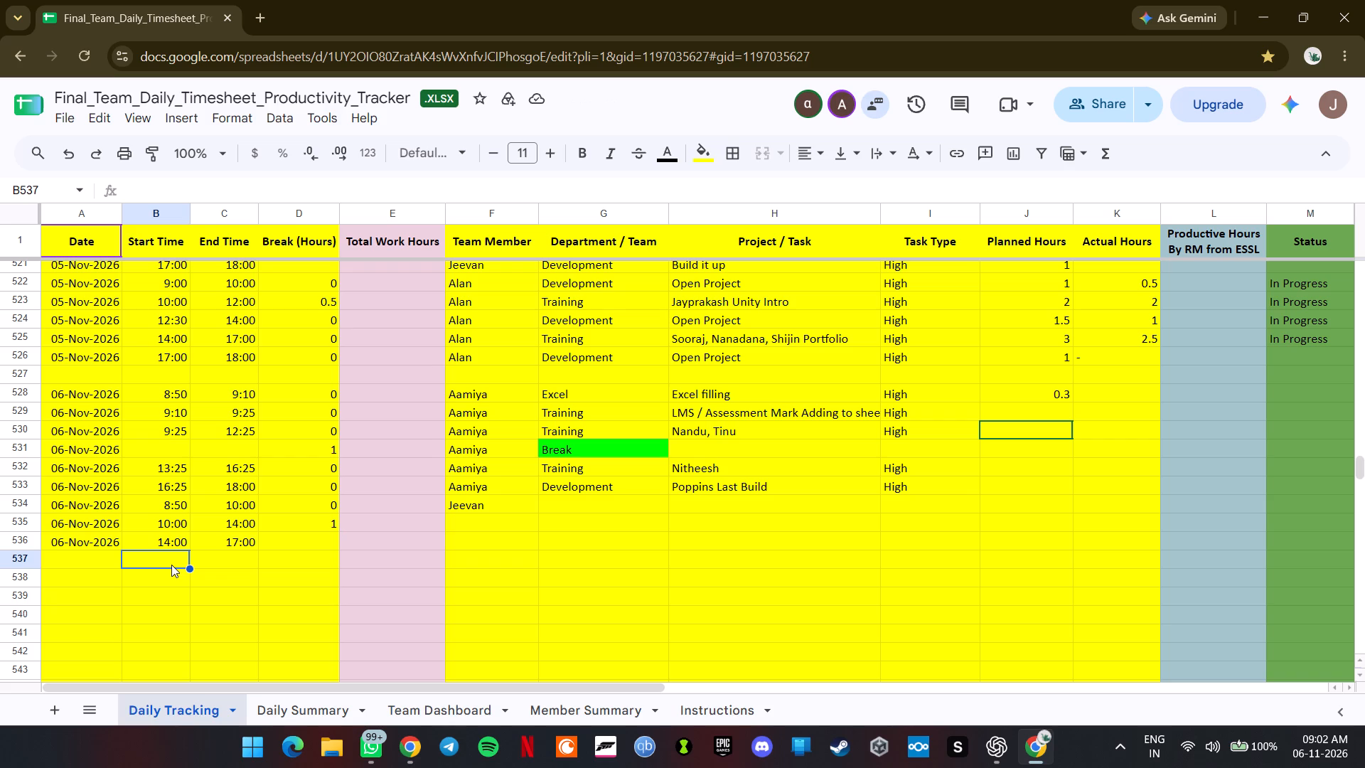
pyautogui.press('1')
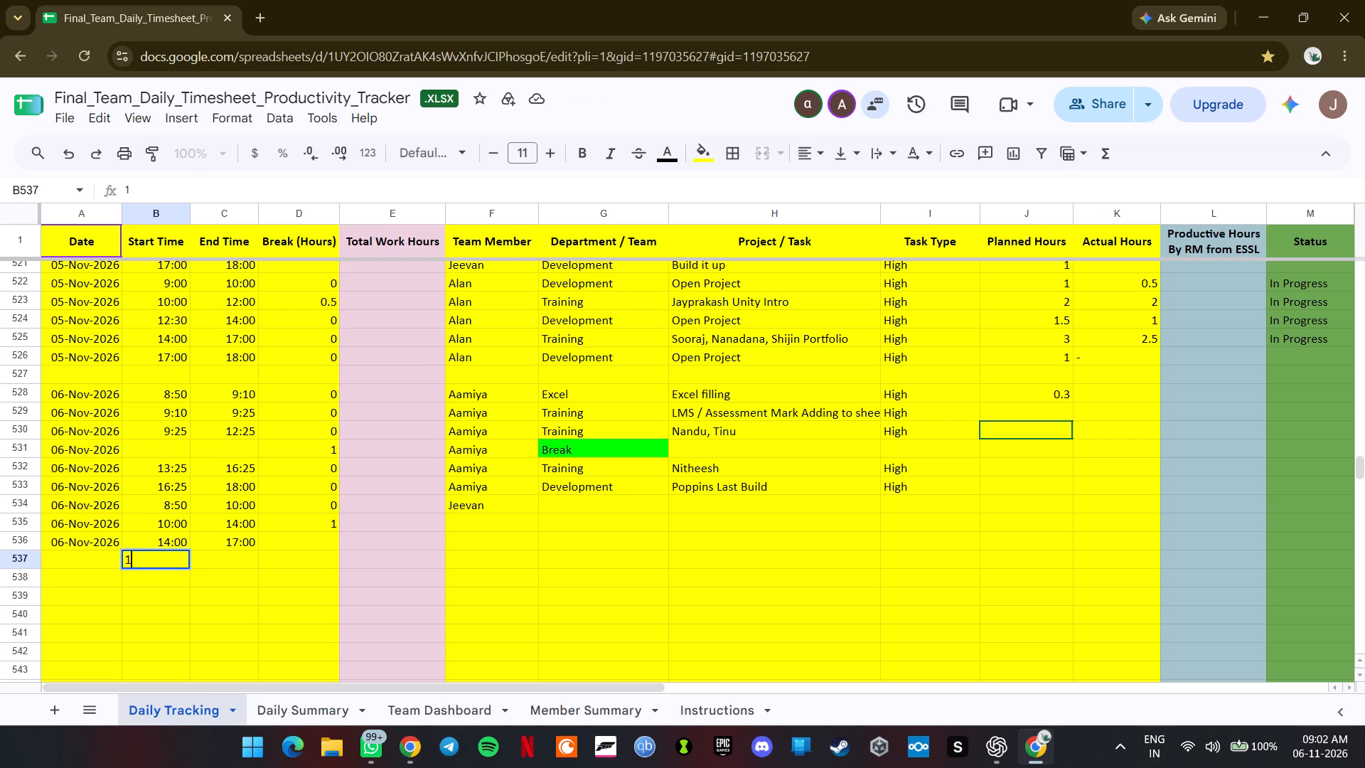
pyautogui.press('7')
pyautogui.write(':00')
pyautogui.click(229, 557)
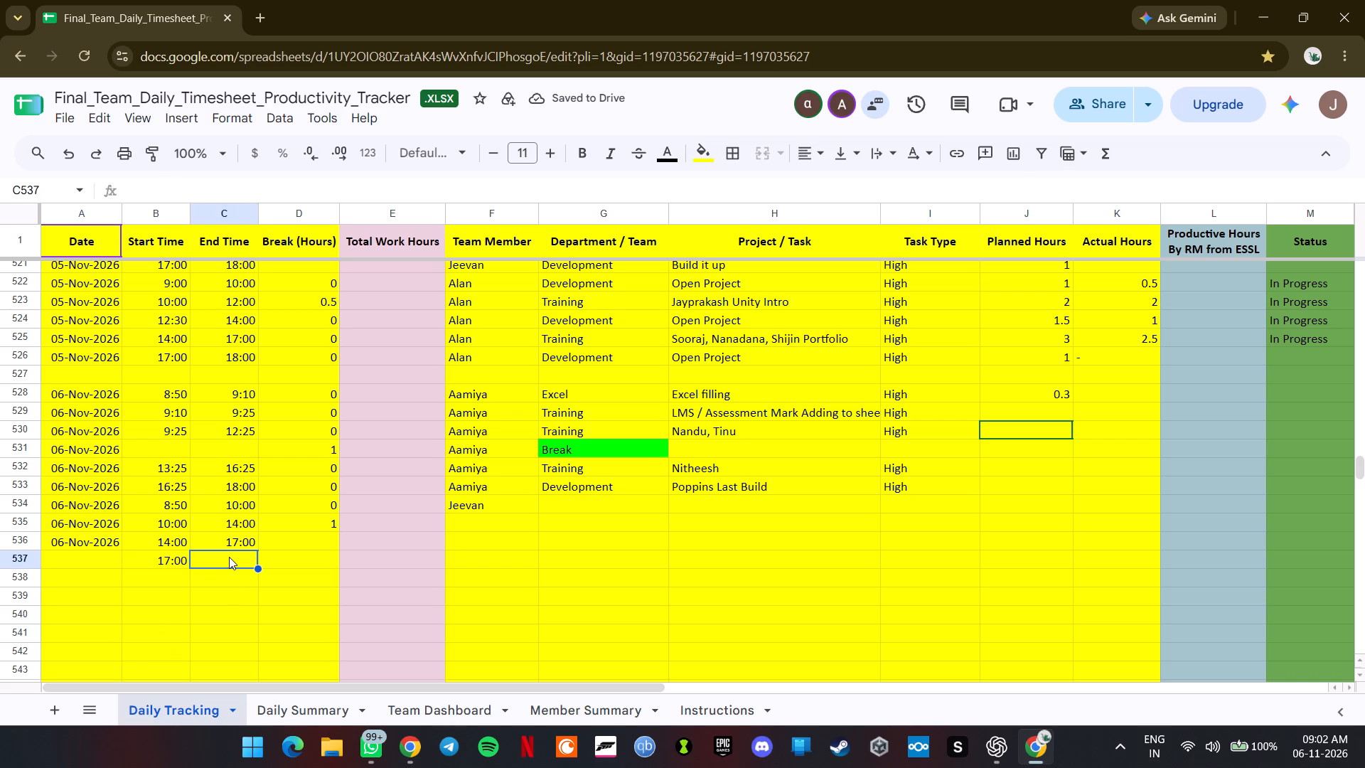
pyautogui.write('18')
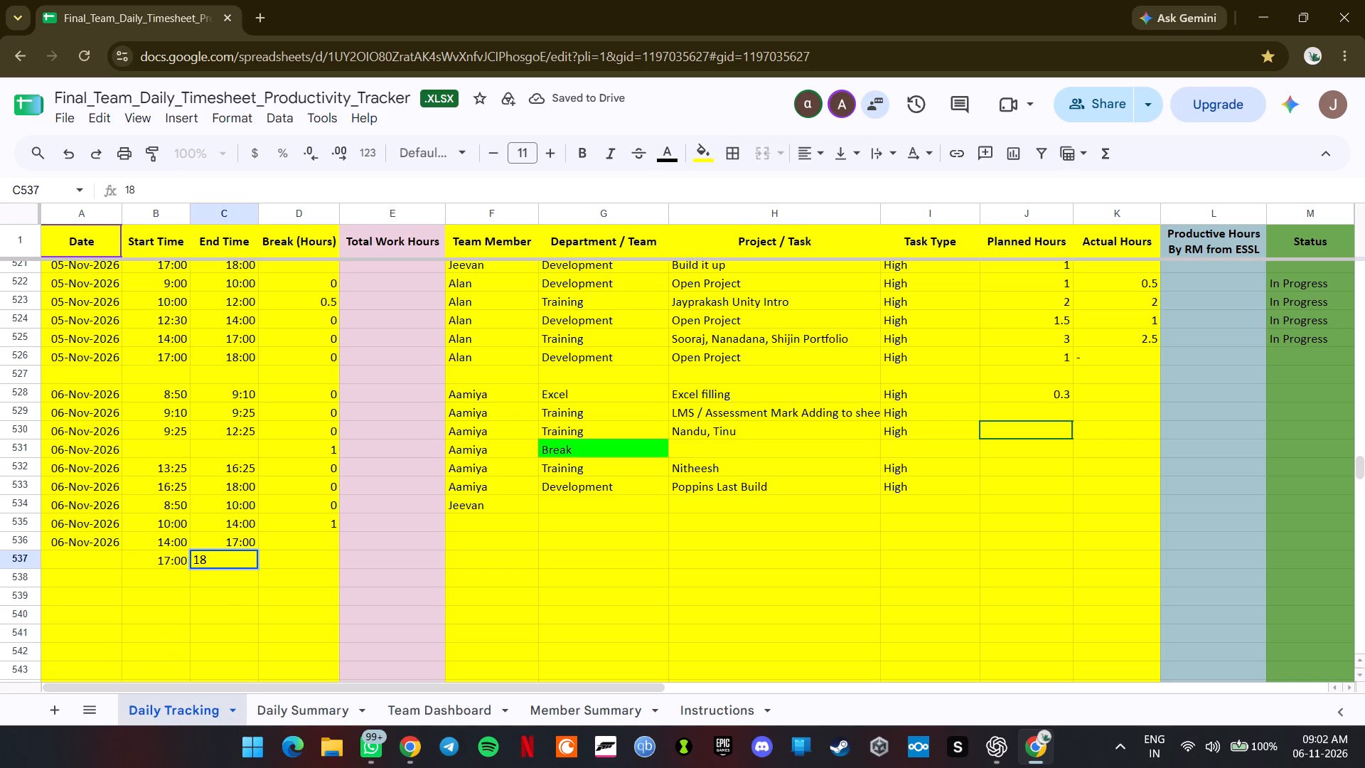
pyautogui.hotkey('shift', ':')
pyautogui.write('00')
pyautogui.click(477, 525)
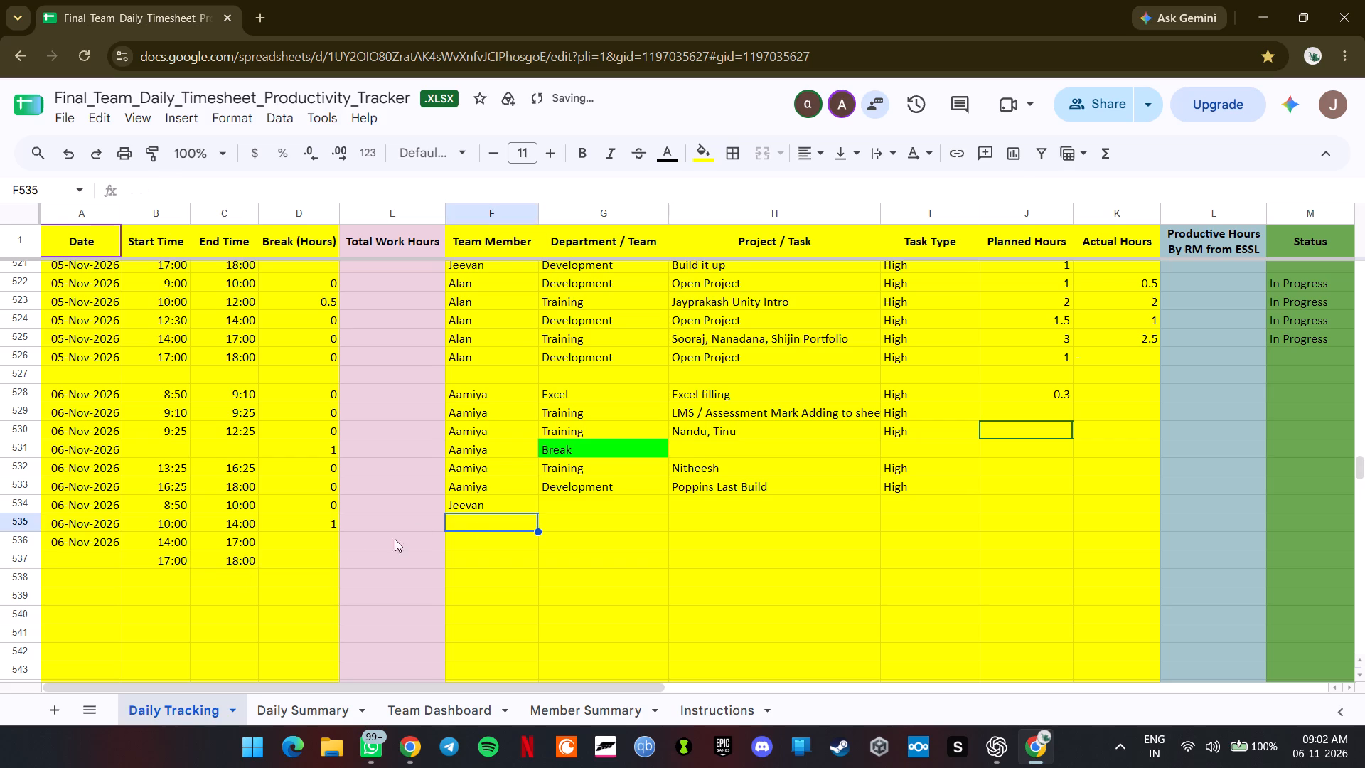
# Copy the date 06-Nov-2026 from row 536 into the Date cell of row 537.
pyautogui.click(77, 540)
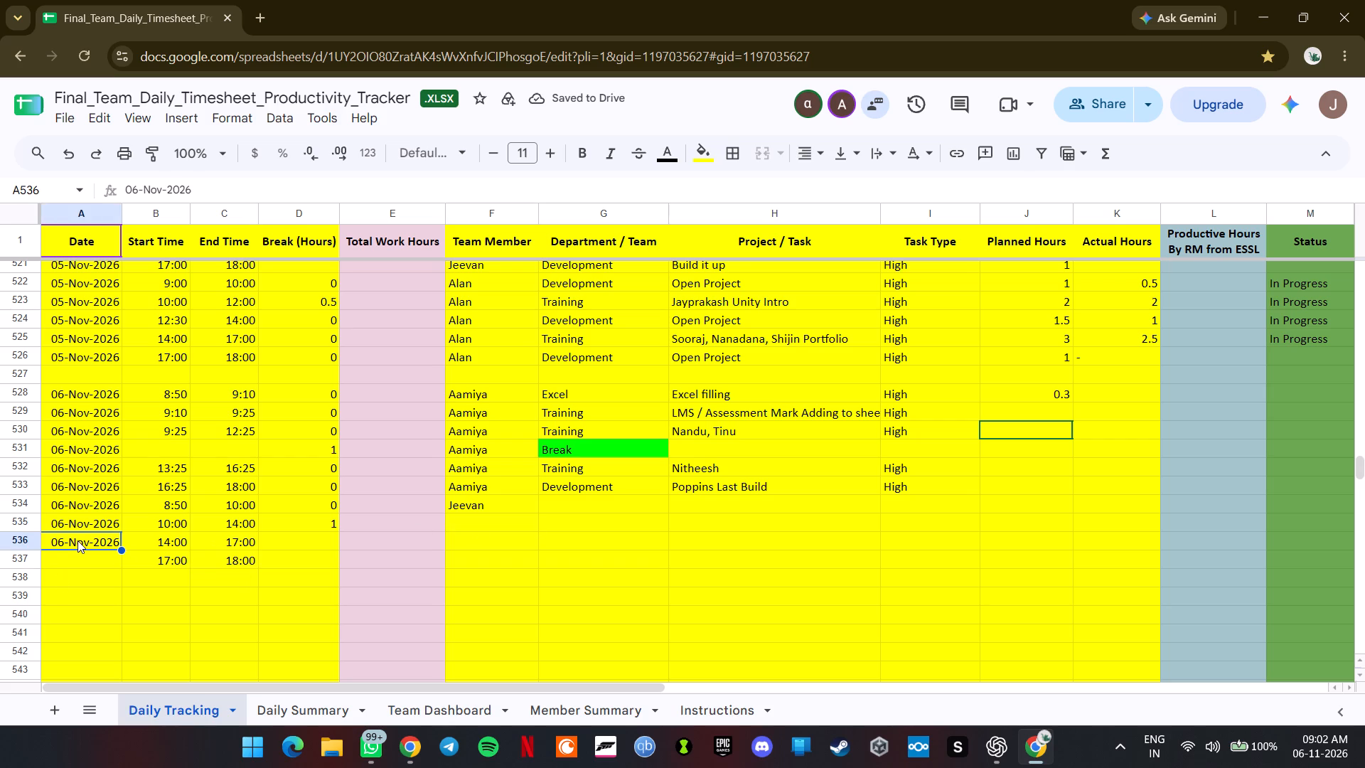
pyautogui.hotkey('ctrl', 'c')
pyautogui.click(77, 564)
pyautogui.hotkey('ctrl', 'v')
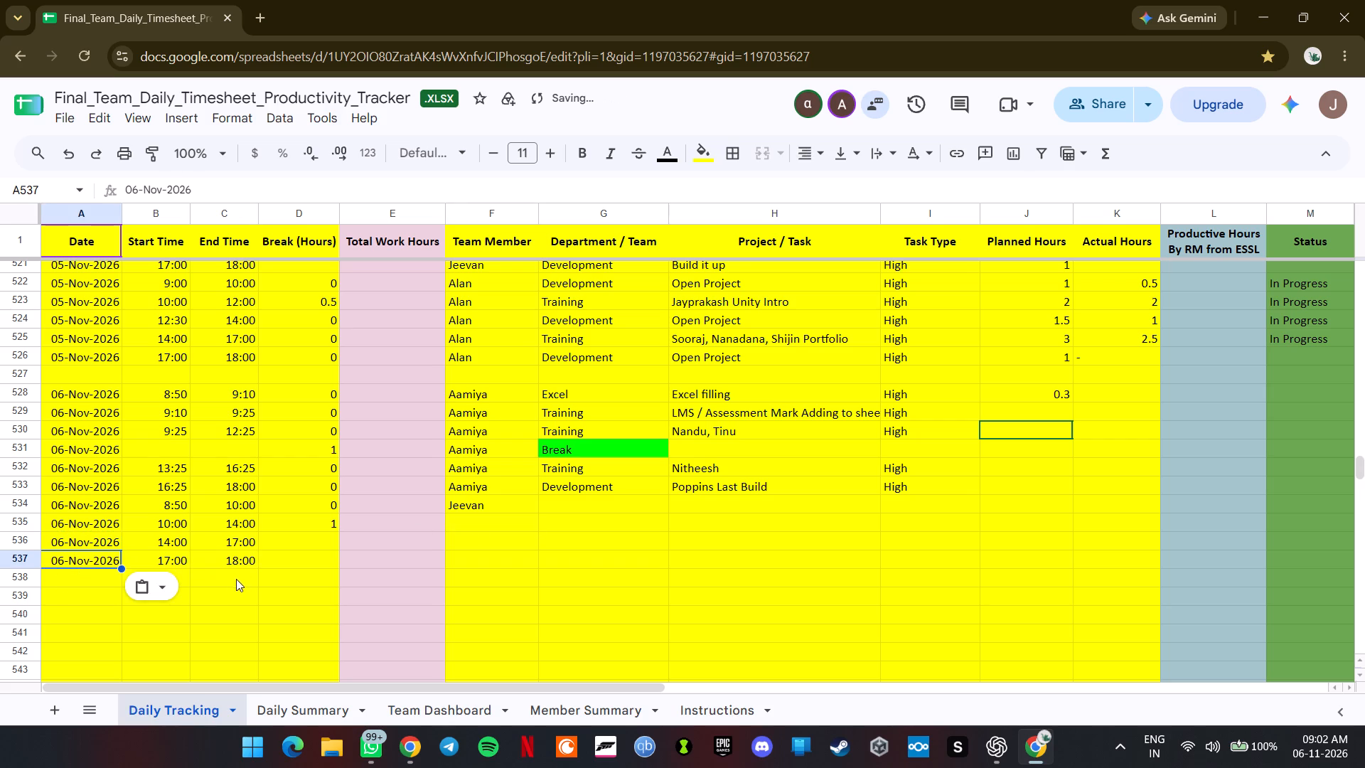
pyautogui.click(230, 578)
# Set the Break (Hours) to 0 for both row 536 and row 537.
pyautogui.click(316, 547)
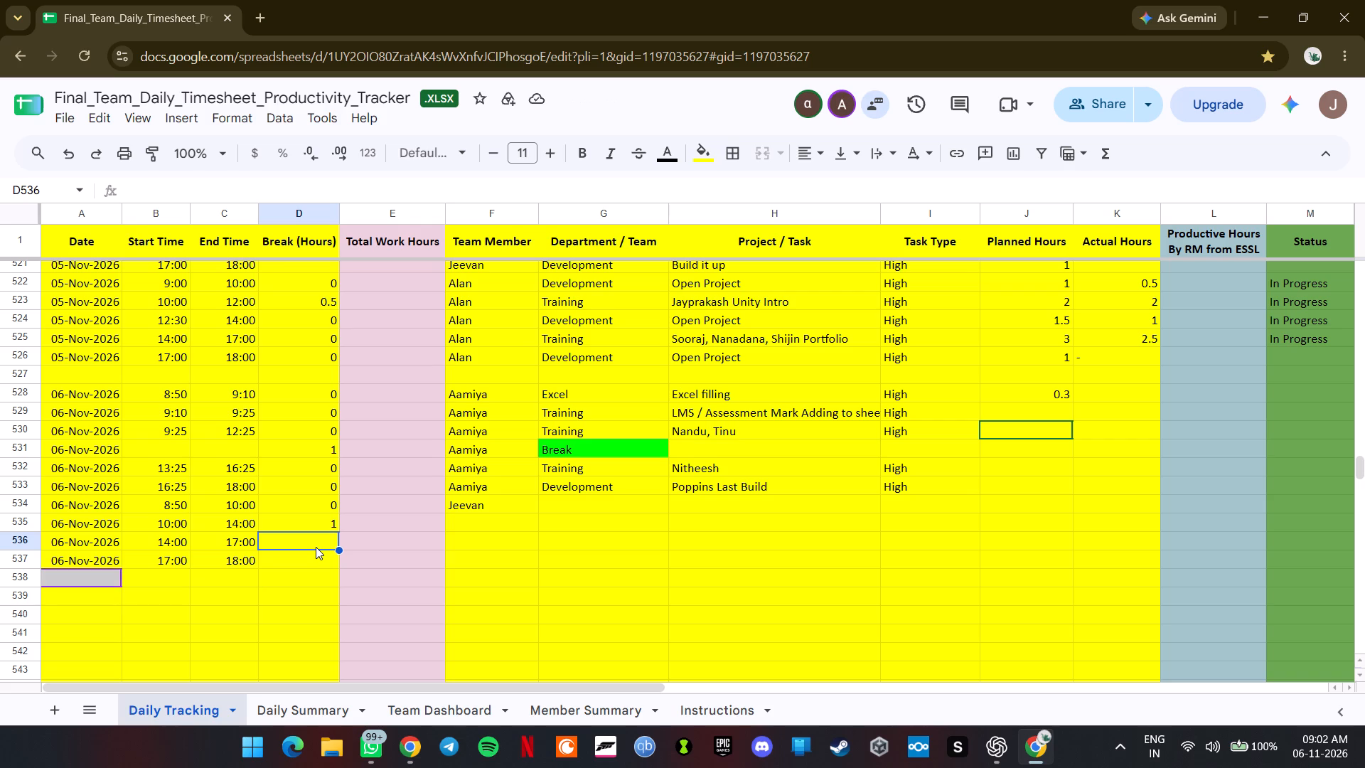
pyautogui.press('0')
pyautogui.click(329, 570)
pyautogui.press('0')
pyautogui.click(478, 527)
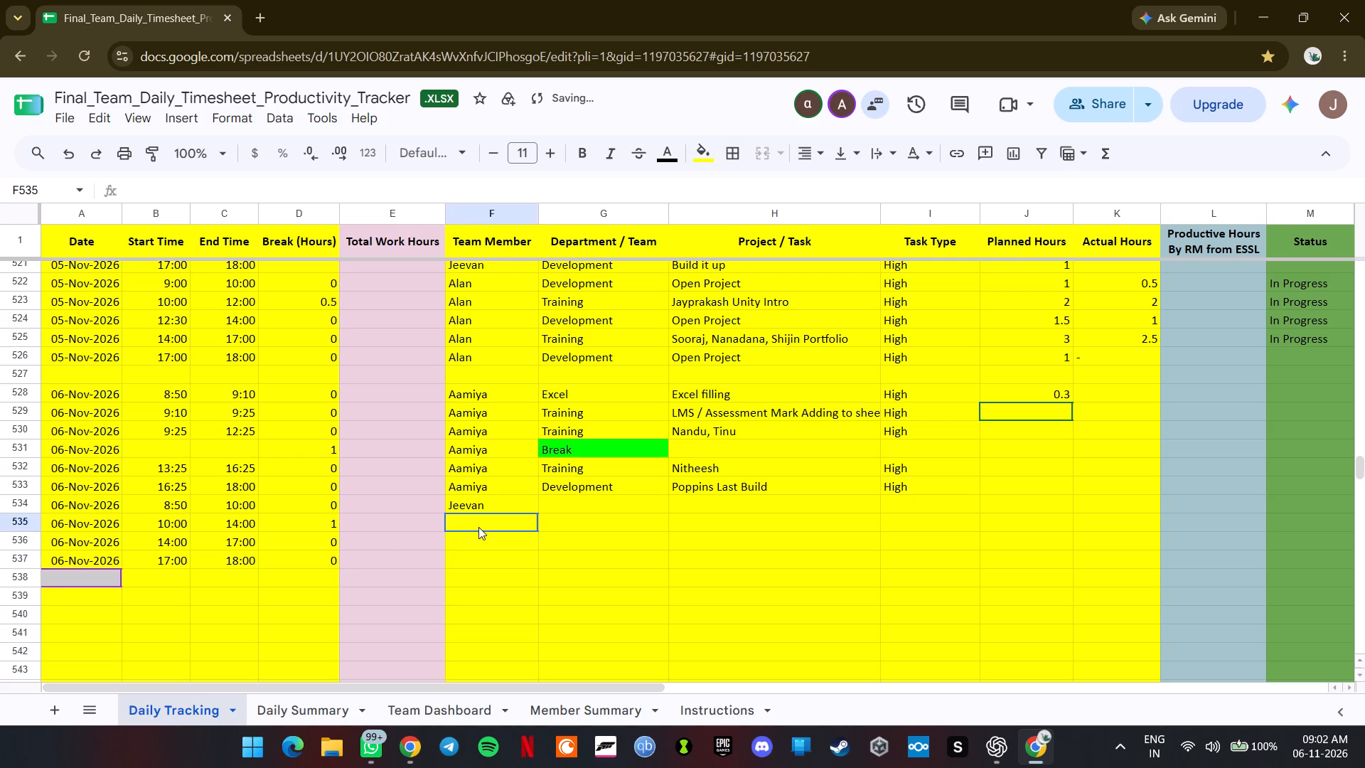
# Copy the team member name Jeevan from row 534 into rows 535, 536 and 537.
pyautogui.click(473, 508)
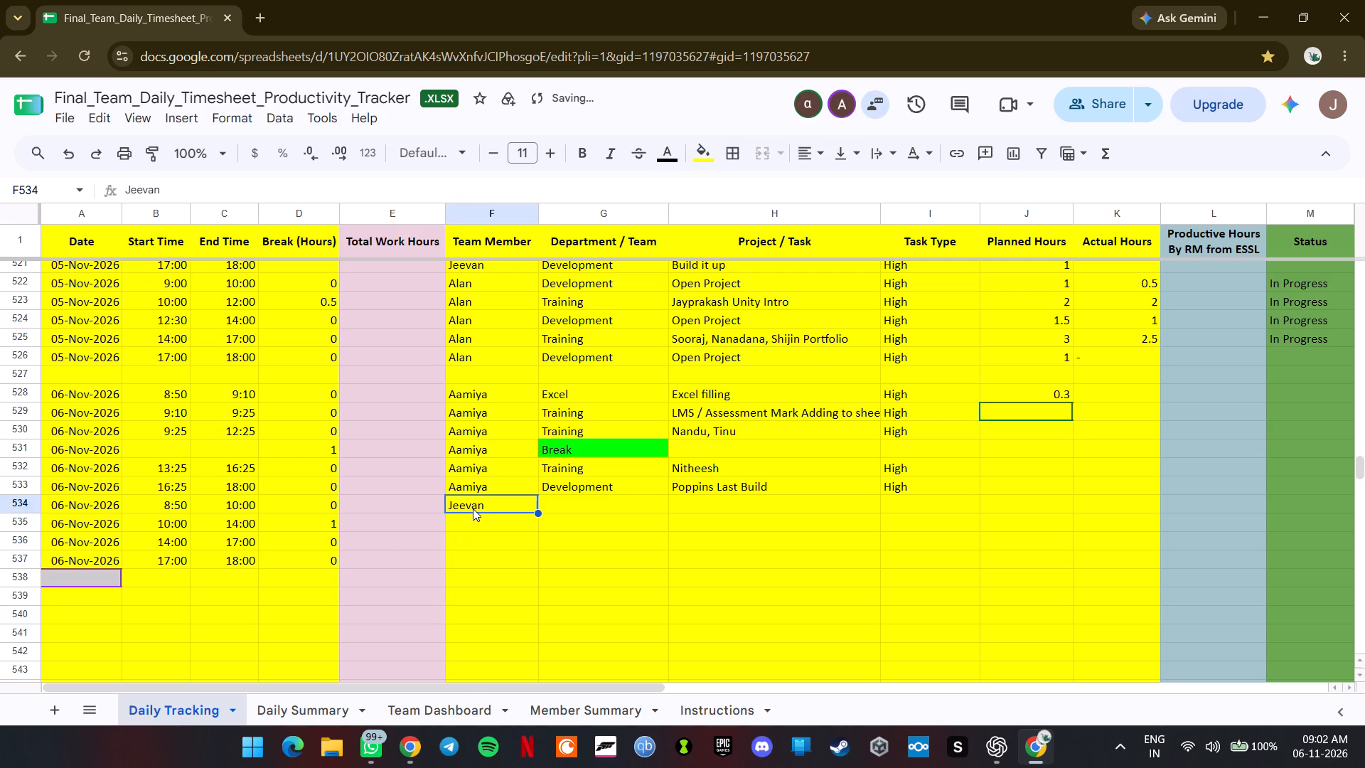
pyautogui.hotkey('ctrl', 'c')
pyautogui.click(471, 522)
pyautogui.hotkey('ctrl', 'v')
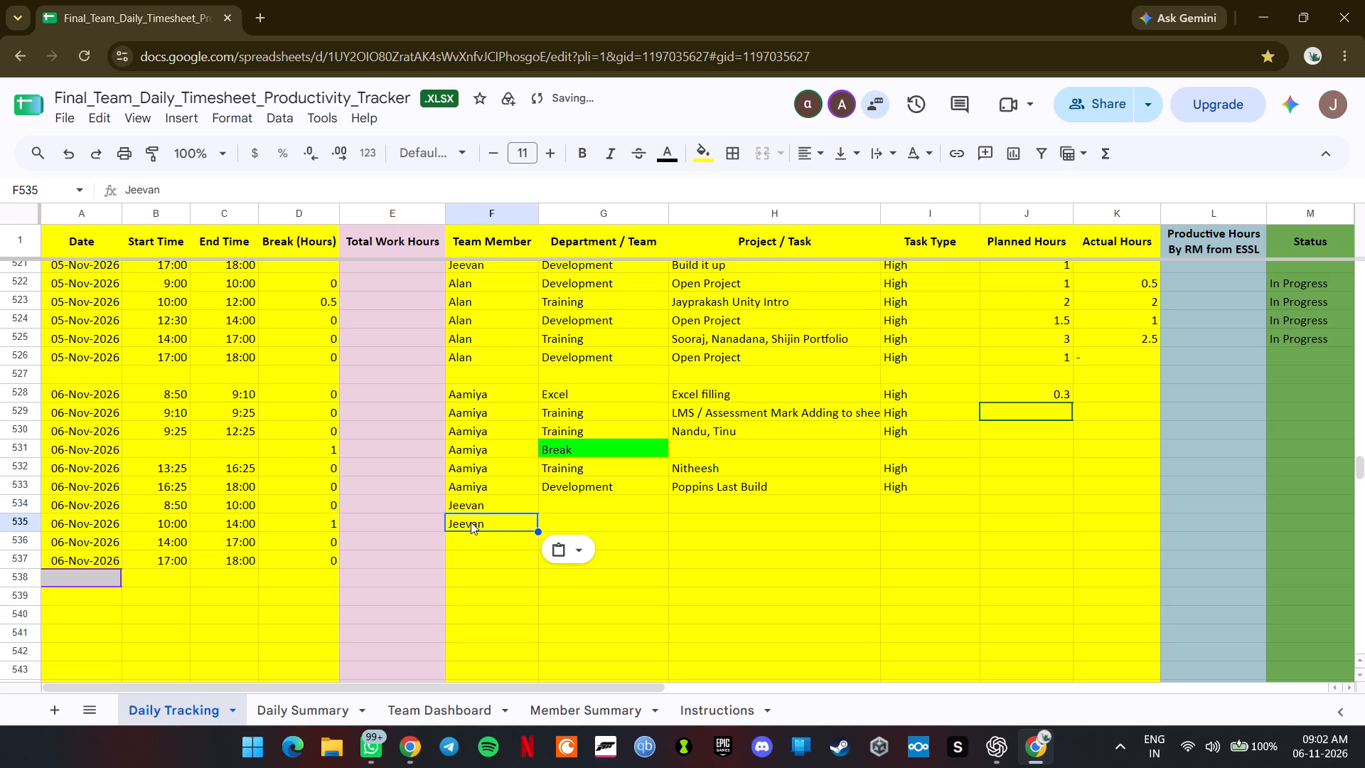
pyautogui.click(474, 538)
pyautogui.hotkey('ctrl', 'v')
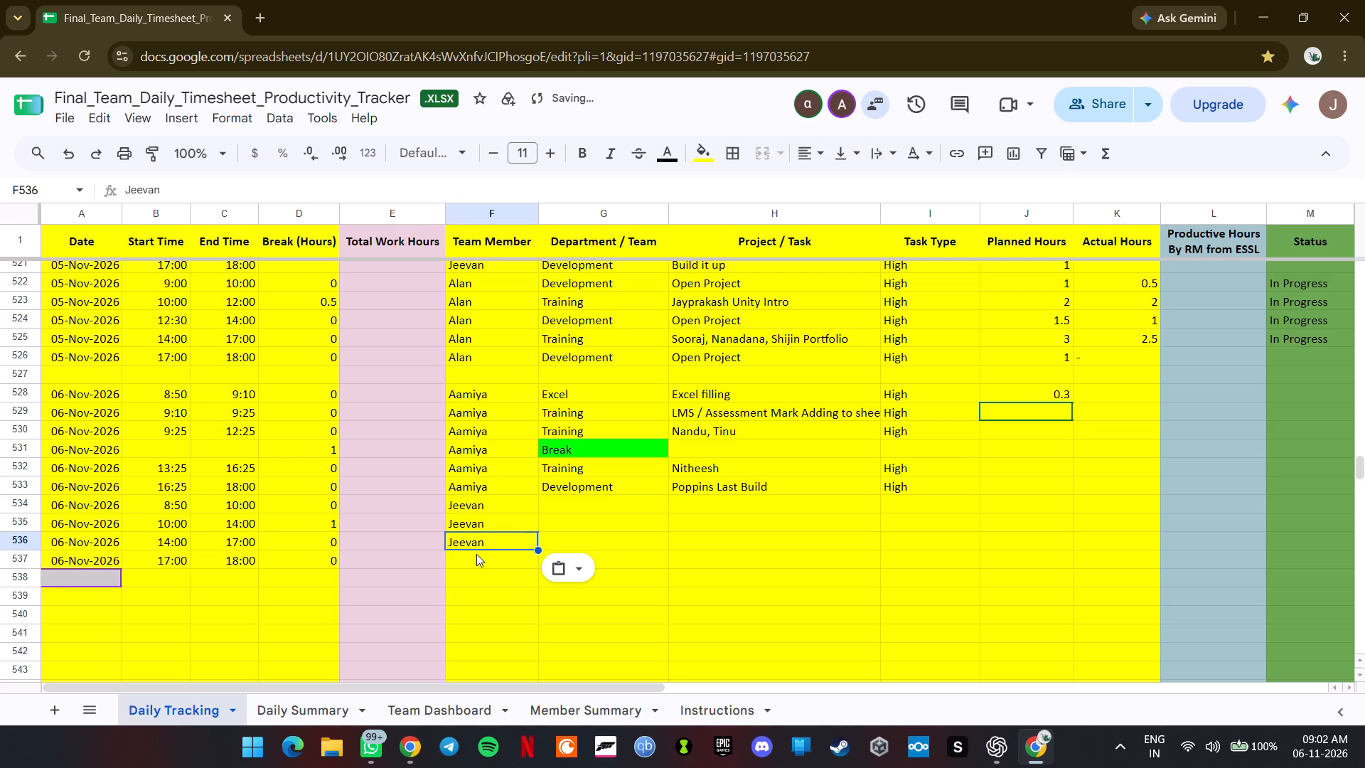
pyautogui.click(477, 570)
pyautogui.hotkey('ctrl', 'v')
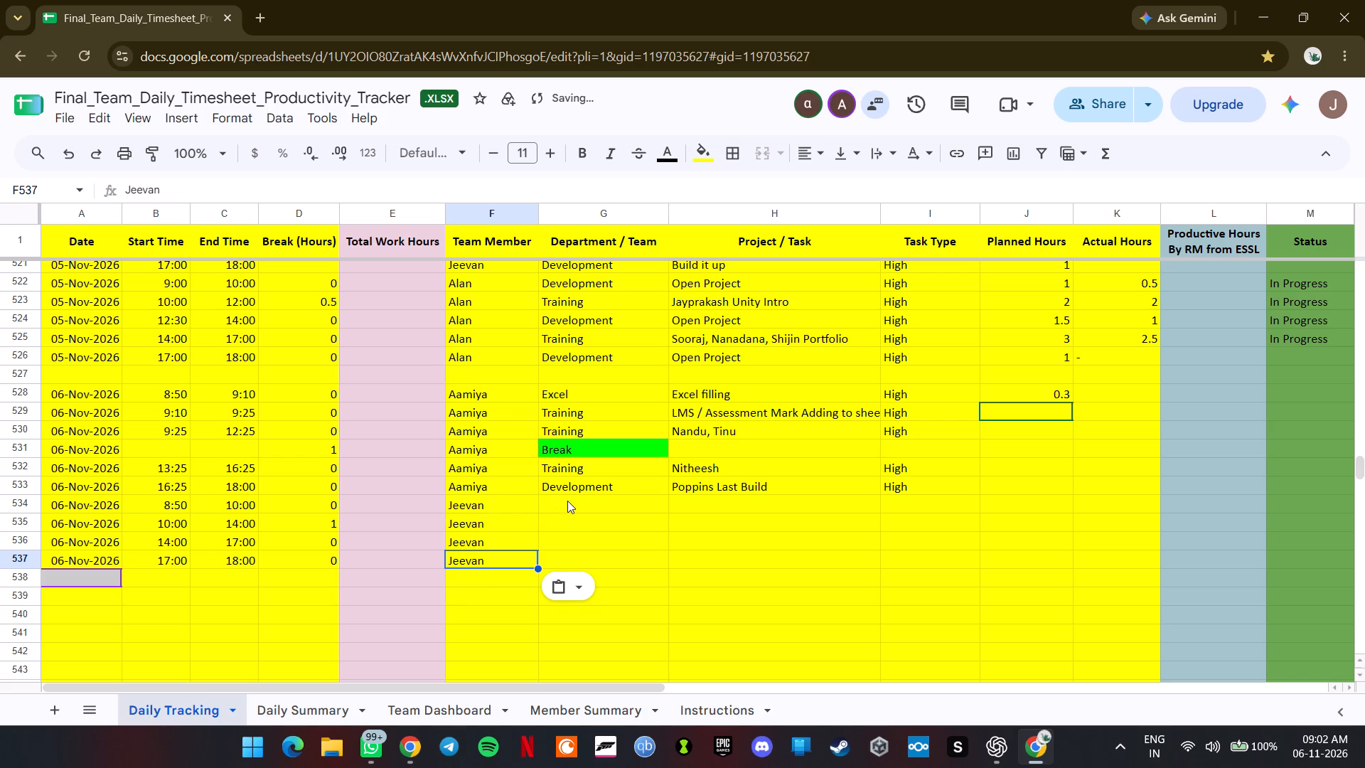
# Copy Development from row 533 into the Department / Team cell of Jeevan's row 534.
pyautogui.click(568, 501)
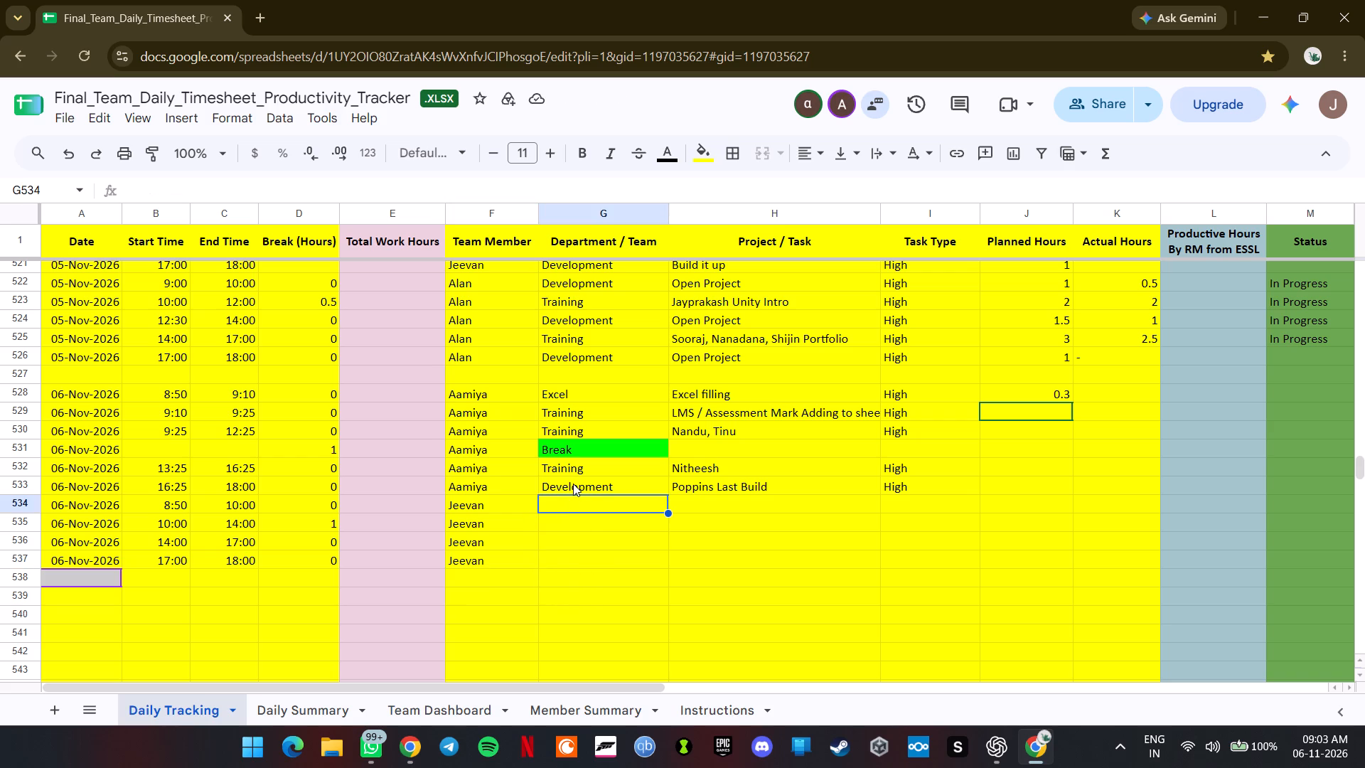
pyautogui.click(573, 484)
pyautogui.hotkey('ctrl', 'c')
pyautogui.click(570, 503)
pyautogui.hotkey('ctrl', 'v')
# Copy Training from row 532 into the Department / Team cells of rows 535 and 536.
pyautogui.click(560, 526)
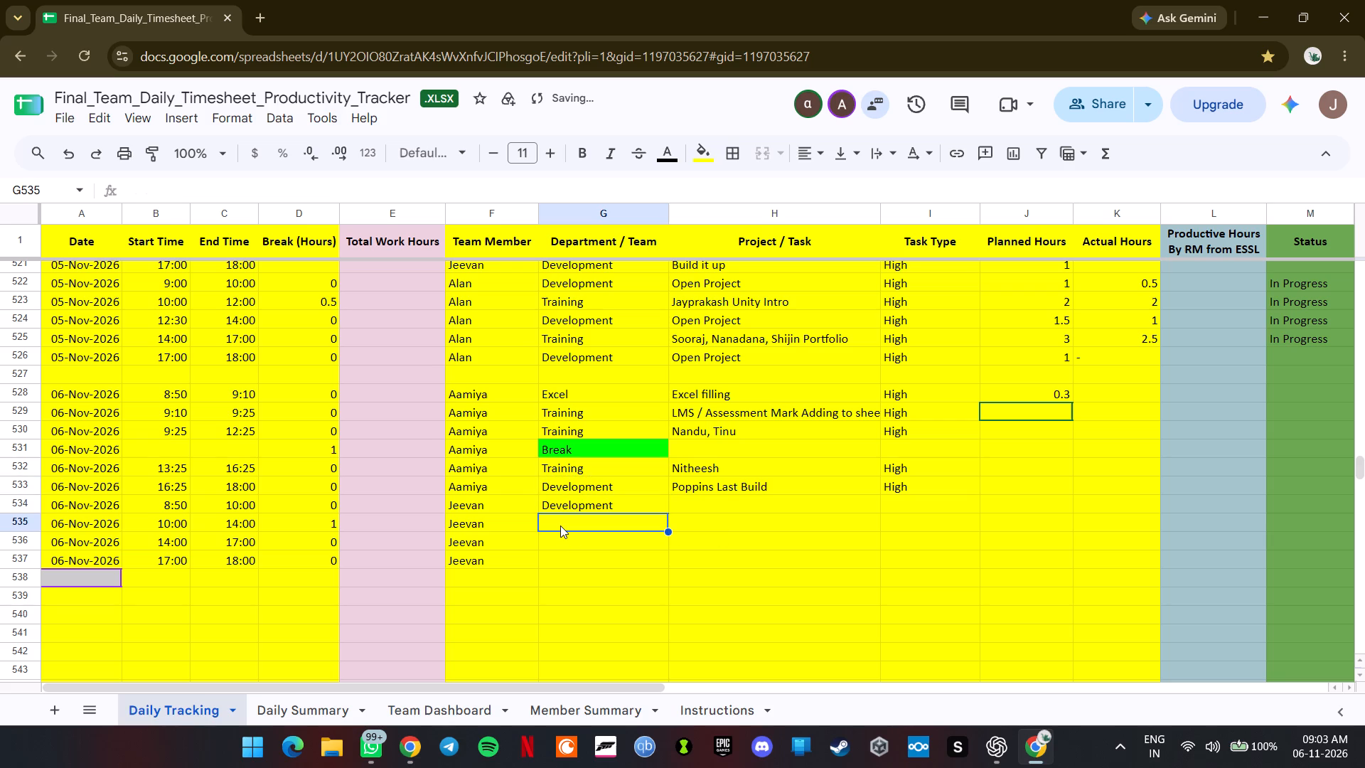
pyautogui.click(577, 474)
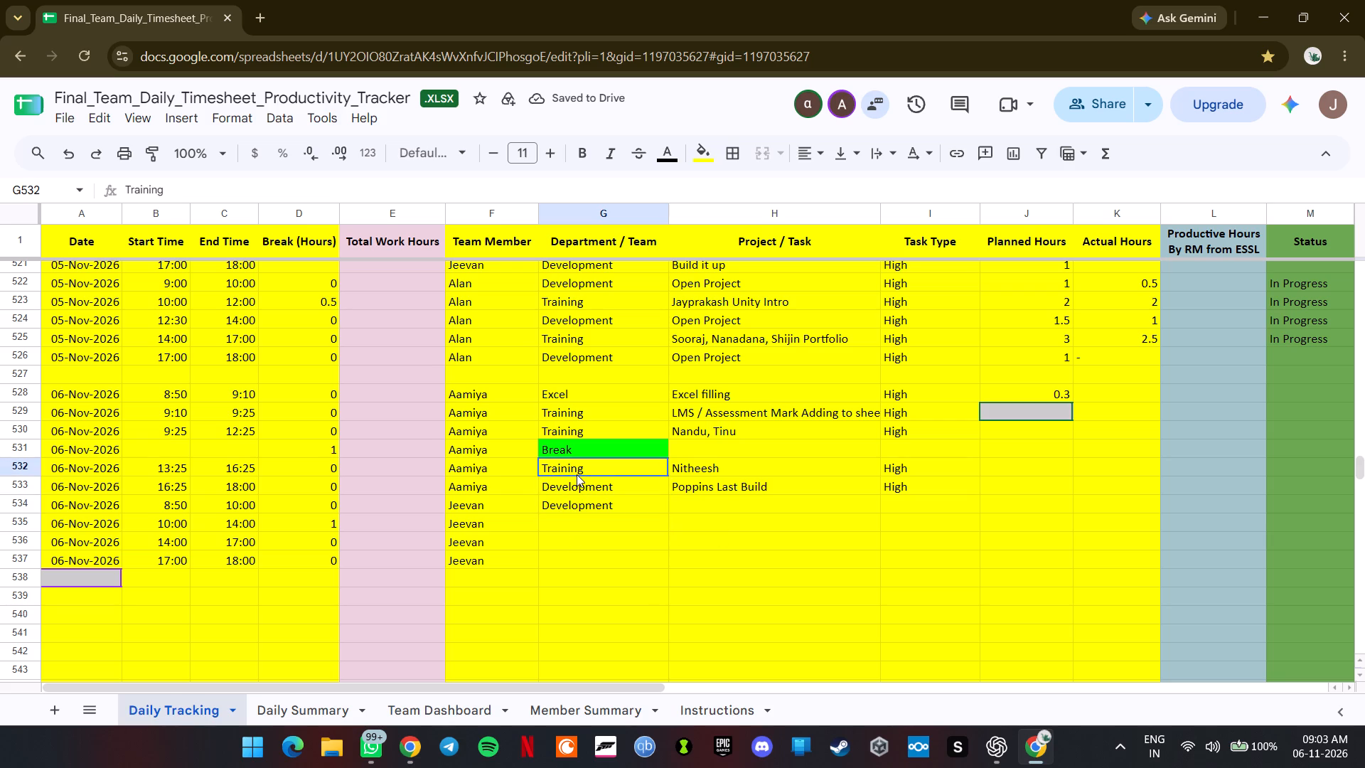
pyautogui.hotkey('ctrl', 'c')
pyautogui.click(575, 521)
pyautogui.hotkey('ctrl', 'v')
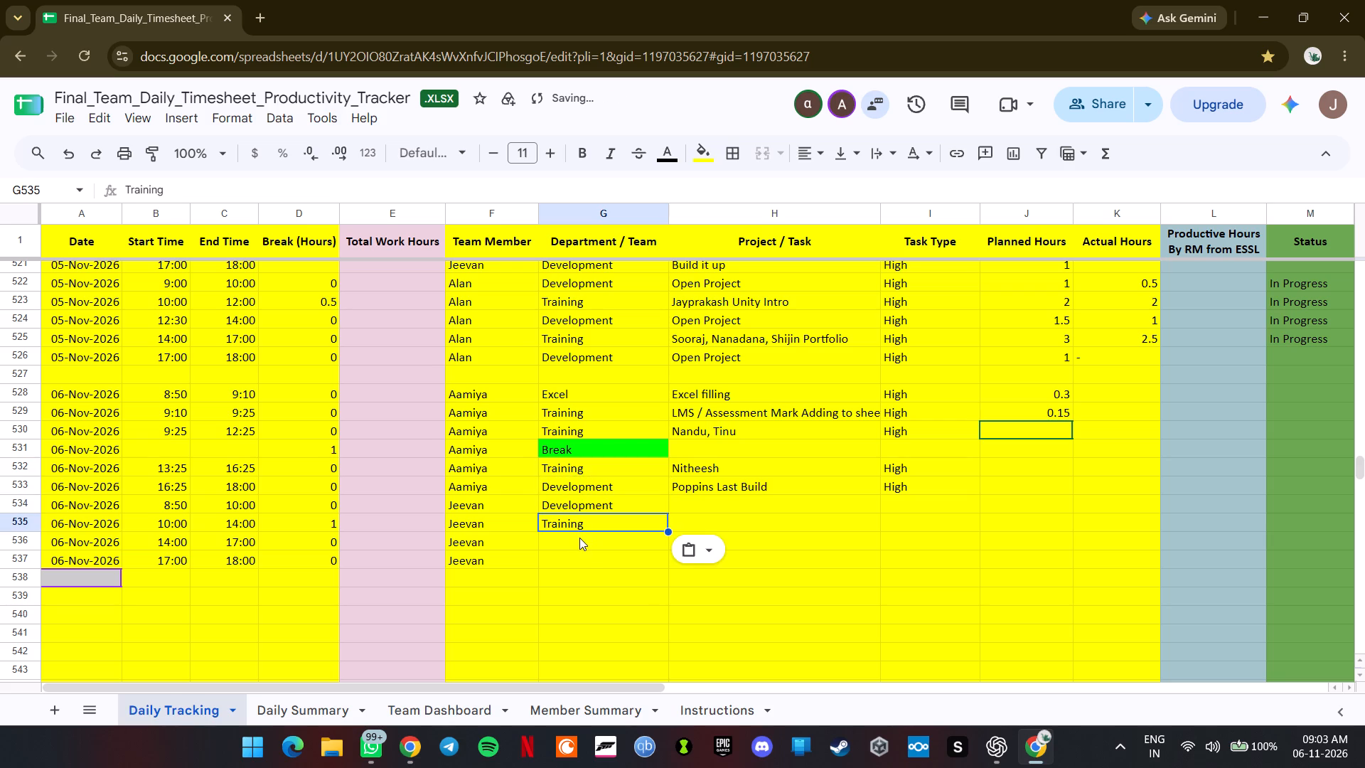
pyautogui.click(574, 545)
pyautogui.hotkey('ctrl', 'v')
# Copy Development from row 534 into the Department / Team cell of row 537.
pyautogui.click(571, 562)
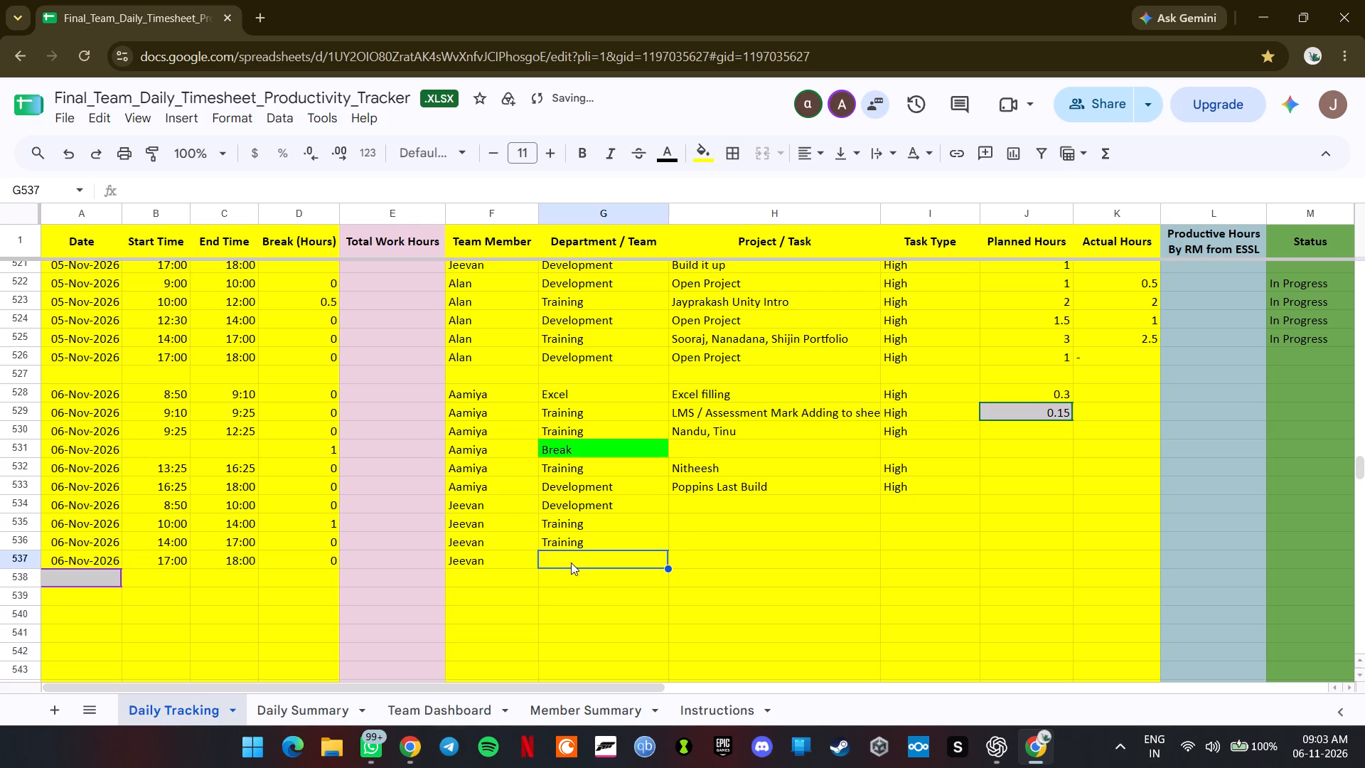
pyautogui.click(570, 503)
pyautogui.hotkey('ctrl', 'c')
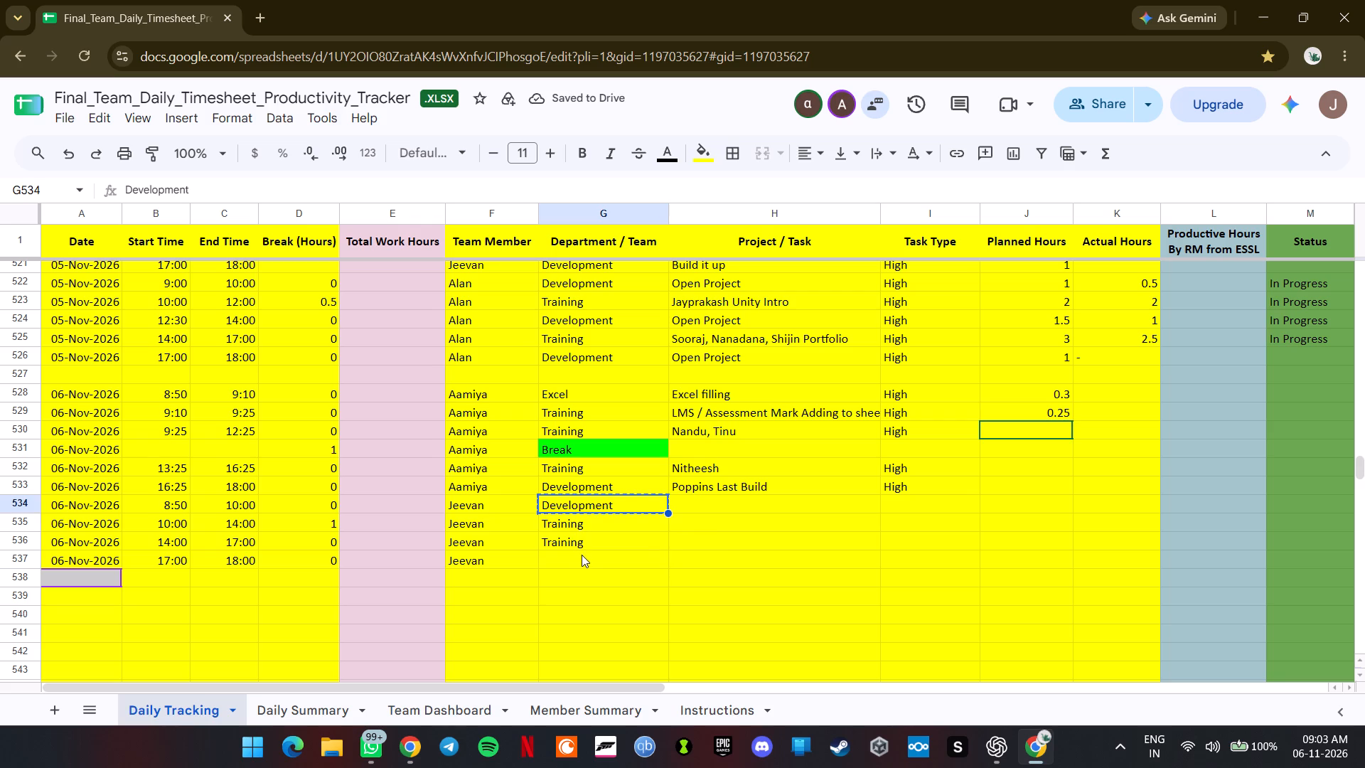
pyautogui.click(586, 560)
pyautogui.hotkey('ctrl', 'v')
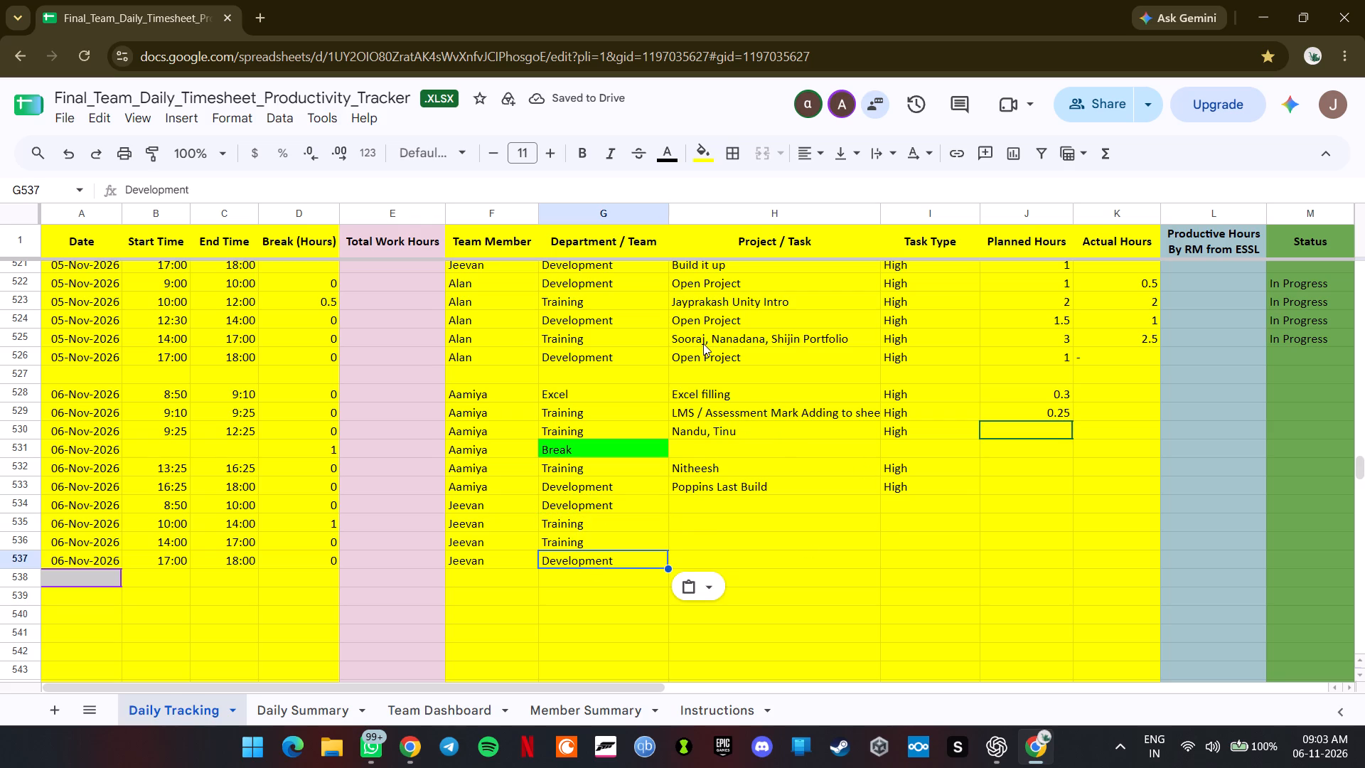
# Copy the project "Sooraj, Nanadana, Shijin Portfolio" from row 525 into the Project / Task cell of row 536.
pyautogui.click(719, 540)
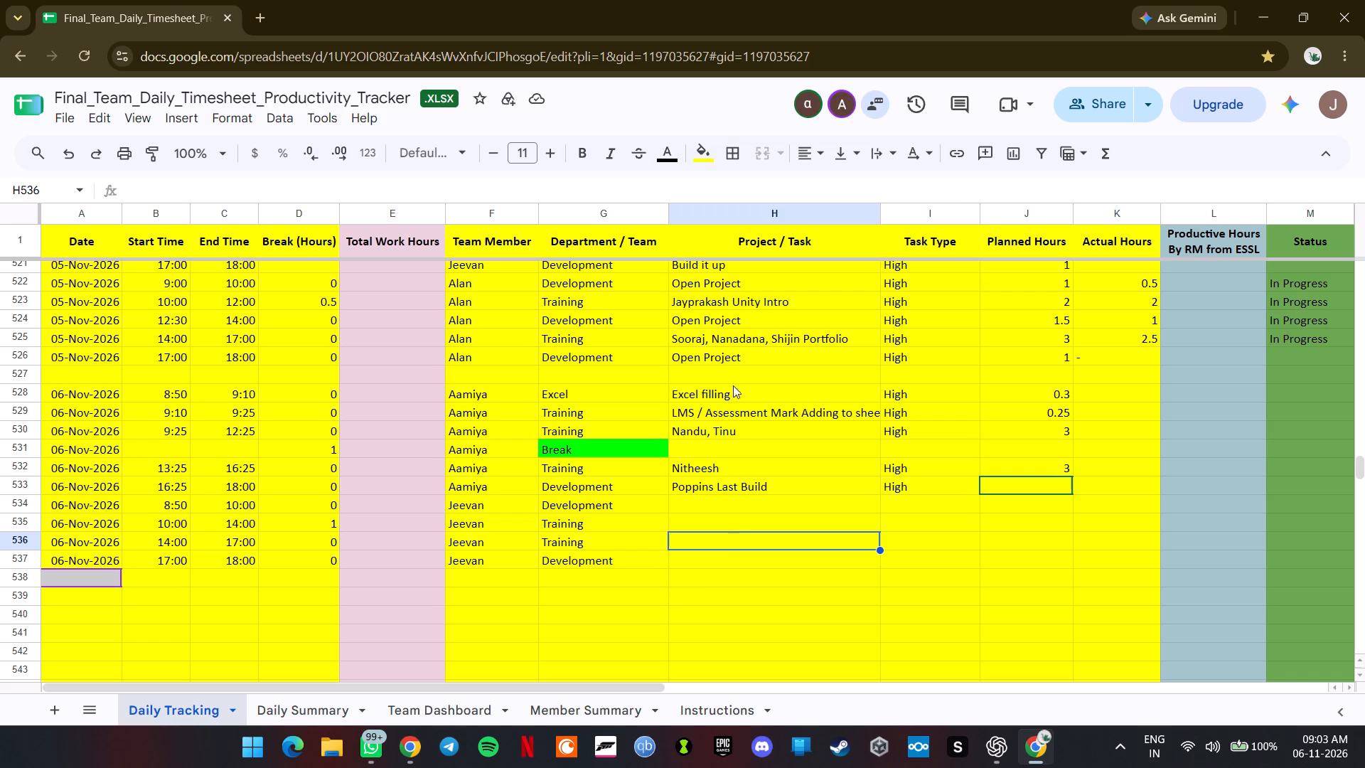
pyautogui.click(732, 346)
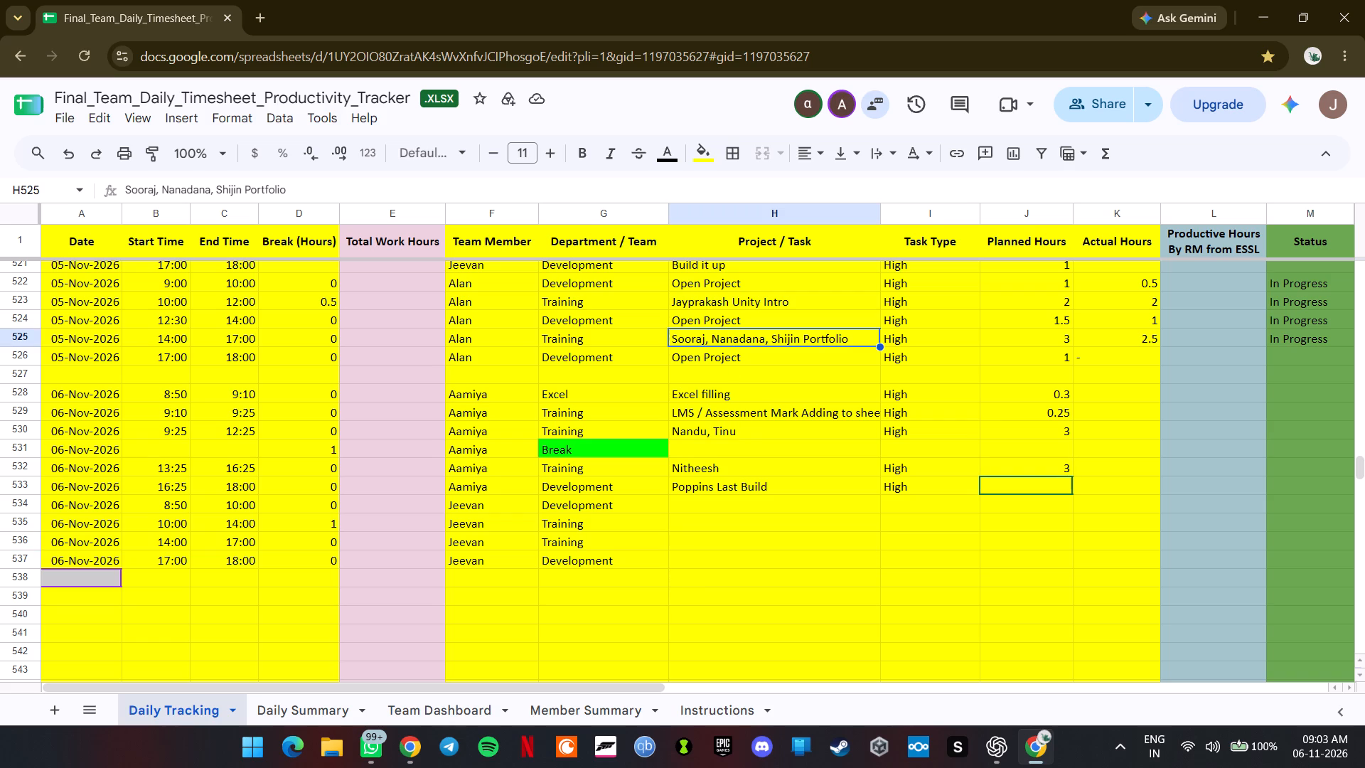
pyautogui.hotkey('ctrl', 'c')
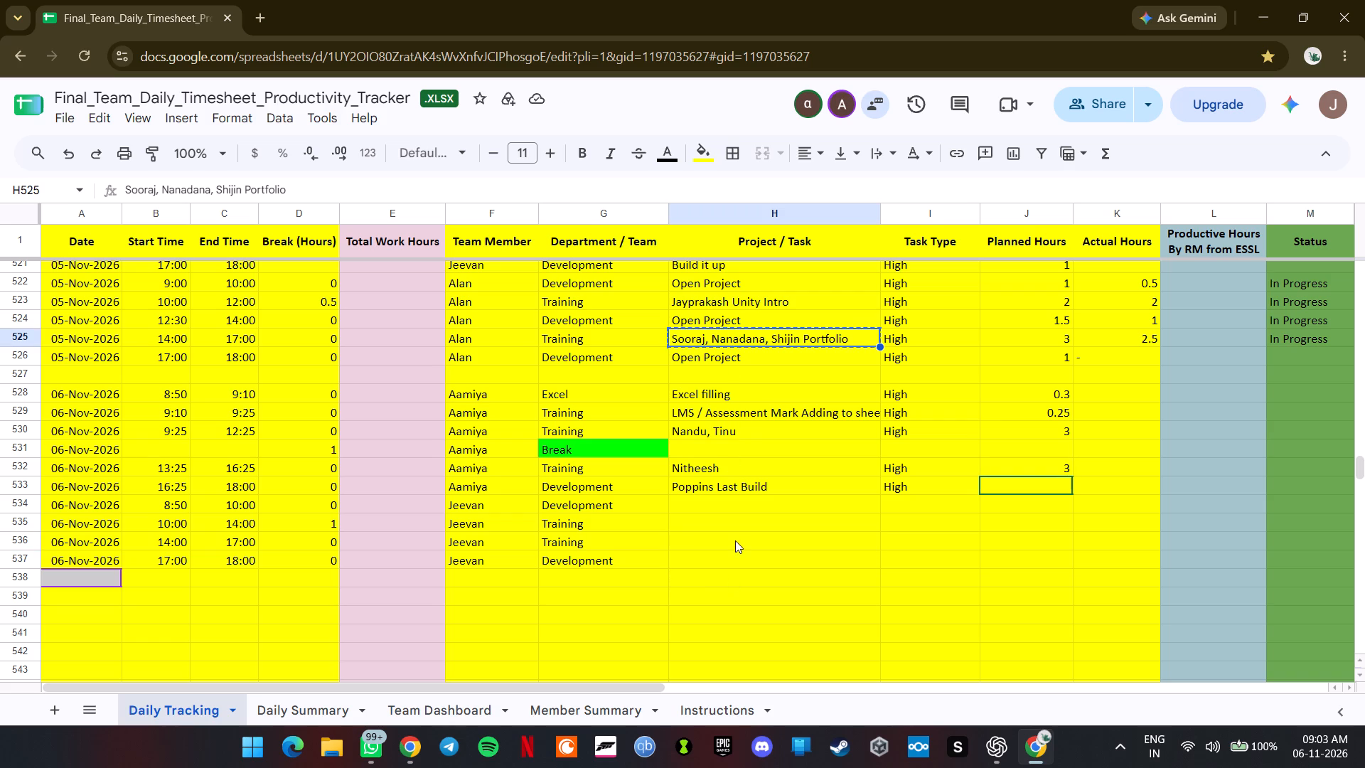
pyautogui.click(735, 540)
pyautogui.hotkey('ctrl', 'v')
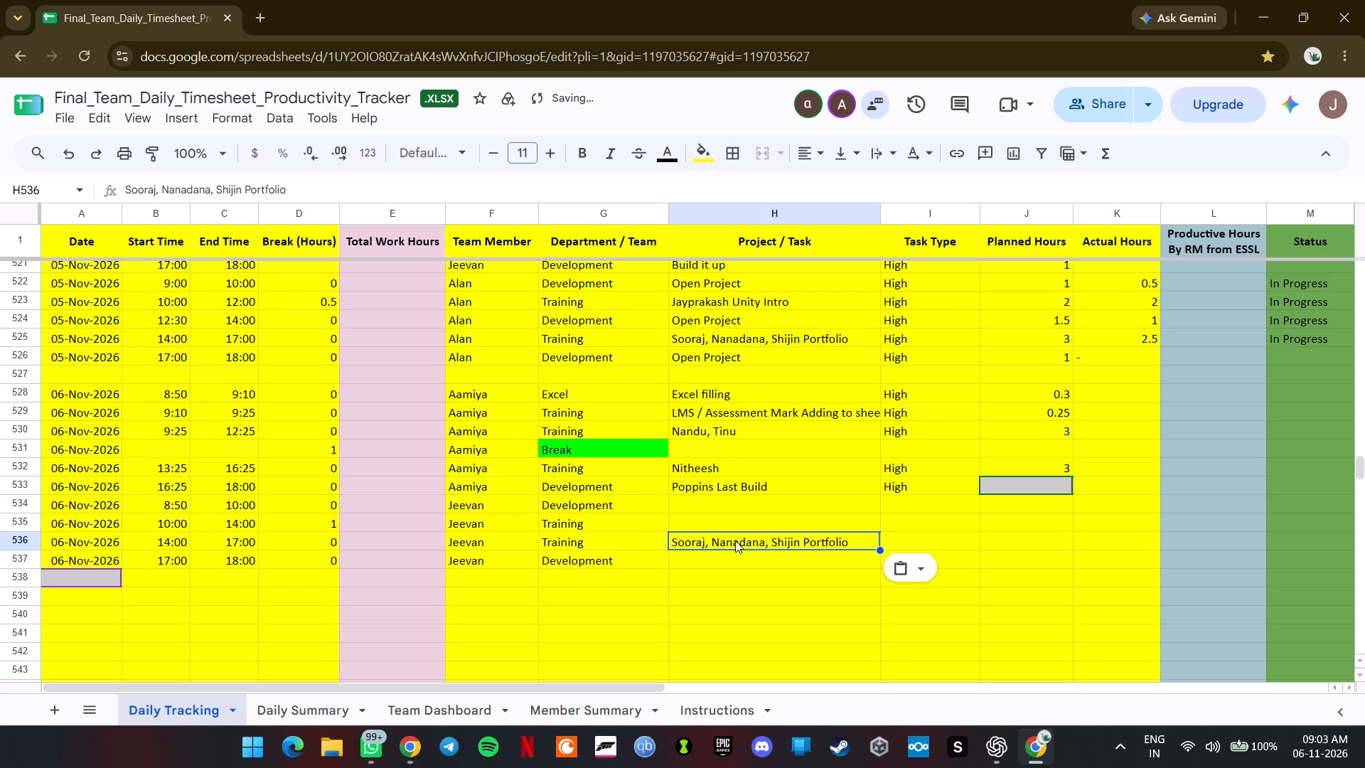
# Copy the project entry "Aadithyan, Aadhi, Jeevan" from row 519 into the Project / Task cell of row 535.
pyautogui.scroll(1, 738, 343)
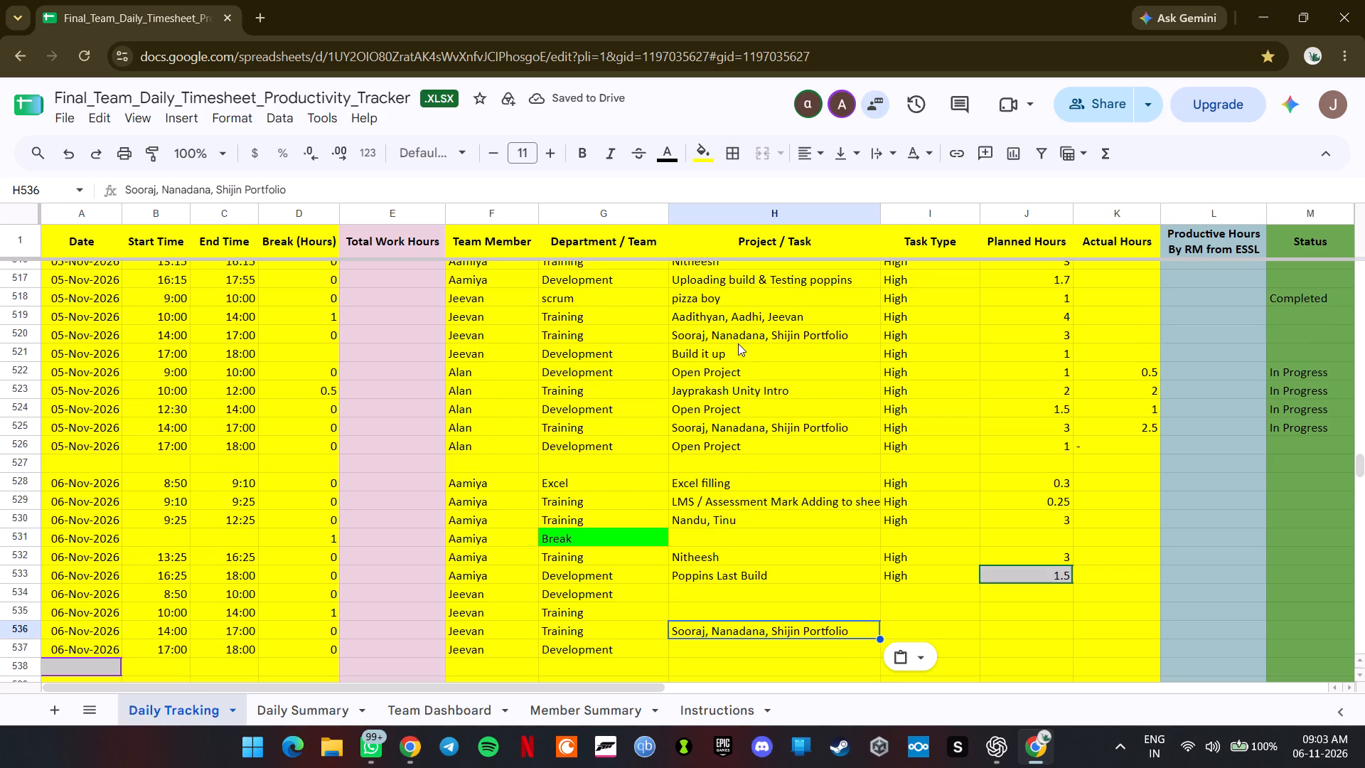
pyautogui.click(735, 317)
pyautogui.hotkey('ctrl', 'c')
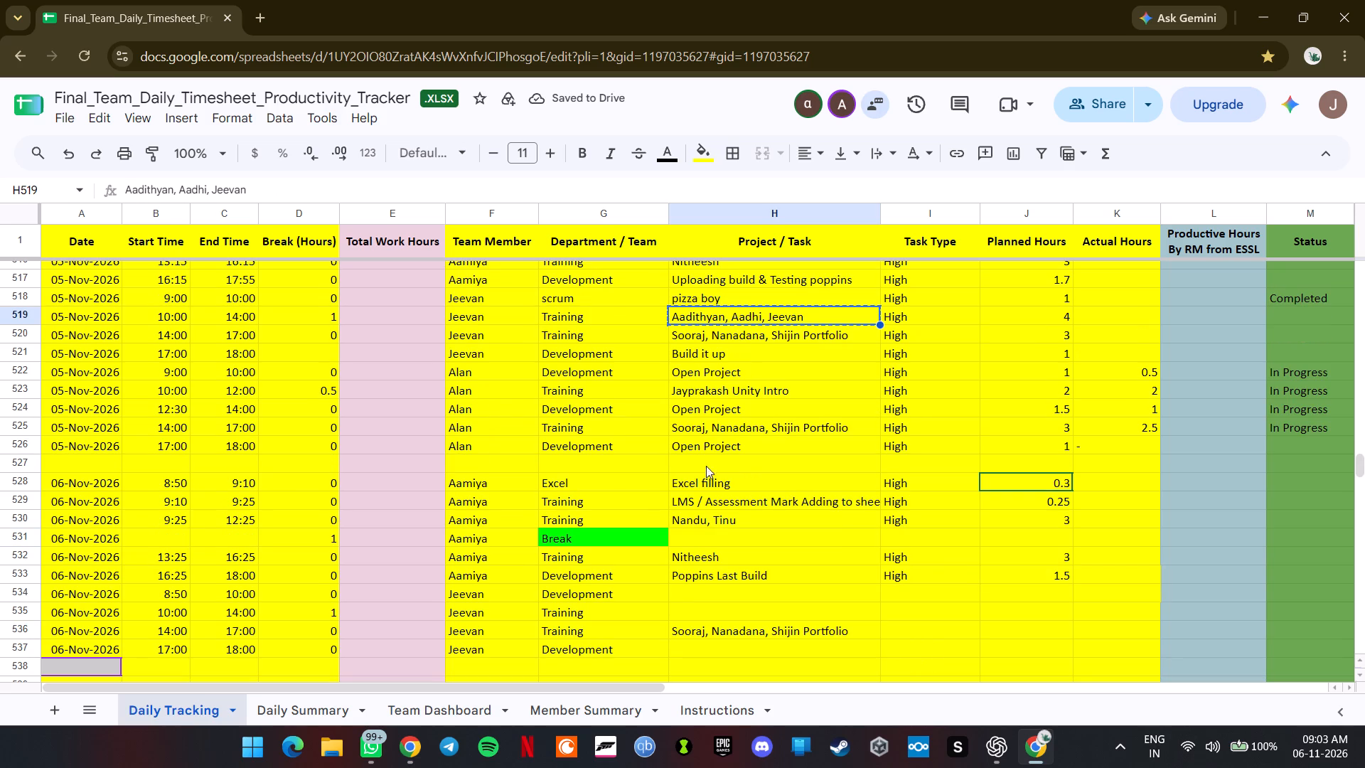
pyautogui.click(712, 612)
pyautogui.hotkey('ctrl', 'v')
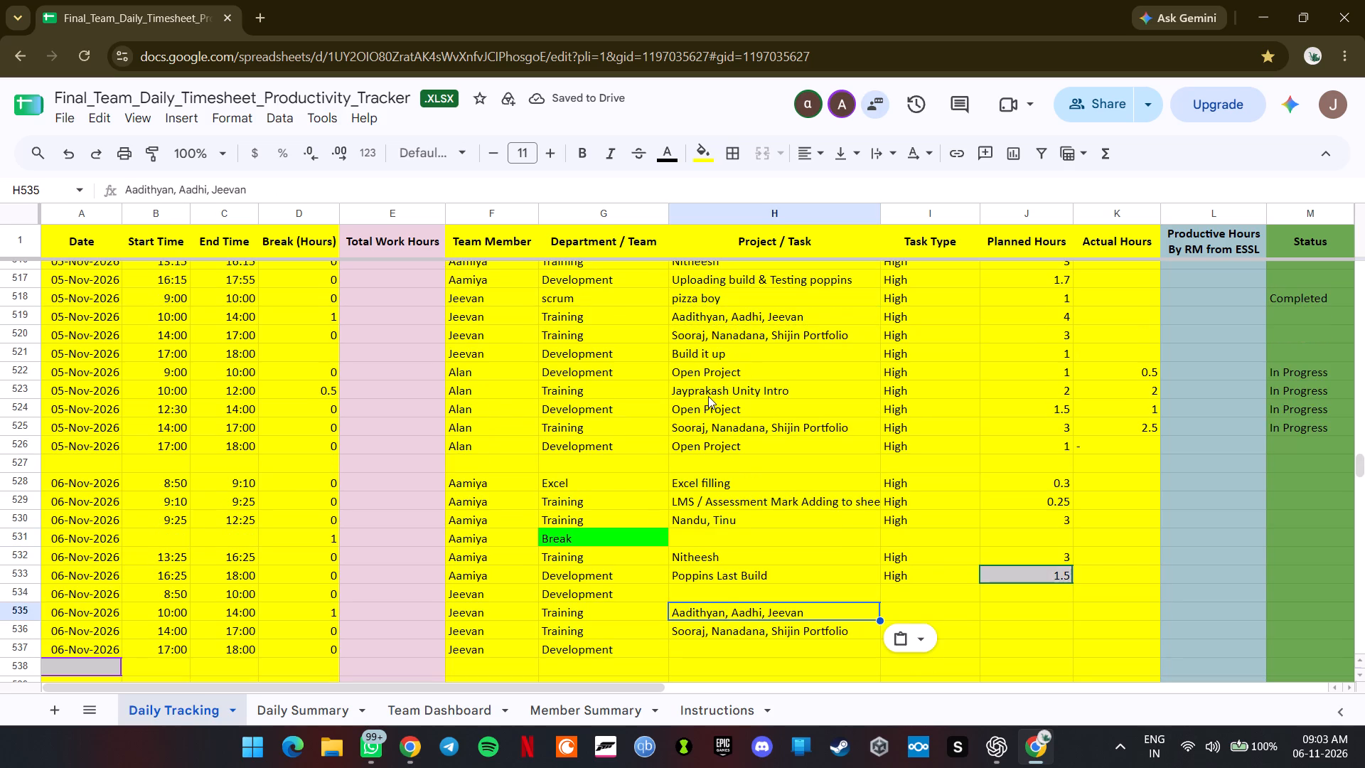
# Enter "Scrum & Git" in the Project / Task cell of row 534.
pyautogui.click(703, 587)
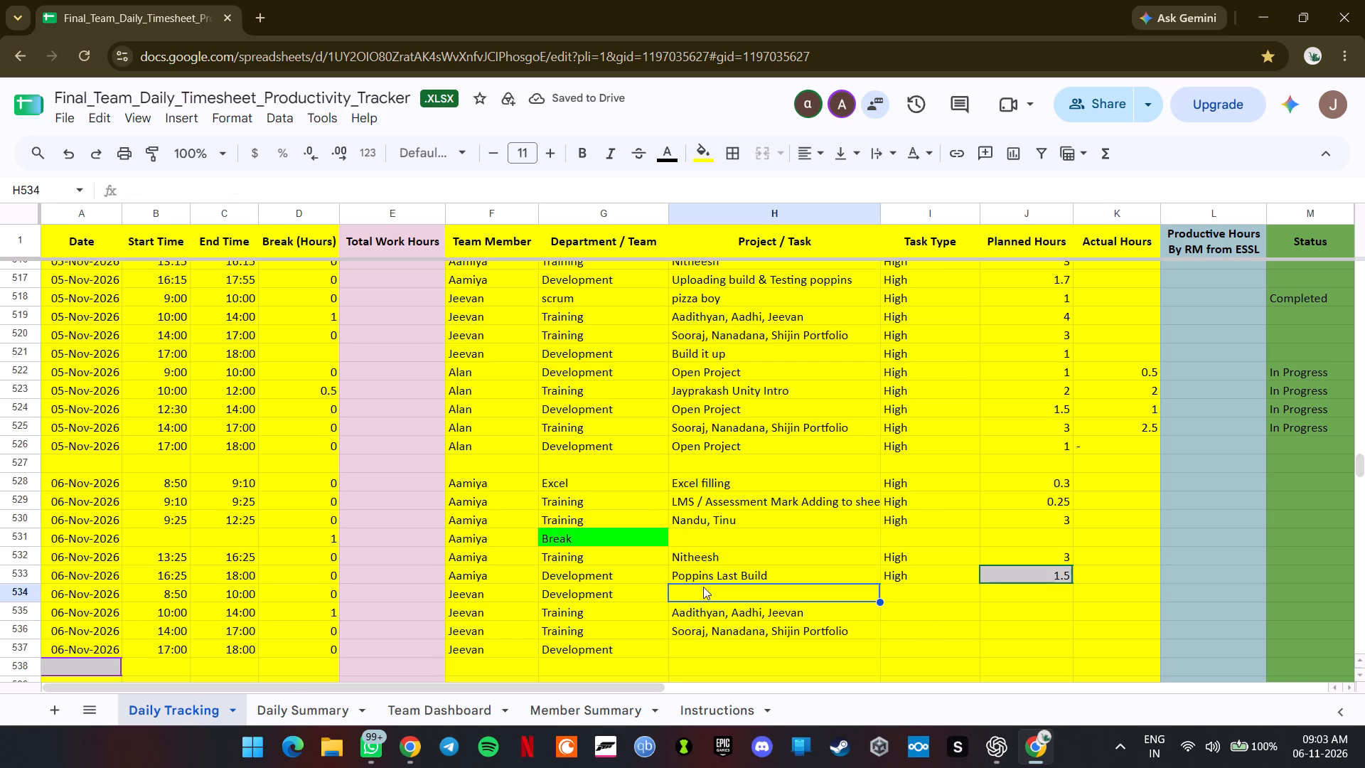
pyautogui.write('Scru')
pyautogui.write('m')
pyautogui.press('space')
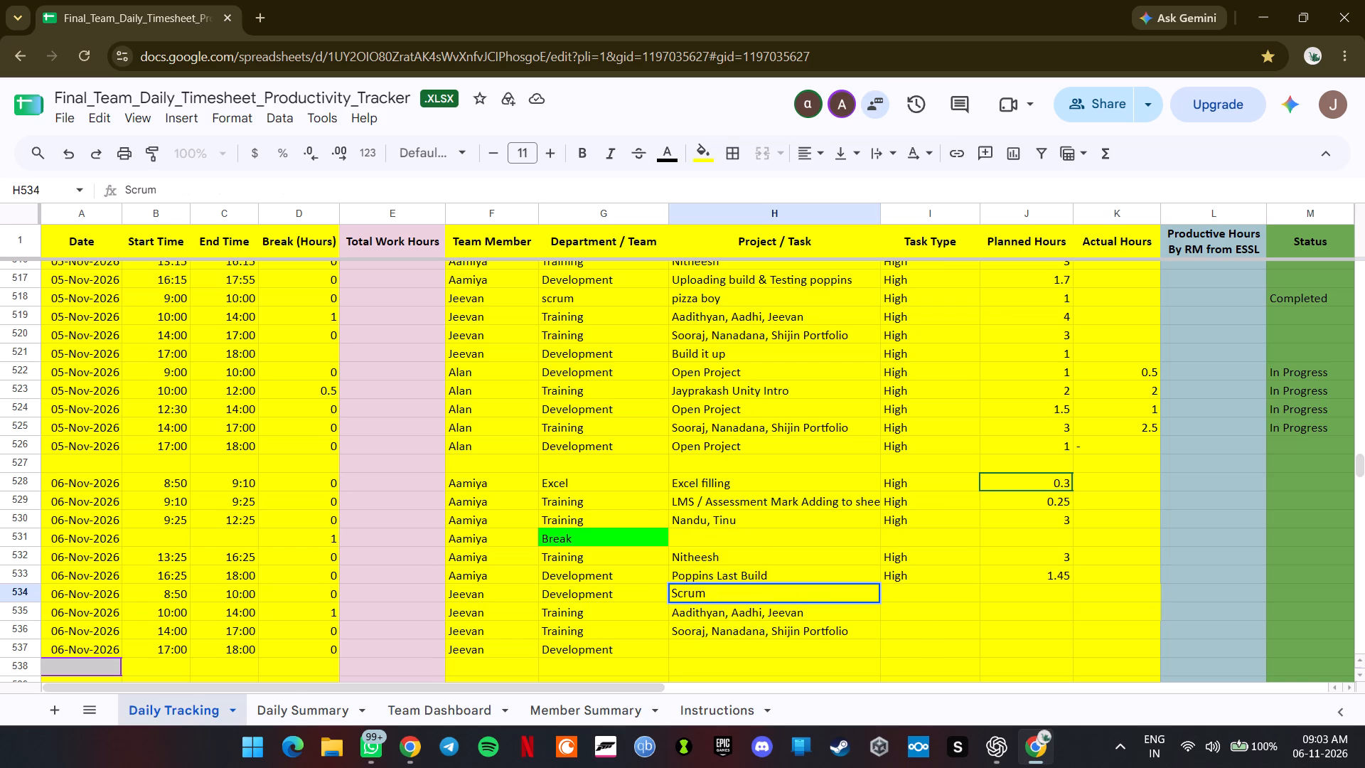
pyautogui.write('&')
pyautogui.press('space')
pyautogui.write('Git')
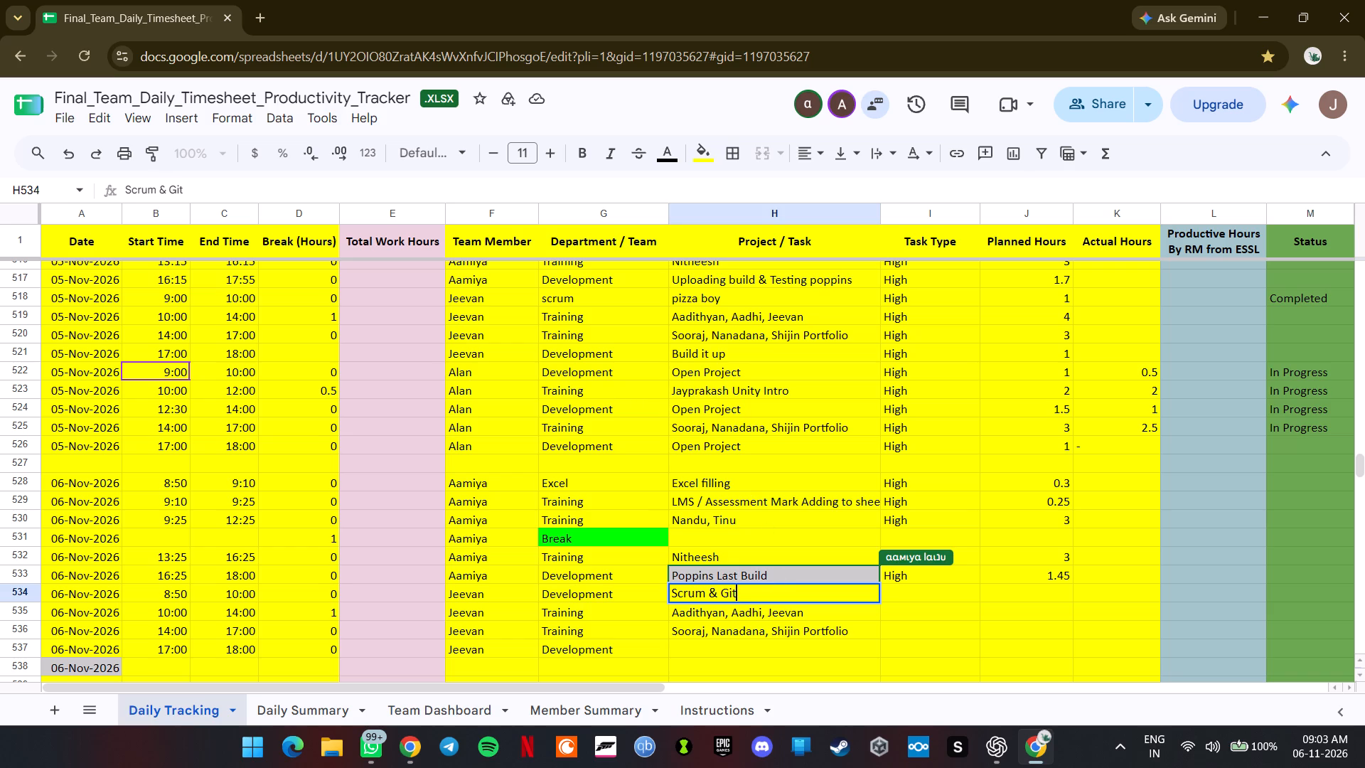
# Replace the text in row 534's Project / Task cell with "Open Project (Pizza Boy)".
pyautogui.moveTo(769, 596); pyautogui.dragTo(668, 603)
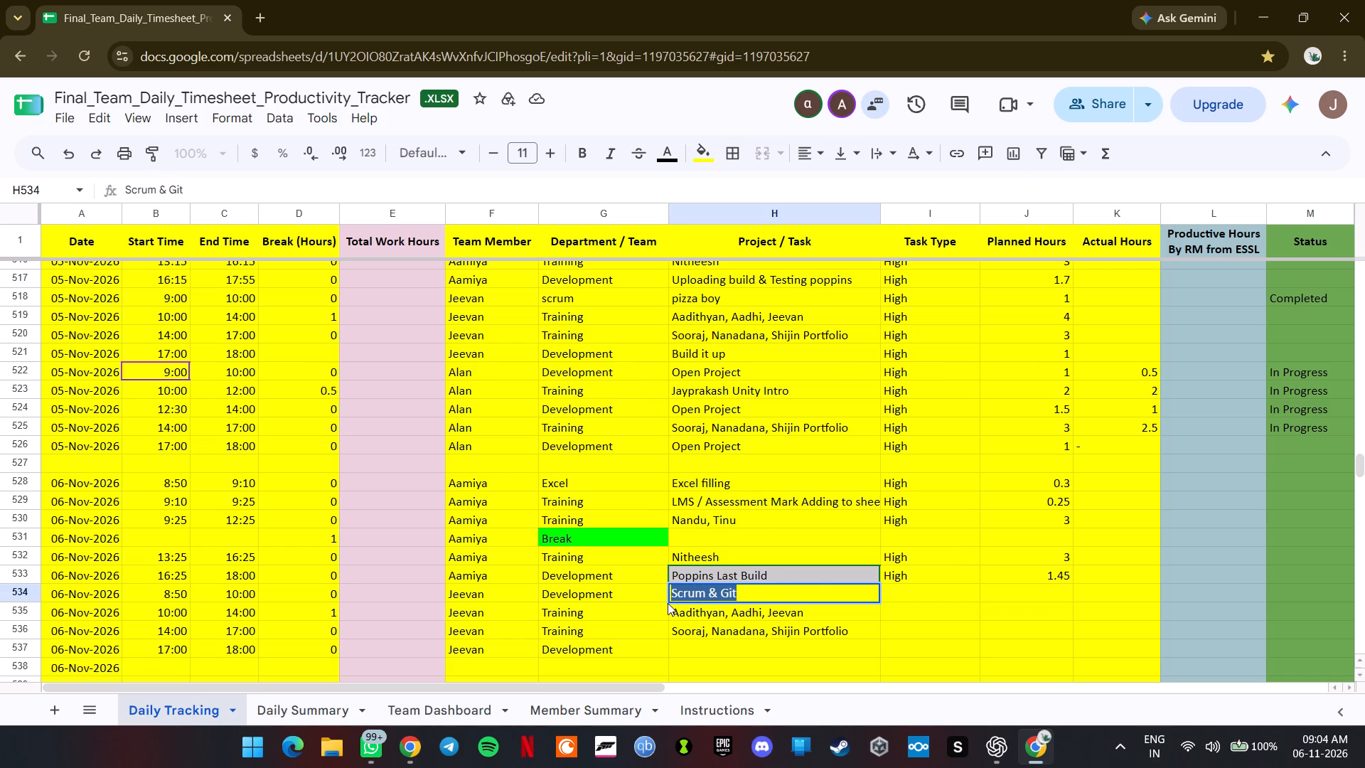
pyautogui.write('Open')
pyautogui.press('space')
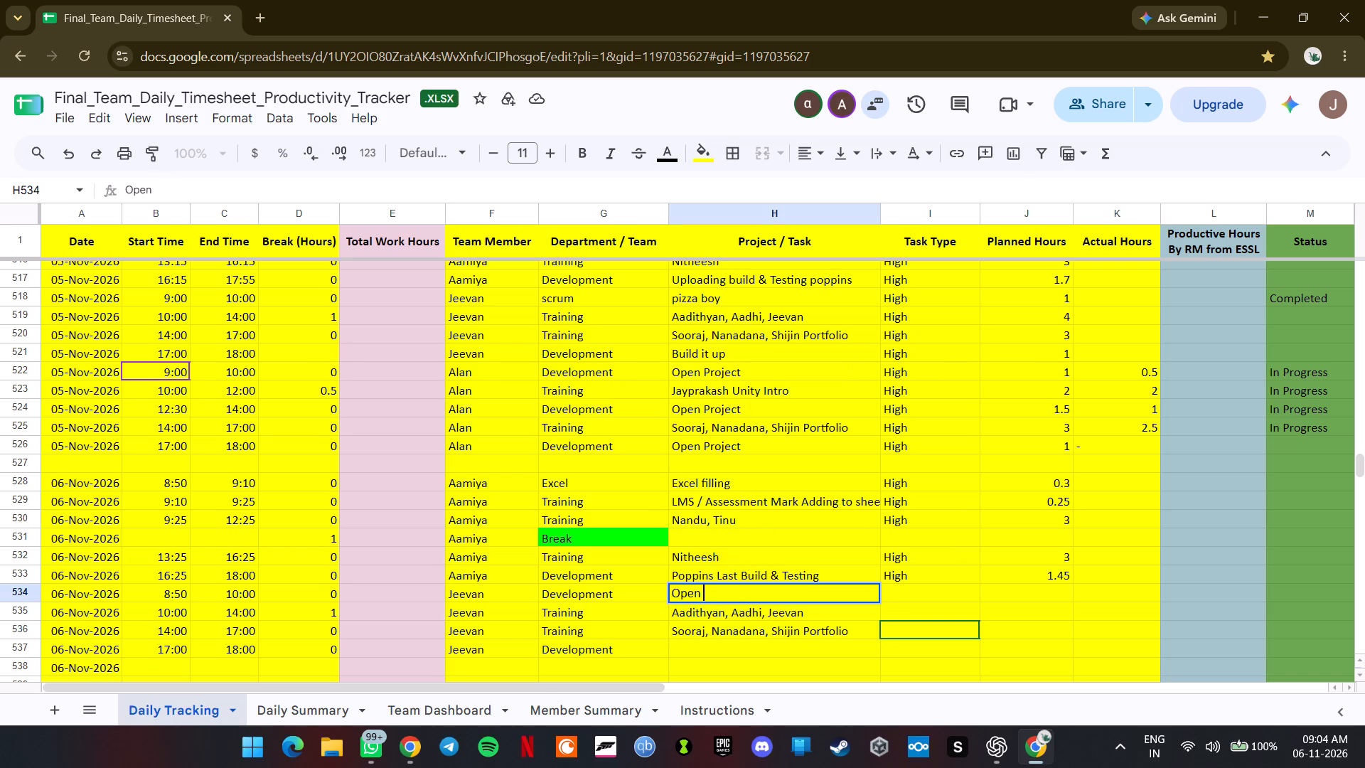
pyautogui.write('Project')
pyautogui.press('space')
pyautogui.write('()')
pyautogui.press('Left')
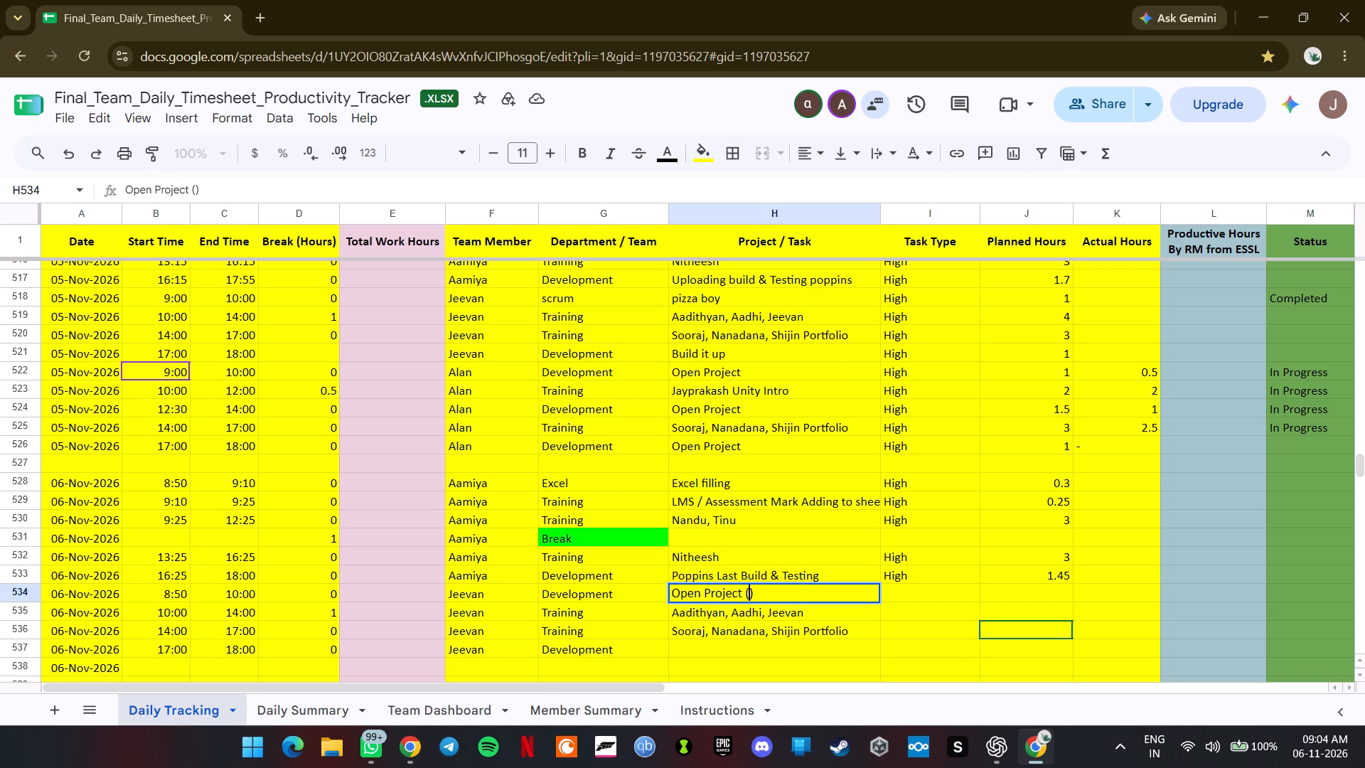
pyautogui.write('Pizza')
pyautogui.press('space')
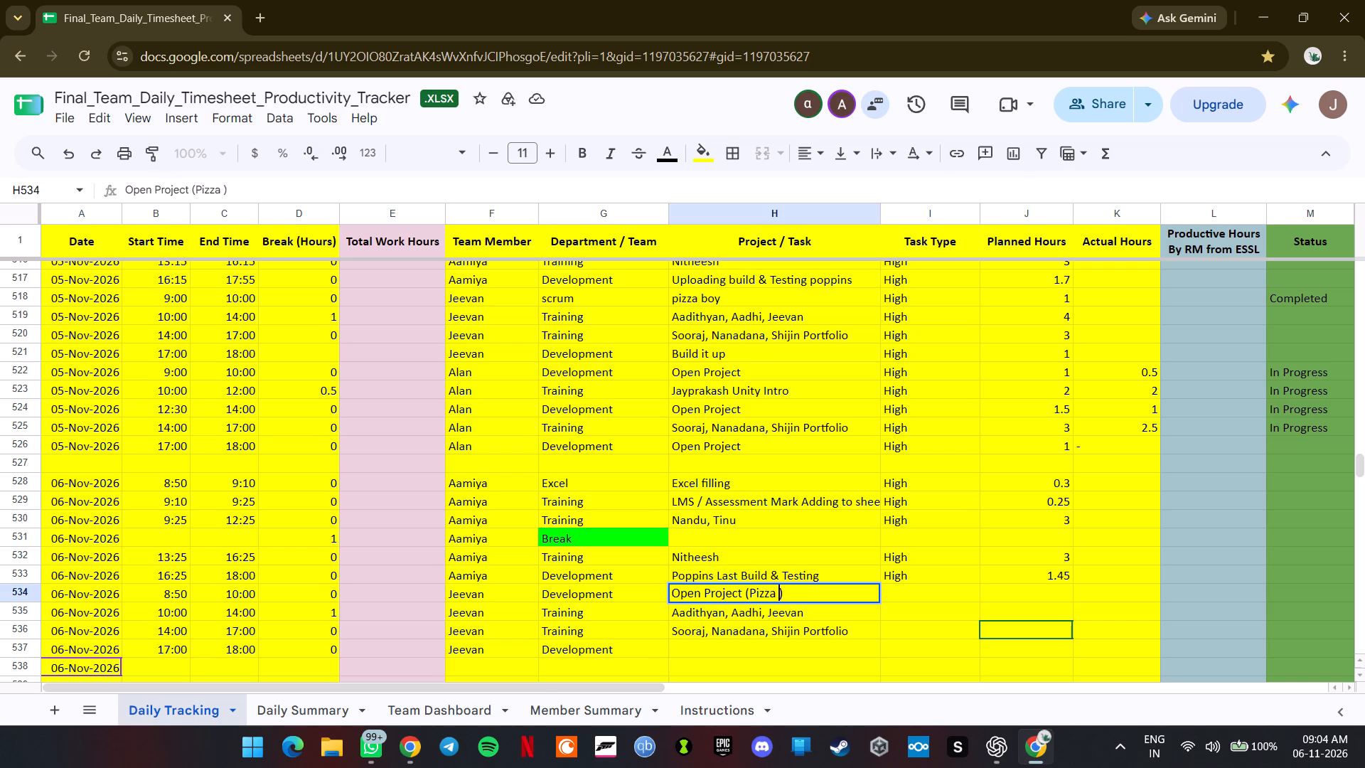
pyautogui.write('Boy')
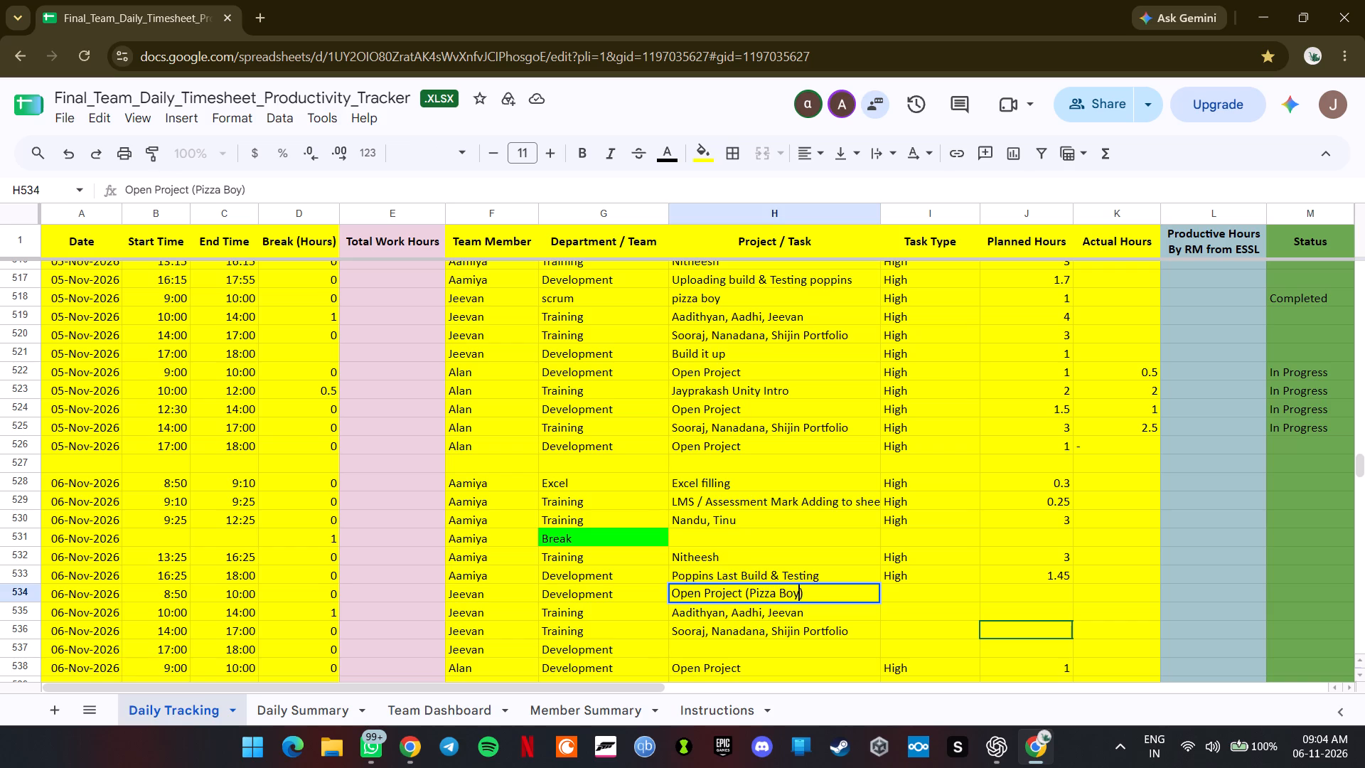
pyautogui.scroll(-1, 811, 547)
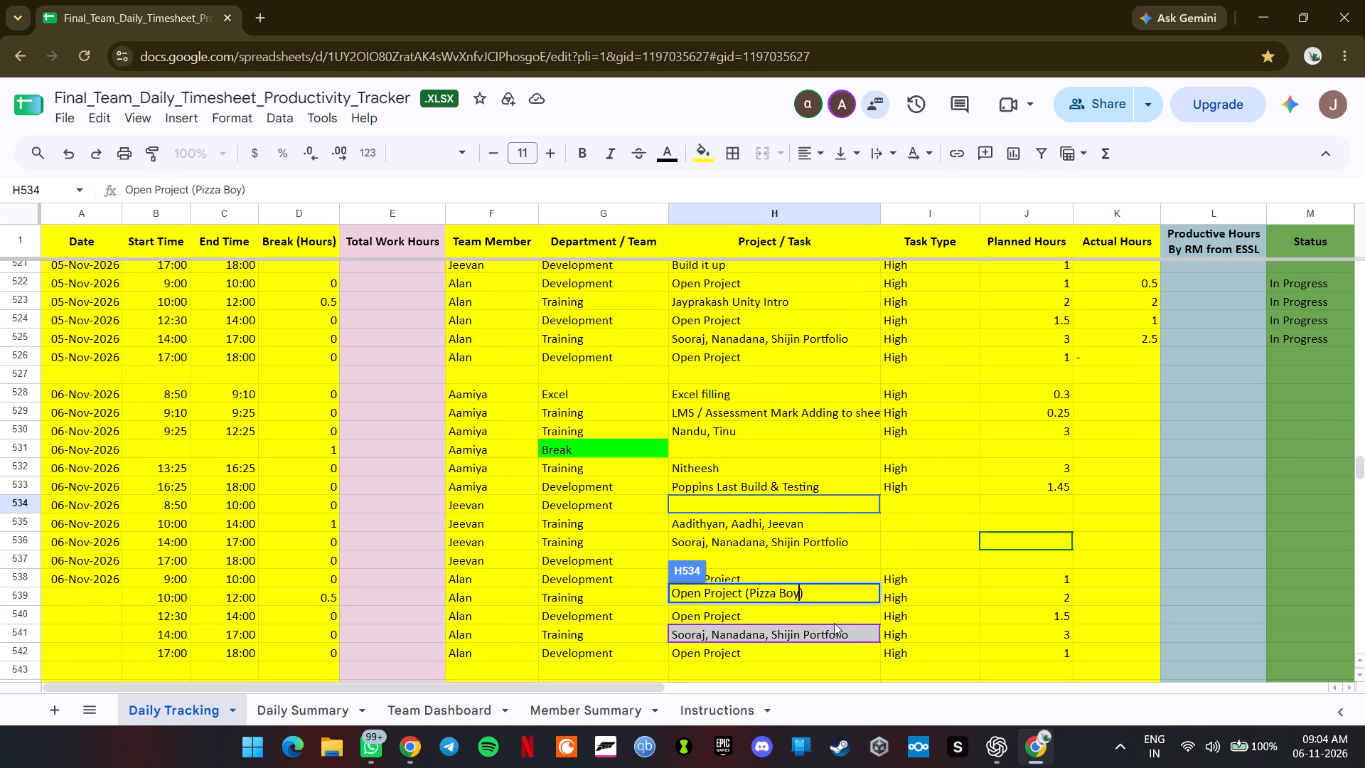
pyautogui.click(835, 595)
pyautogui.scroll(-1, 801, 655)
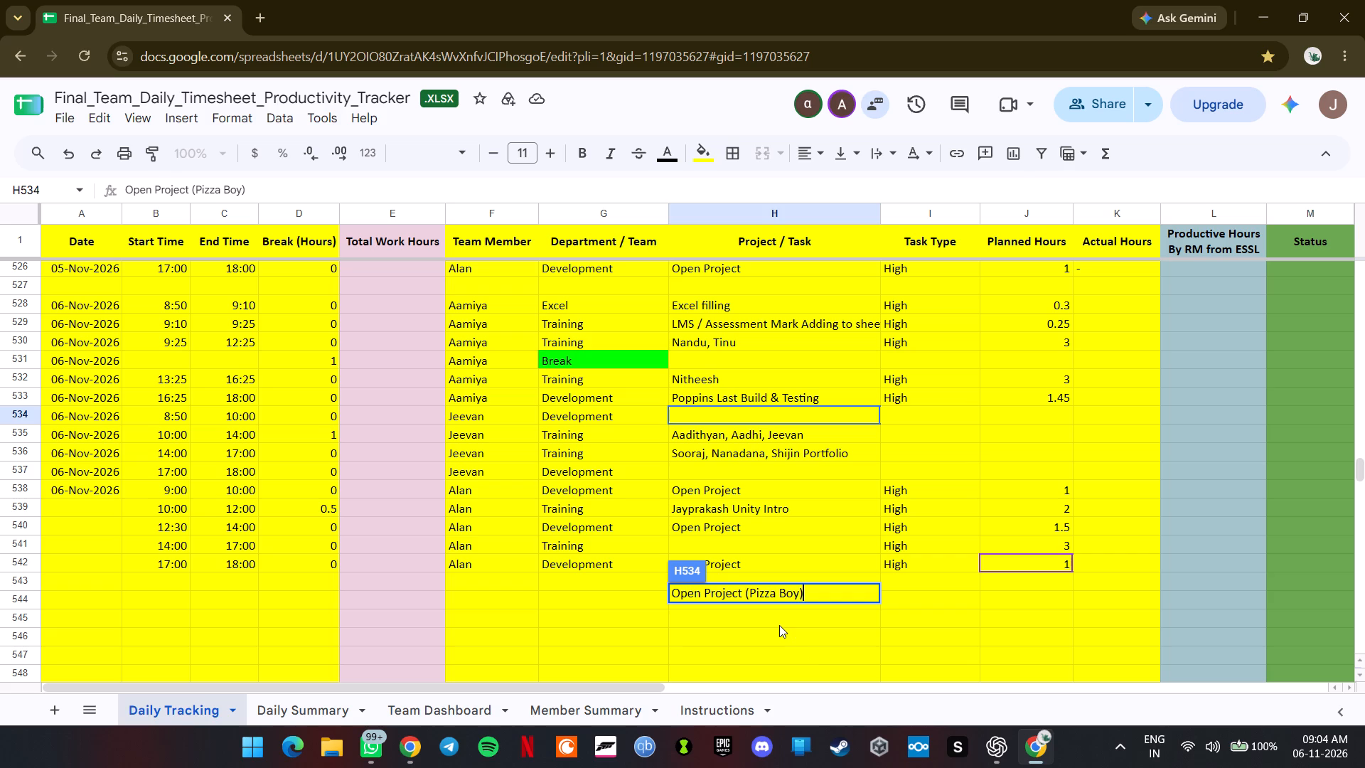
pyautogui.click(1019, 622)
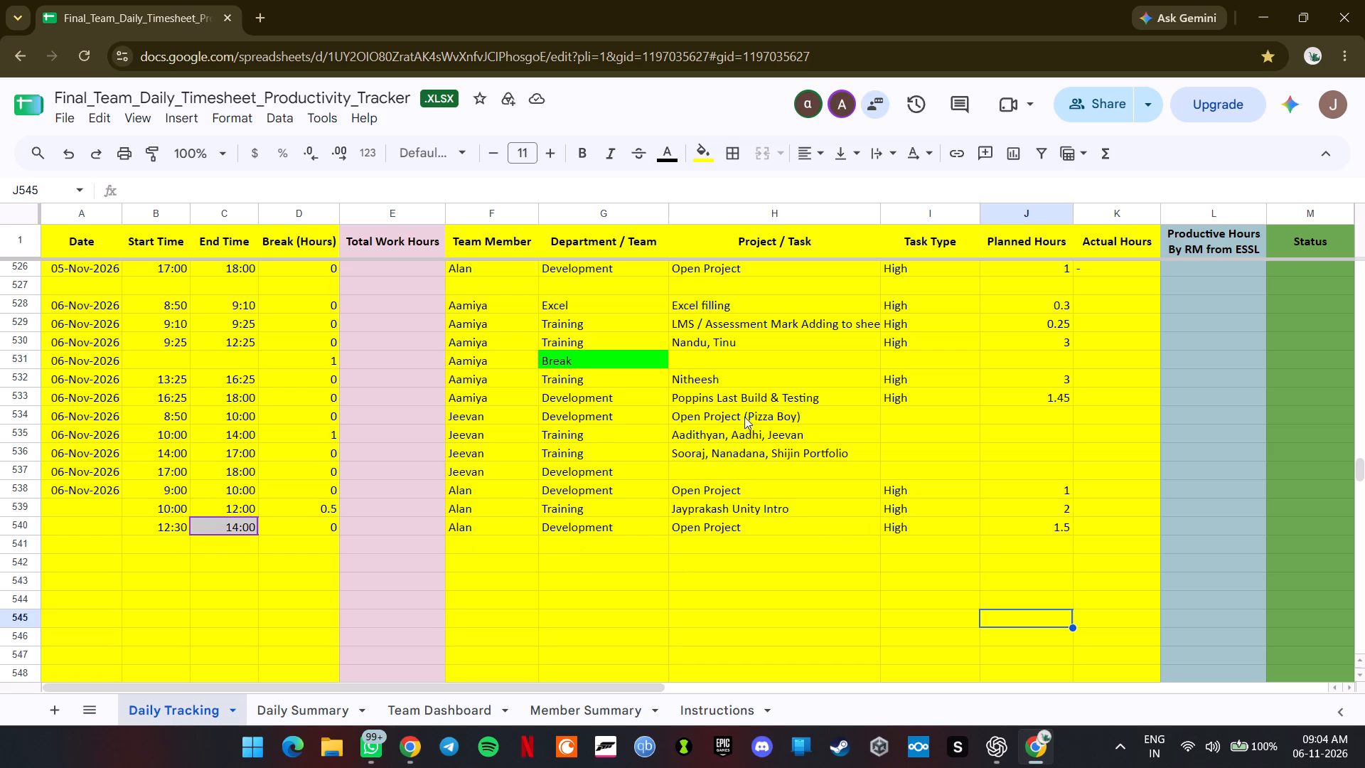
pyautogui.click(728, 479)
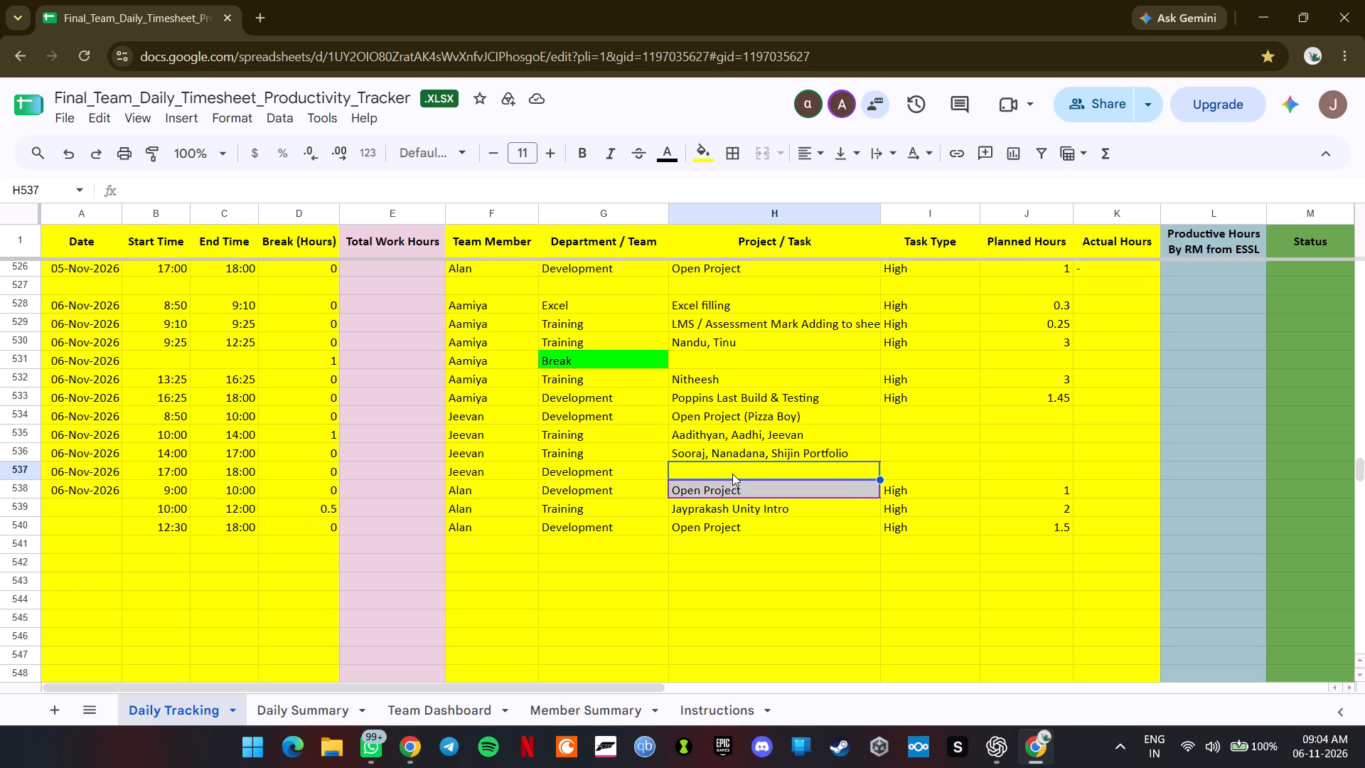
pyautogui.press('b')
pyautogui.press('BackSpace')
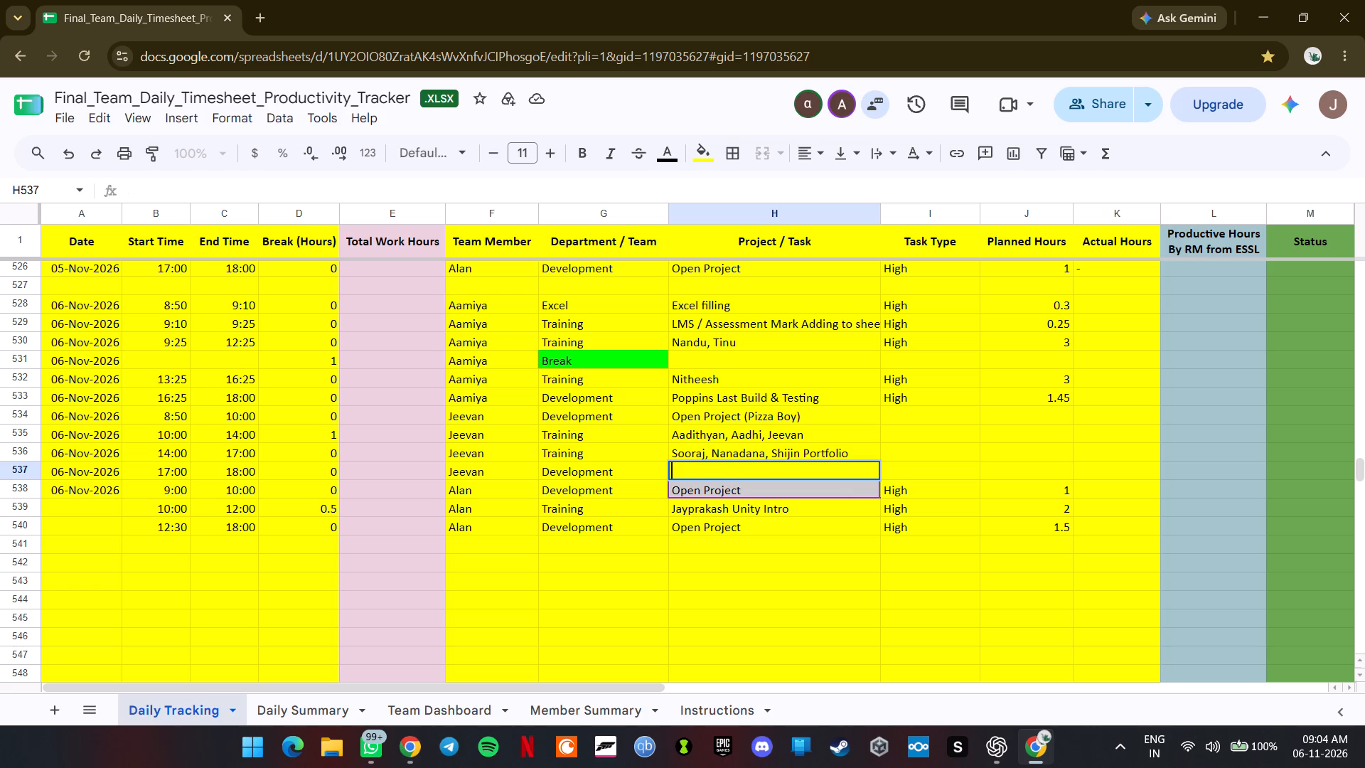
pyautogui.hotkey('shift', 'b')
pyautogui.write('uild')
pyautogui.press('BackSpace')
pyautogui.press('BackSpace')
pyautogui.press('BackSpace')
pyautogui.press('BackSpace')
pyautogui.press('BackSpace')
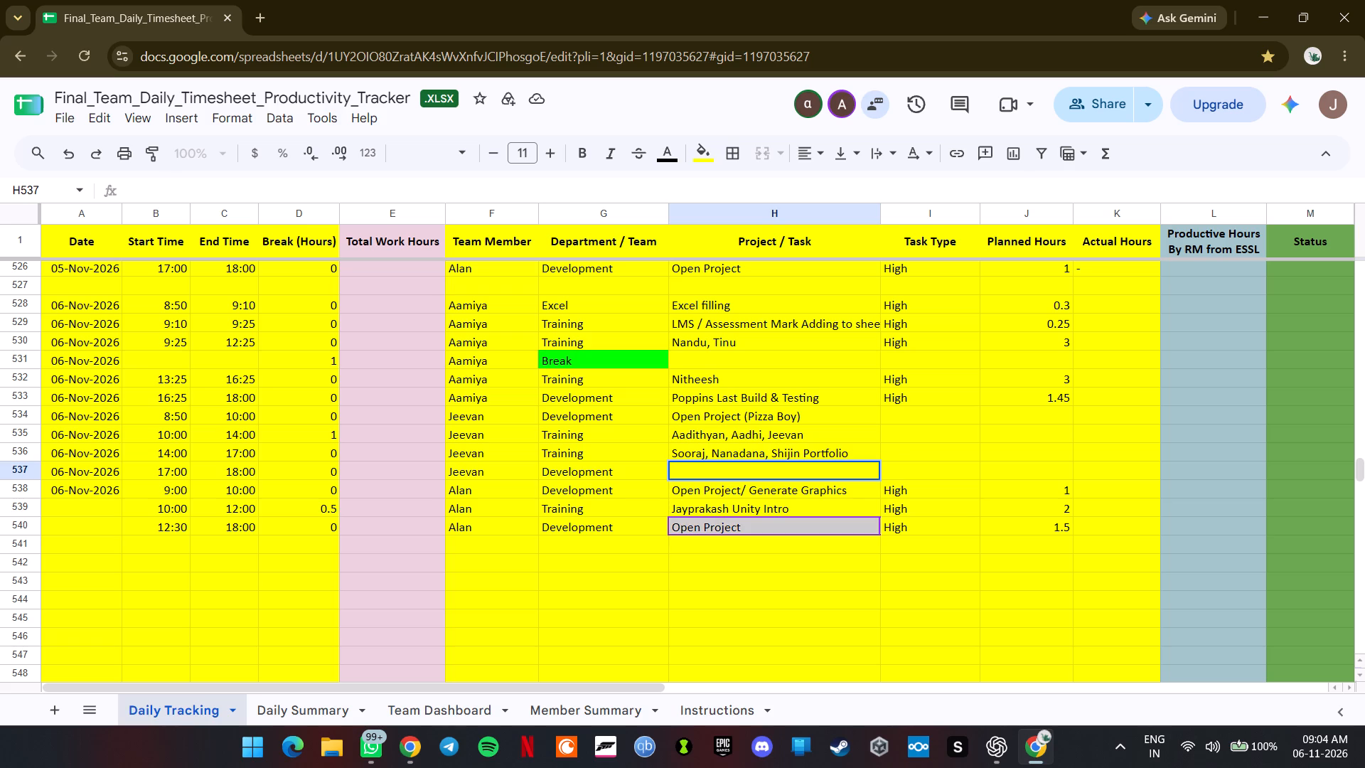
# Enter "Rotation Physics ()" in the Project / Task cell of row 537.
pyautogui.write('Rotation')
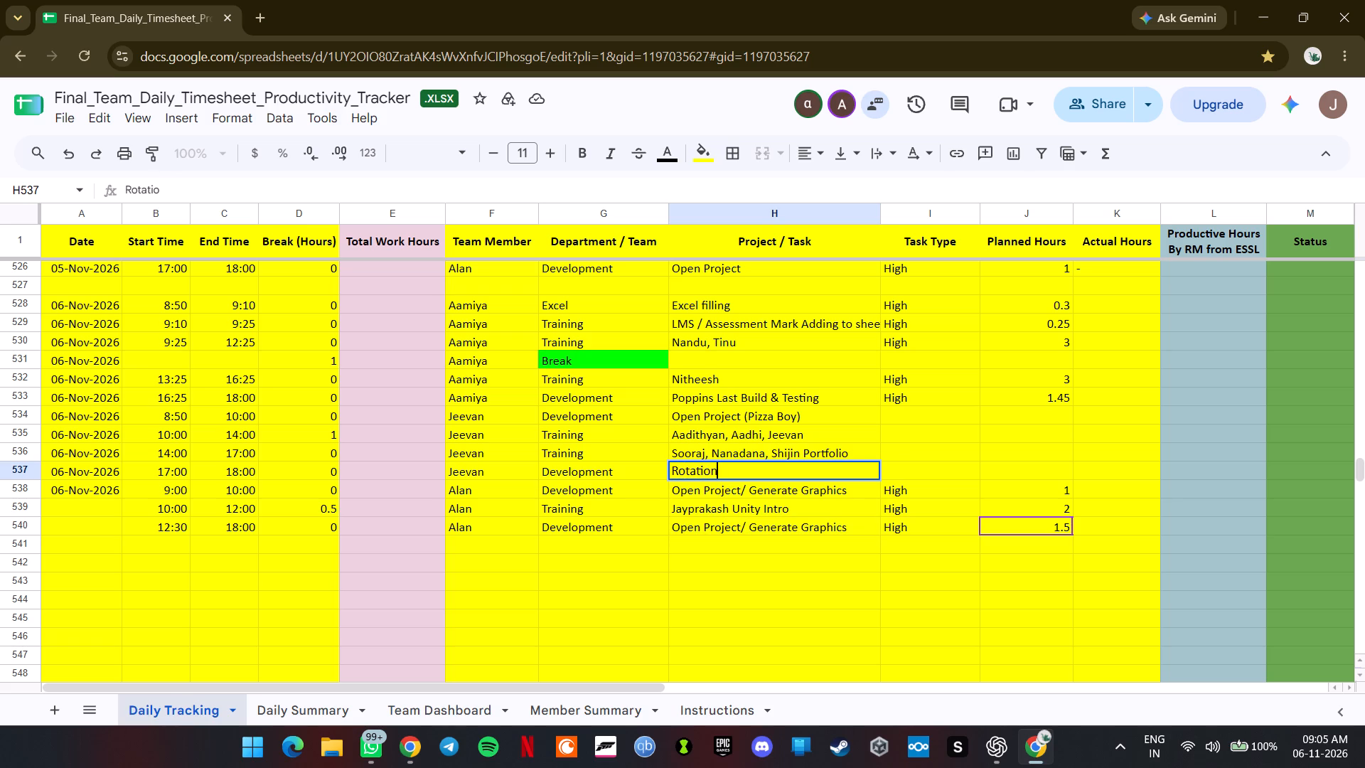
pyautogui.press('space')
pyautogui.hotkey('shift', 'p')
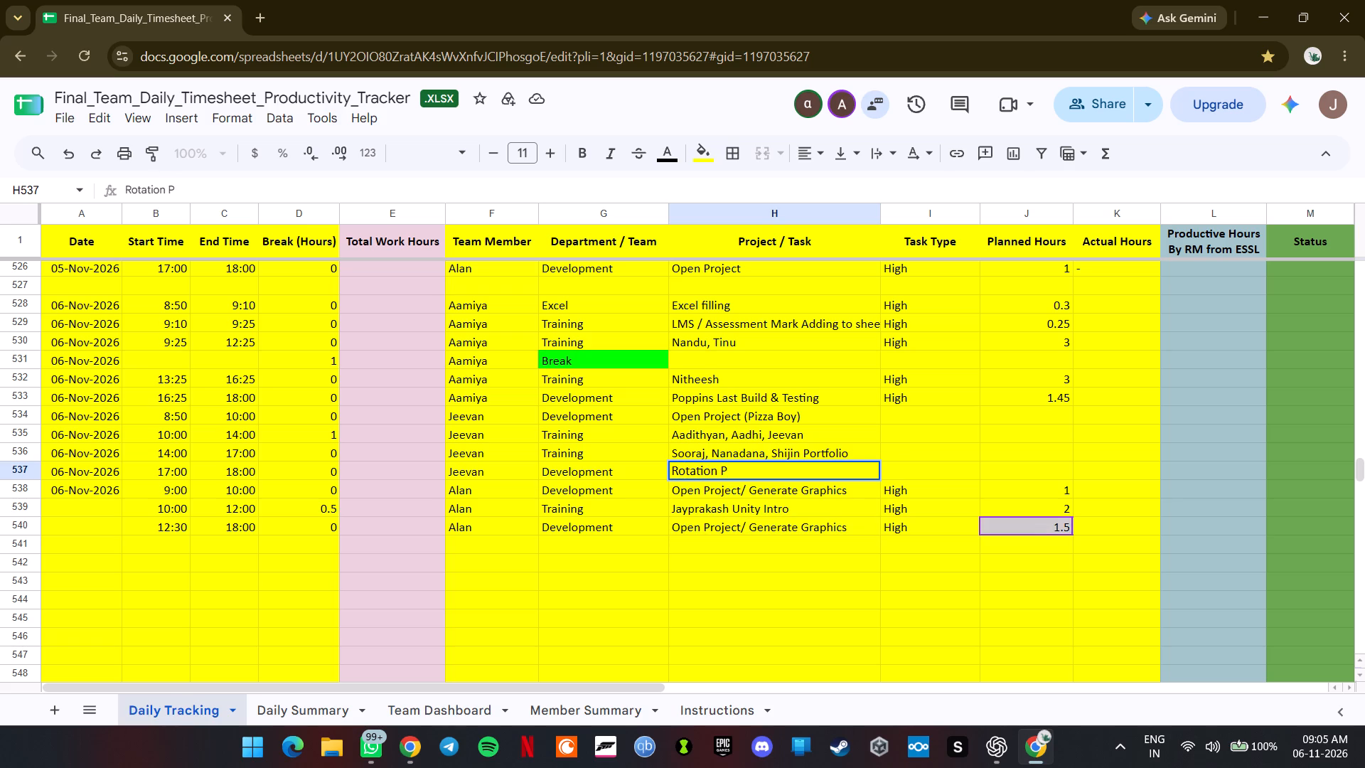
pyautogui.write('hysic')
pyautogui.write('s')
pyautogui.press('space')
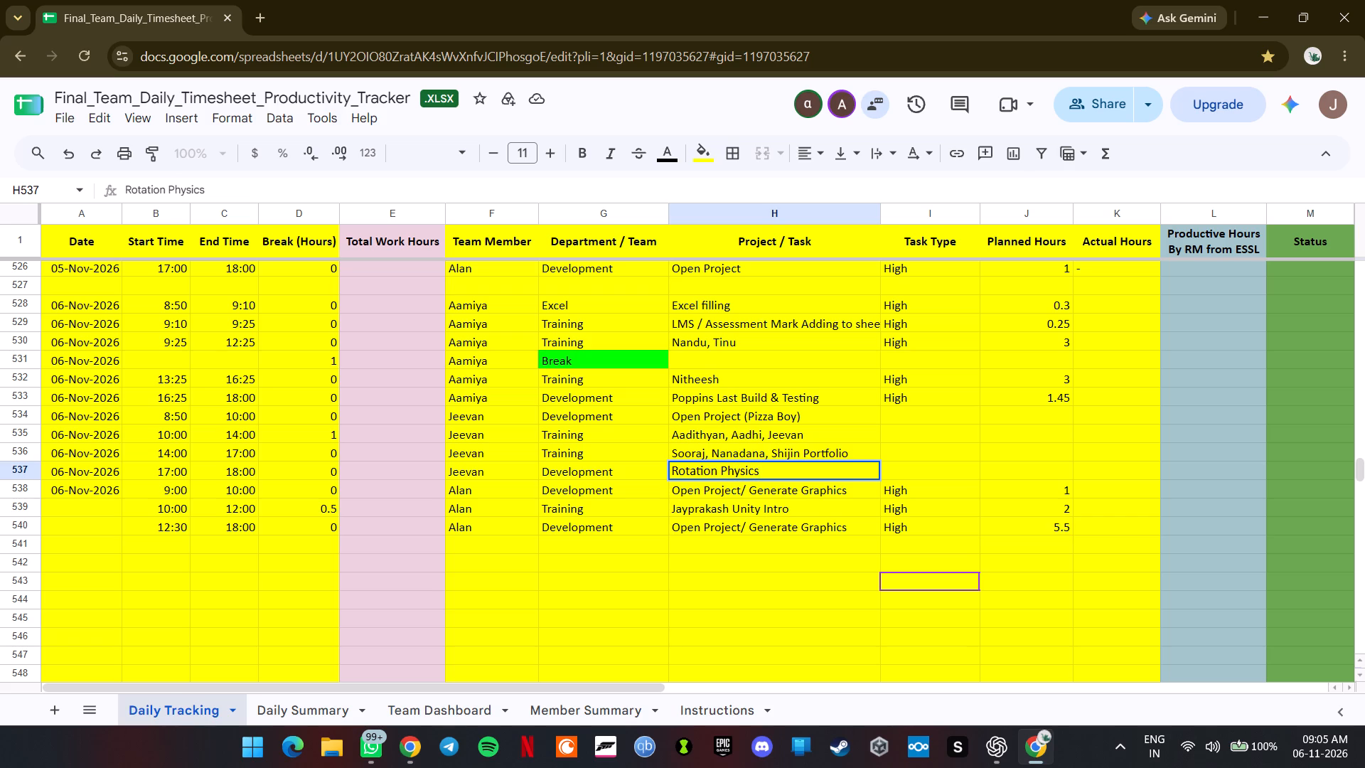
pyautogui.write('()')
pyautogui.press('Left')
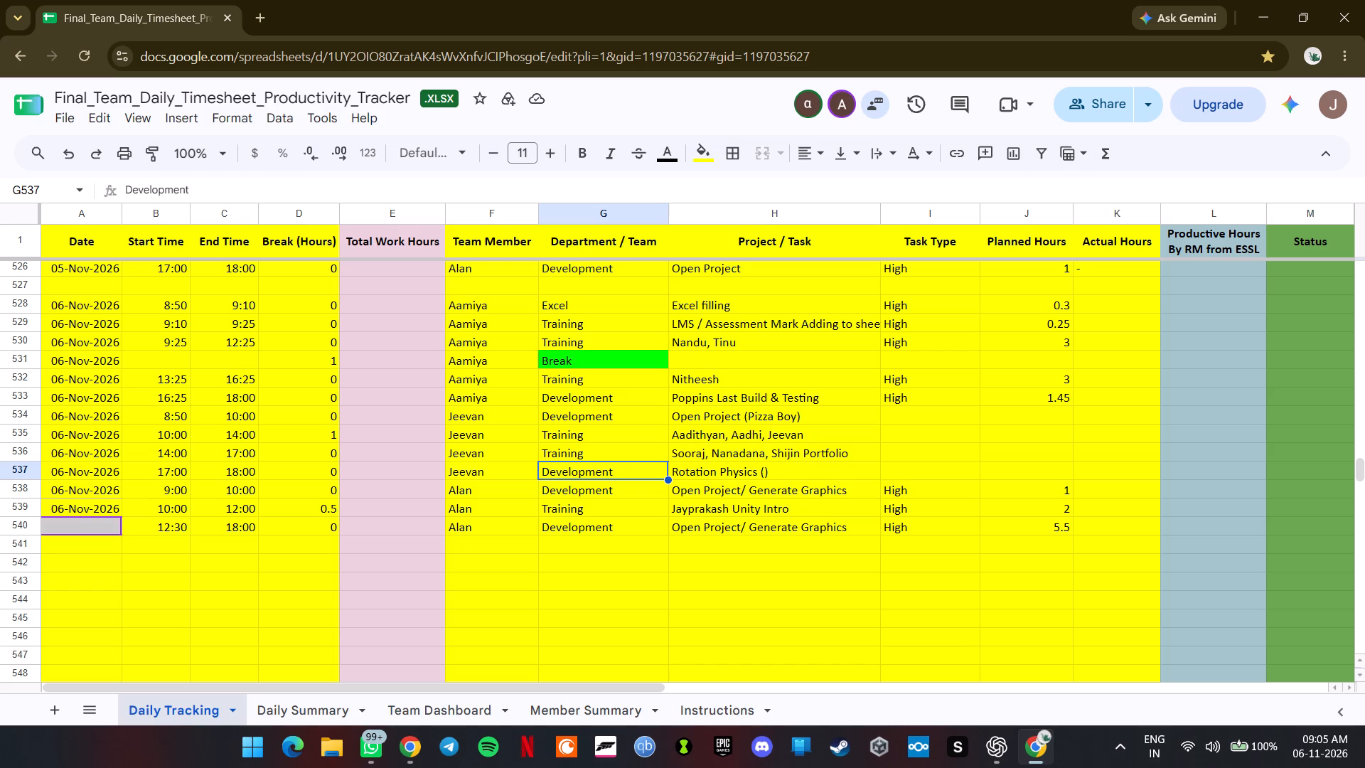
# Add "Build it Up" inside the parentheses of the Rotation Physics entry in row 537's Project / Task cell.
pyautogui.click(762, 470)
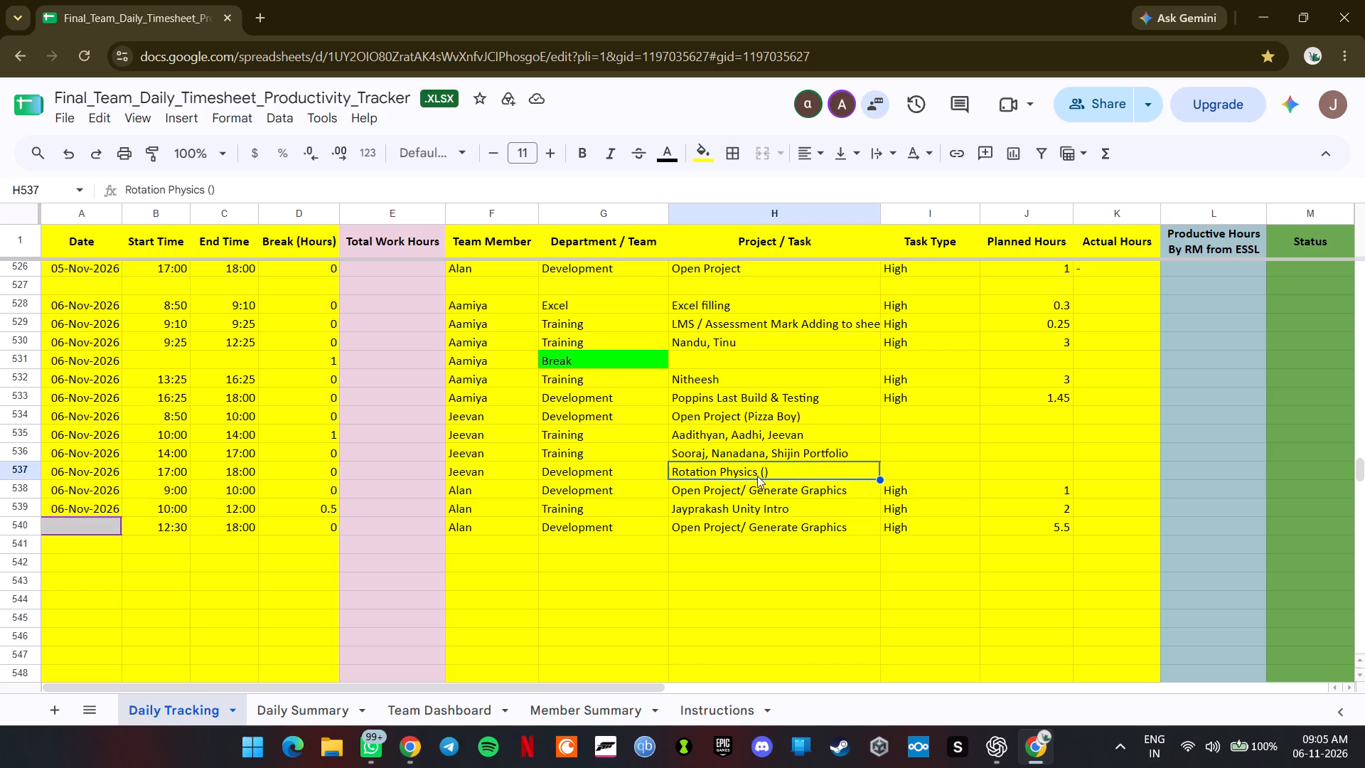
pyautogui.click(777, 466)
pyautogui.press('Right')
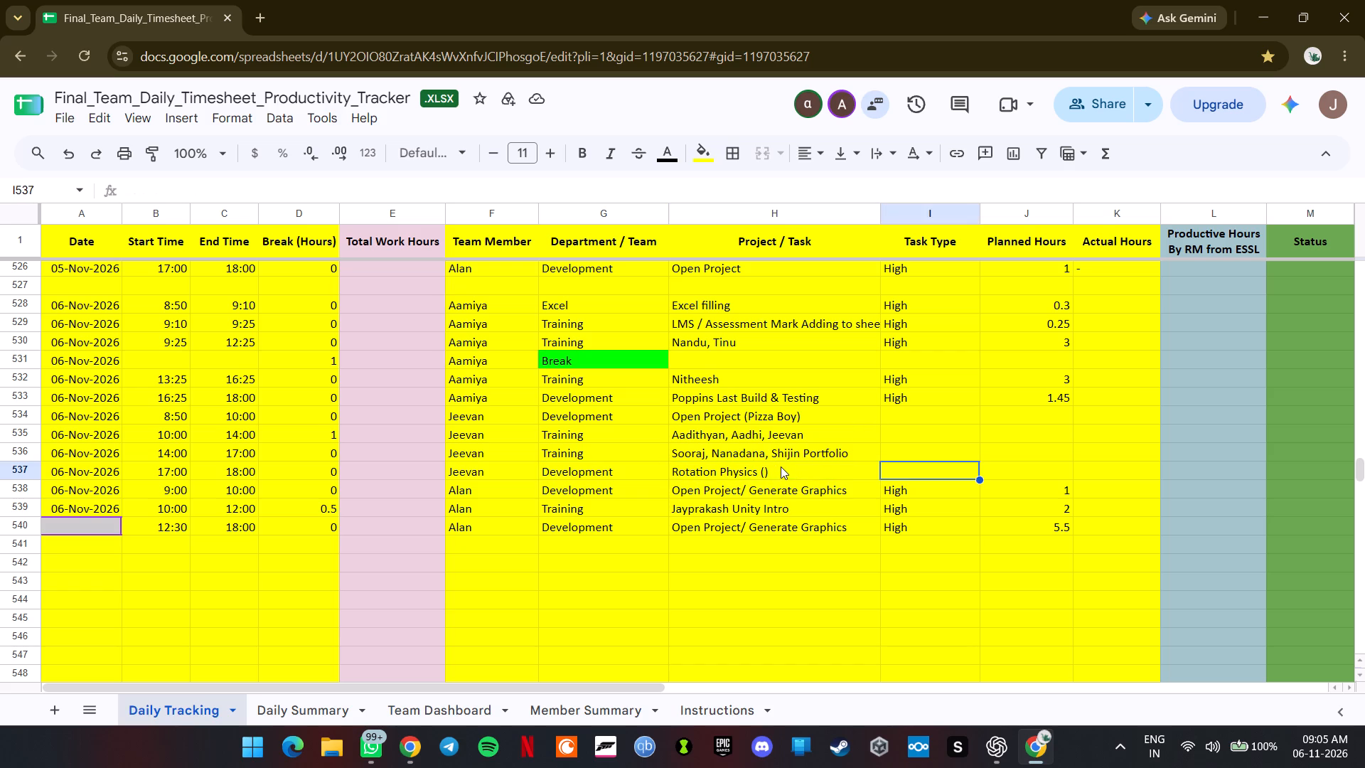
pyautogui.press('Left')
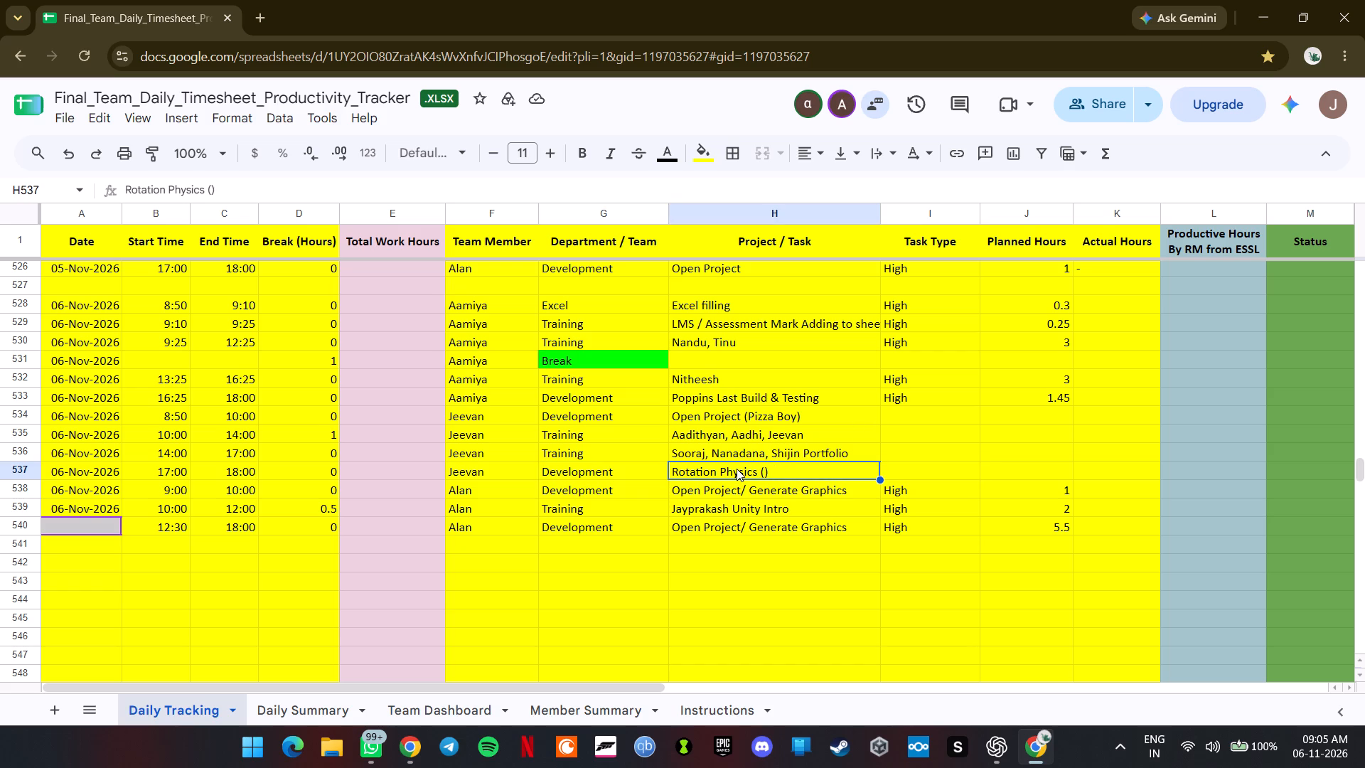
pyautogui.doubleClick(765, 474)
pyautogui.click(765, 474)
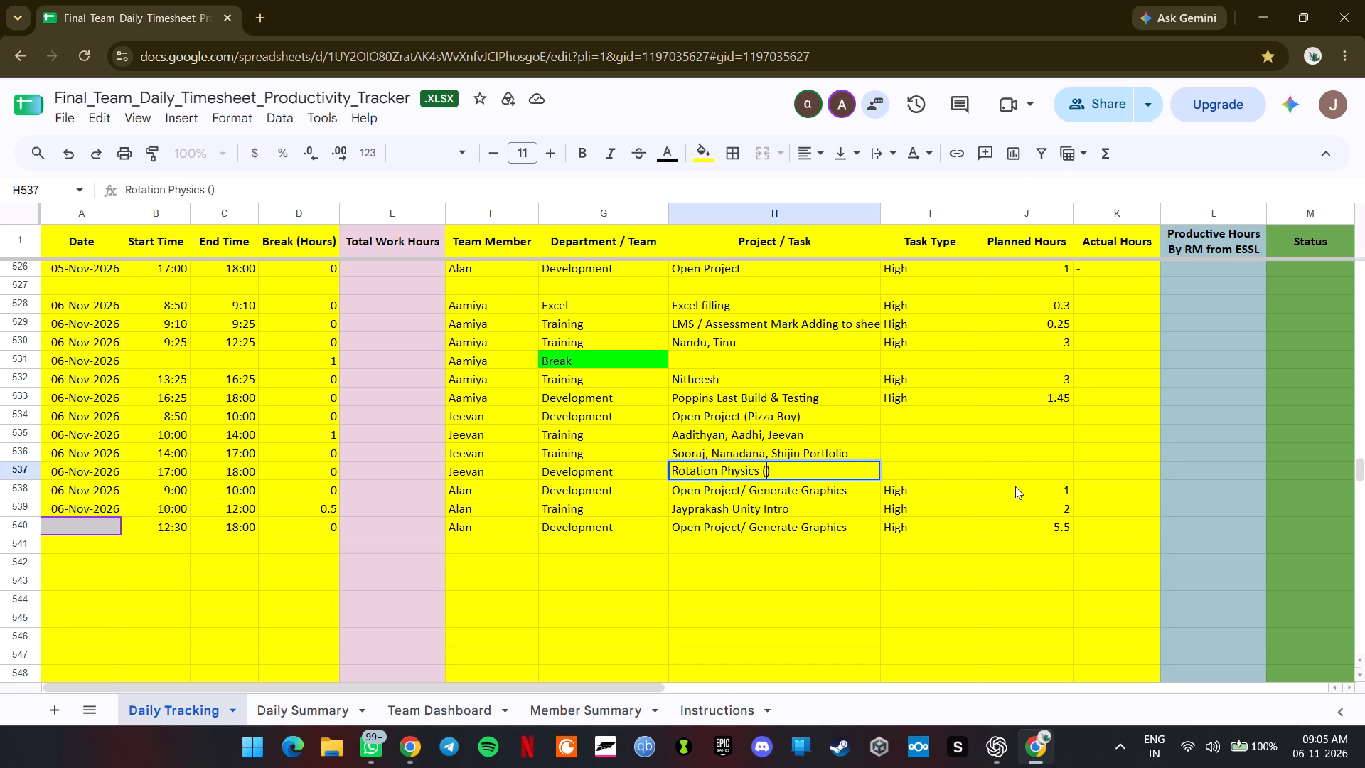
pyautogui.write('Build')
pyautogui.press('space')
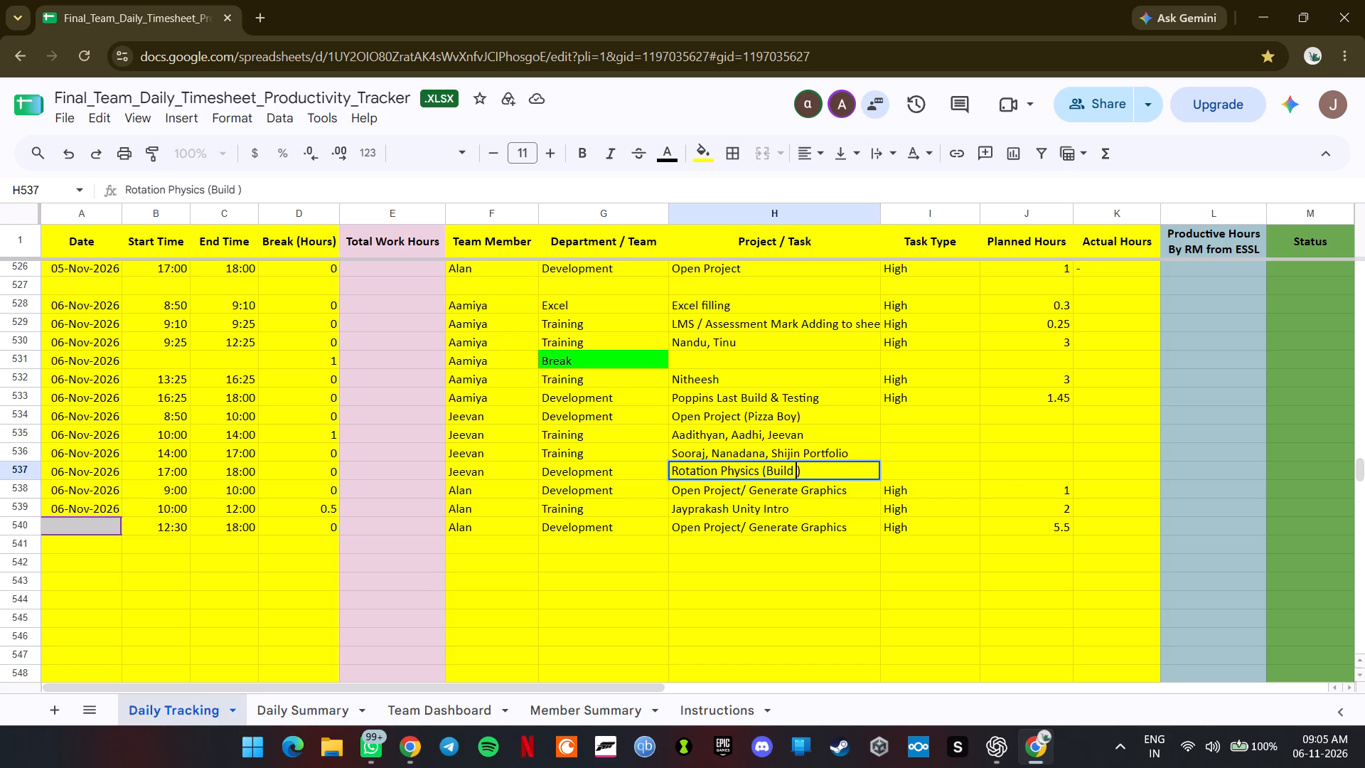
pyautogui.write('it')
pyautogui.press('space')
pyautogui.hotkey('shift', 'u')
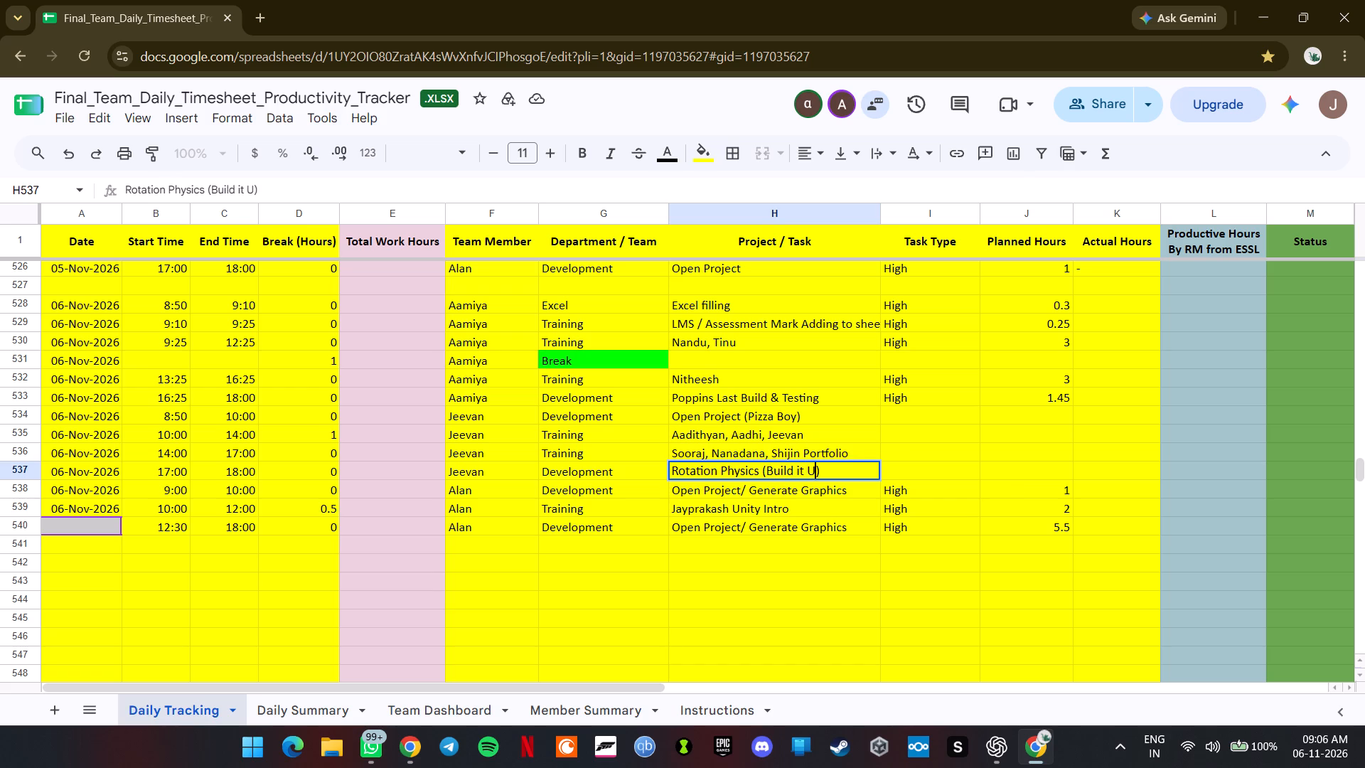
pyautogui.press('p')
pyautogui.scroll(1, 265, 439)
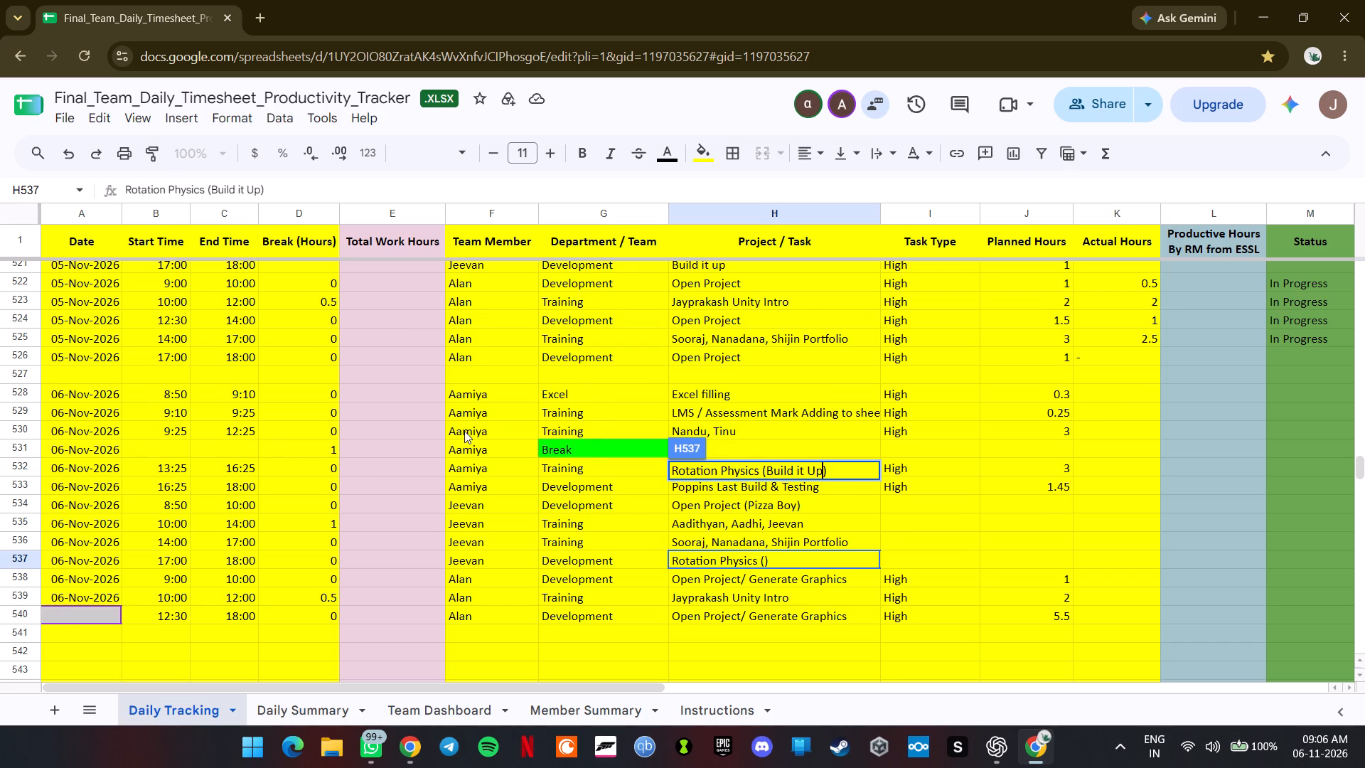
pyautogui.scroll(-2, 1106, 484)
pyautogui.click(1178, 455)
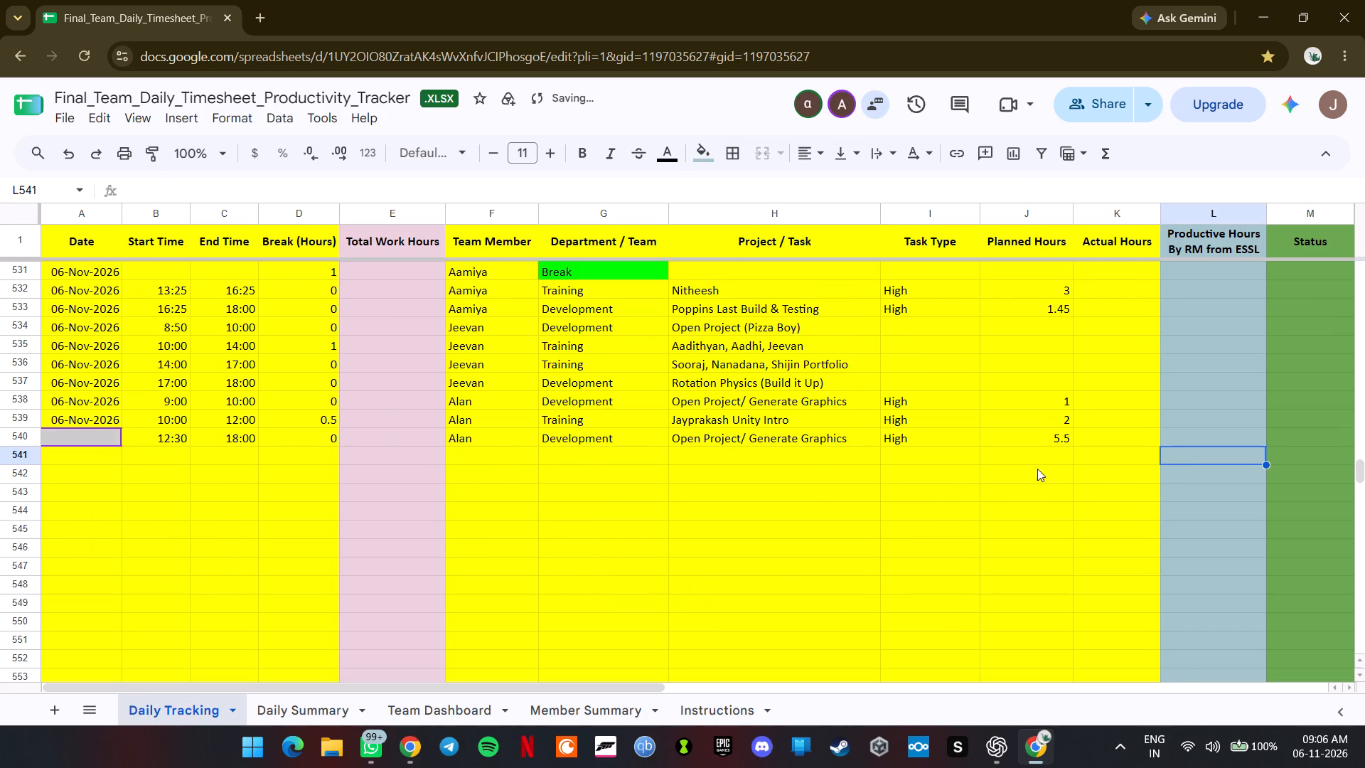
# Copy the task type High from row 533 into the Task Type cells of rows 534 to 537.
pyautogui.scroll(2, 623, 540)
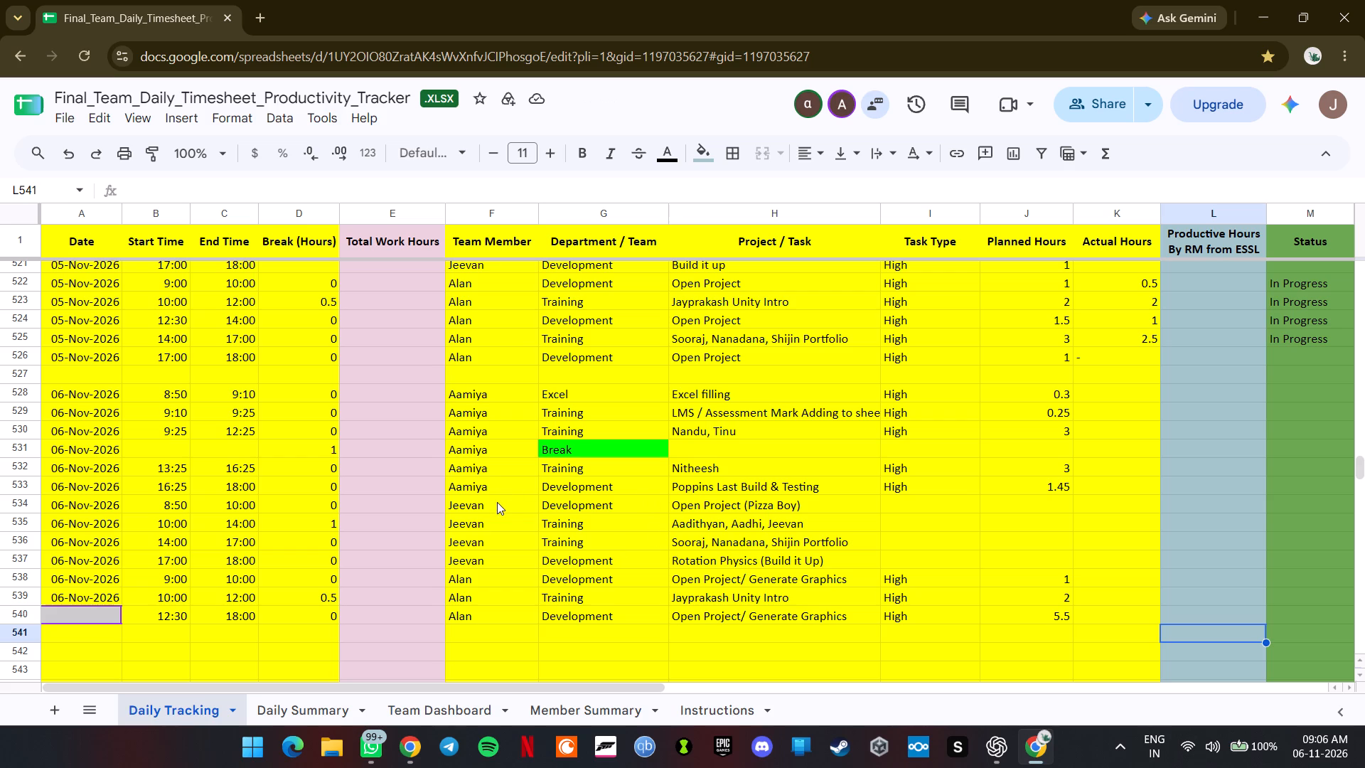
pyautogui.click(903, 482)
pyautogui.hotkey('ctrl', 'c')
pyautogui.click(901, 506)
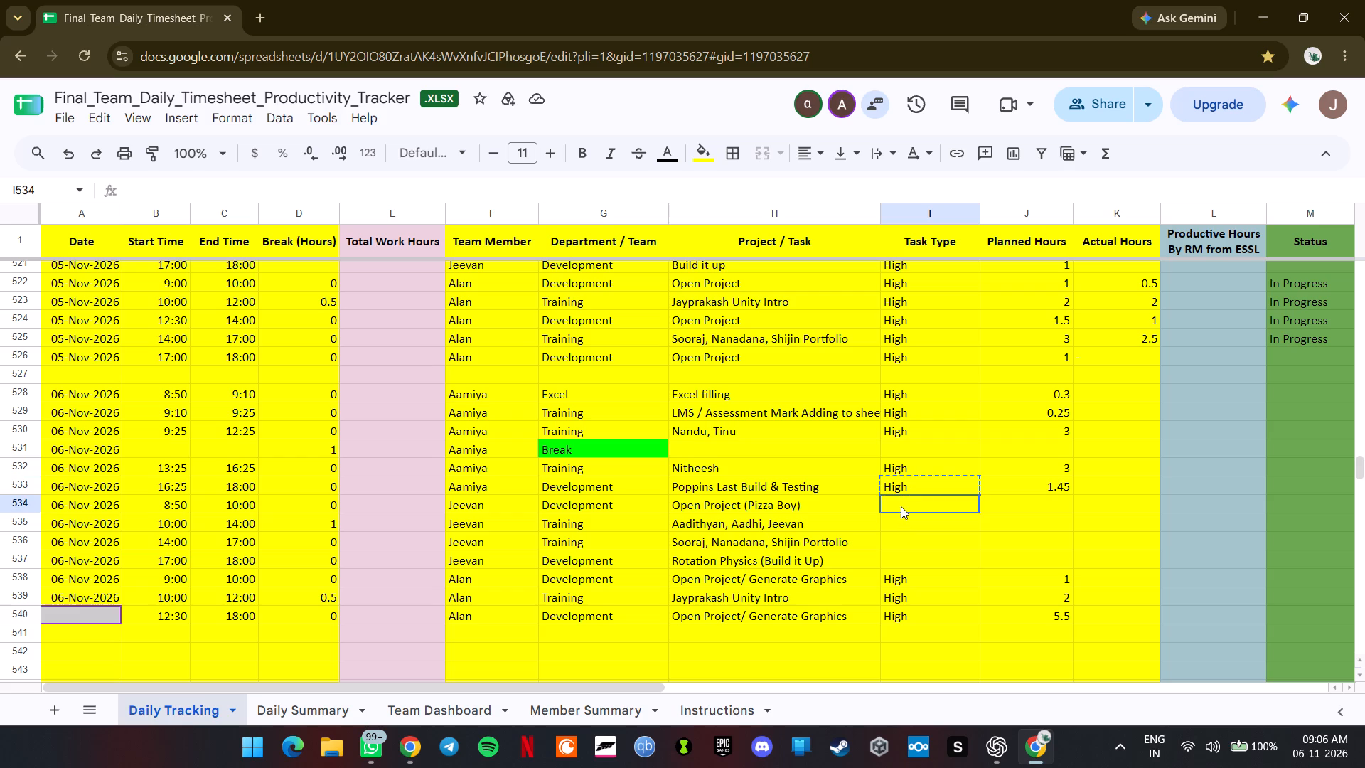
pyautogui.keyDown('ctrl'); pyautogui.click(901, 506); pyautogui.keyUp('ctrl')
pyautogui.hotkey('ctrl', 'v')
pyautogui.keyDown('ctrl'); pyautogui.moveTo(901, 506); pyautogui.dragTo(901, 514); pyautogui.keyUp('ctrl')
pyautogui.click(901, 523)
pyautogui.hotkey('ctrl', 'v')
pyautogui.click(901, 523)
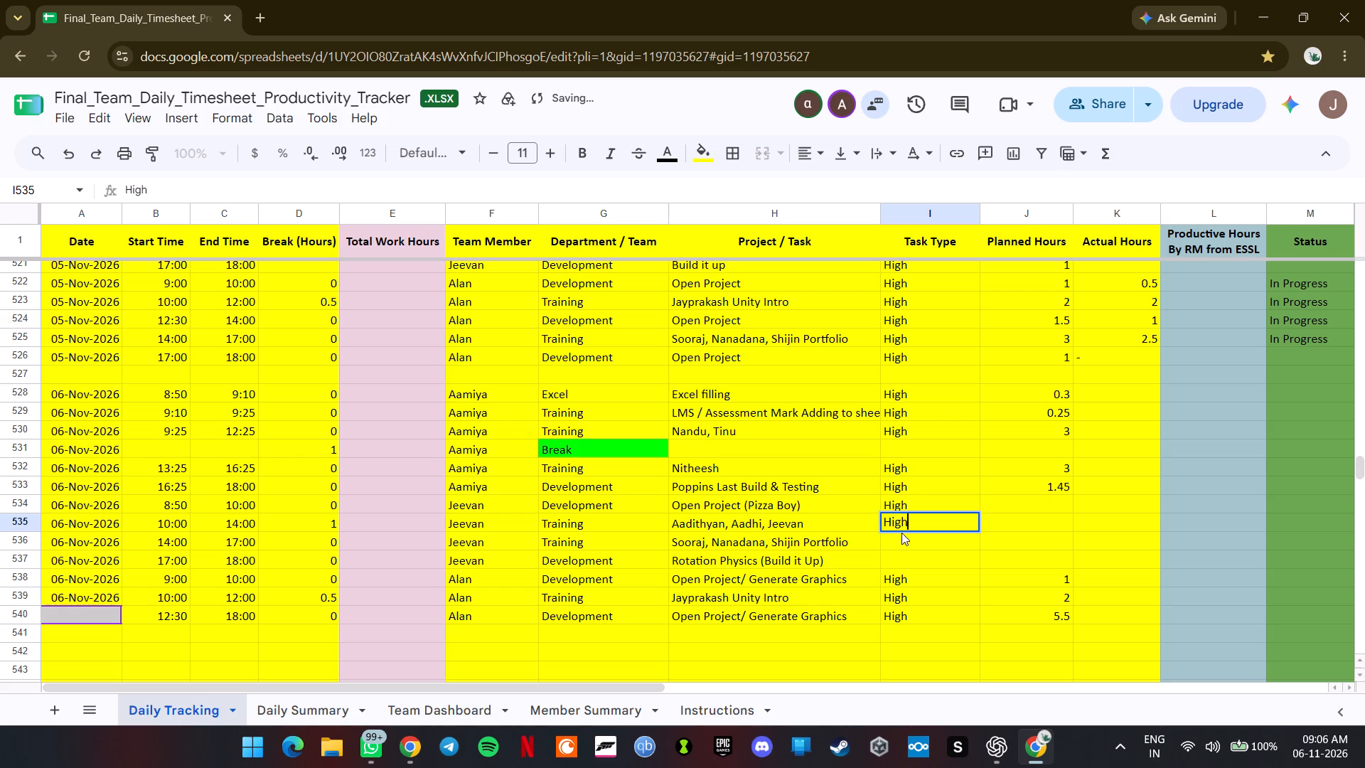
pyautogui.click(902, 540)
pyautogui.hotkey('ctrl', 'v')
pyautogui.click(895, 559)
pyautogui.hotkey('ctrl', 'v')
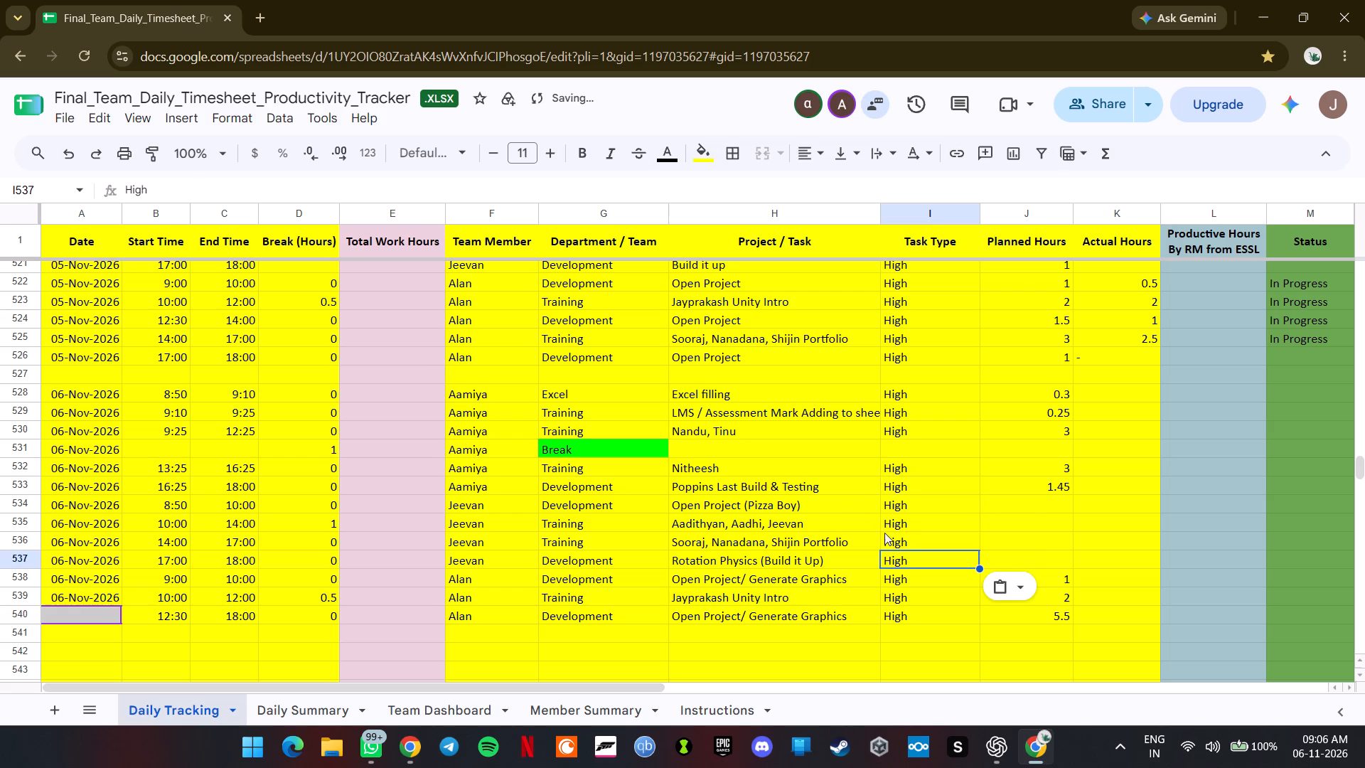
# Fill the Planned Hours cells of Jeevan's 06-Nov-2026 rows 534 to 537 with 1.15, 4, 3 and 1.
pyautogui.click(1015, 501)
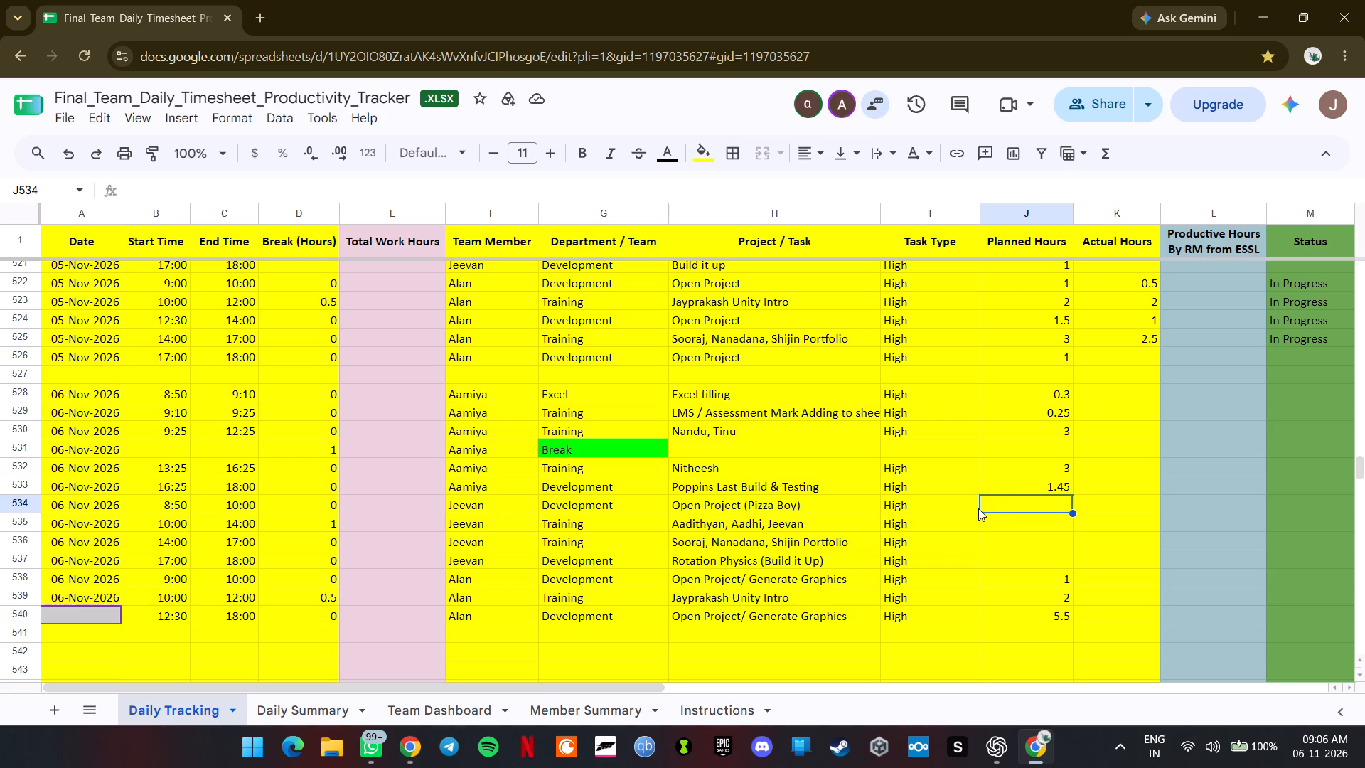
pyautogui.press('1')
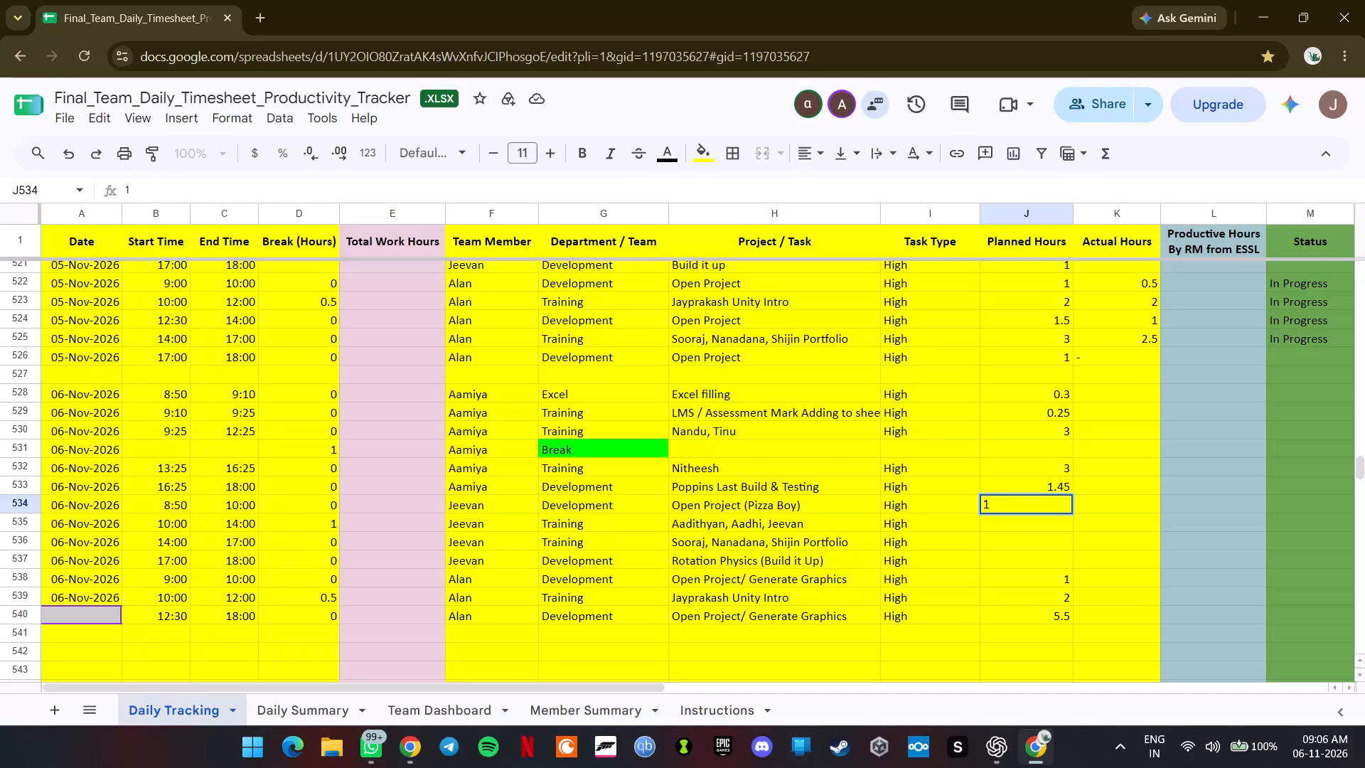
pyautogui.write('.15')
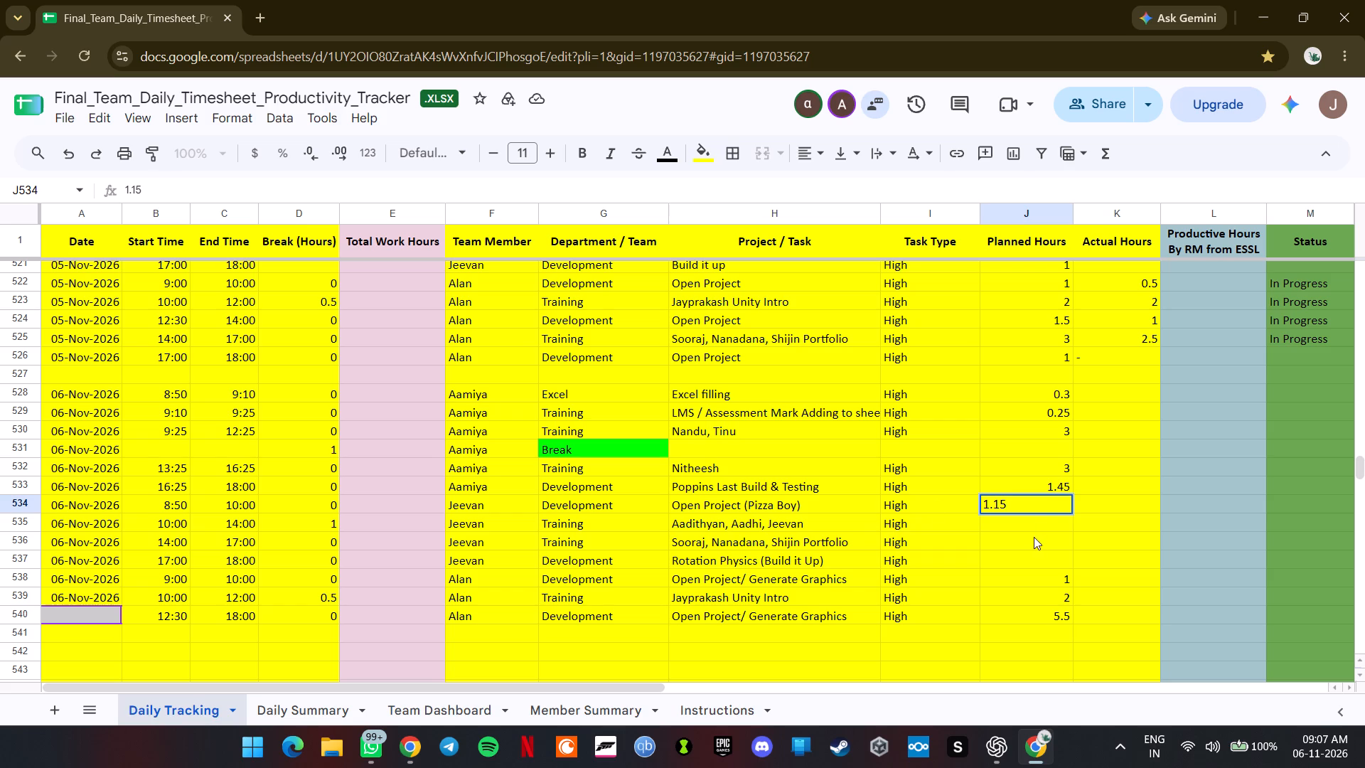
pyautogui.click(1034, 518)
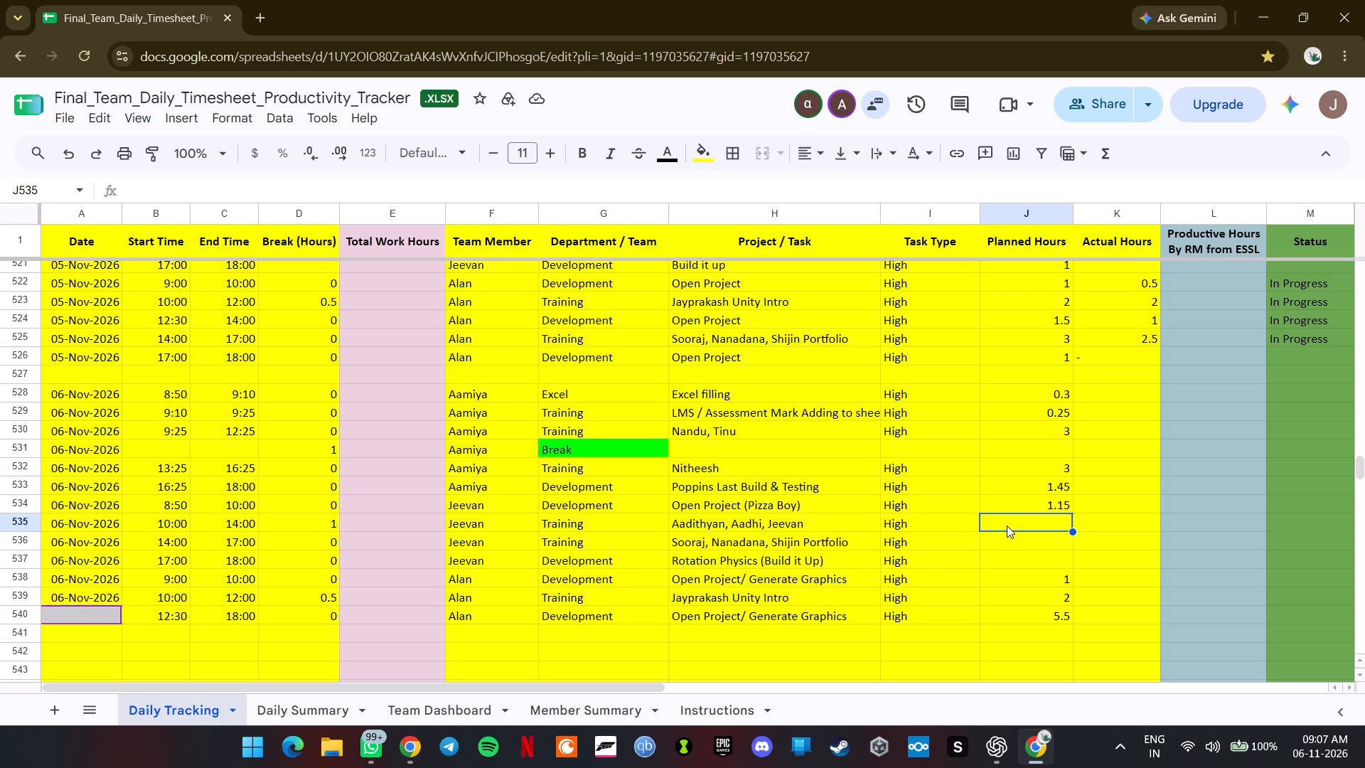
pyautogui.click(1020, 545)
pyautogui.click(1037, 527)
pyautogui.press('4')
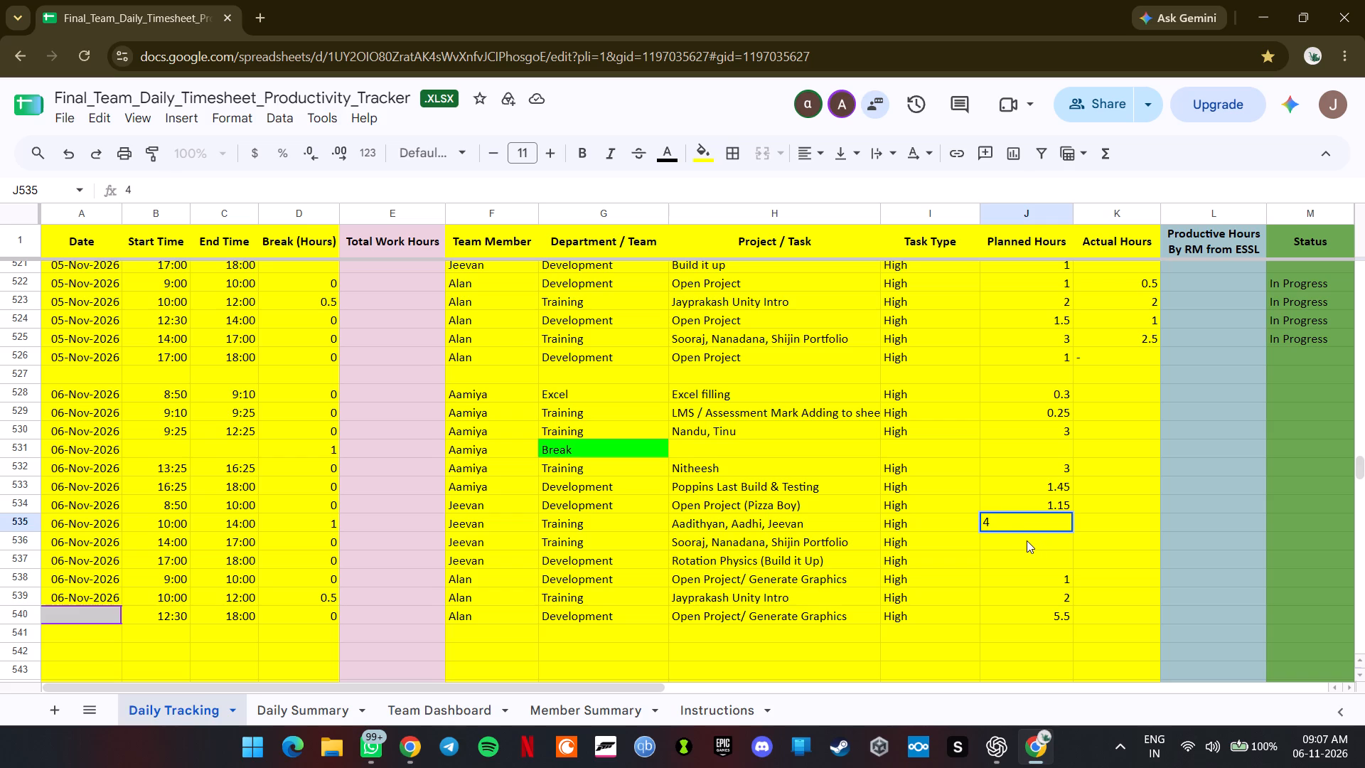
pyautogui.click(1027, 540)
pyautogui.press('3')
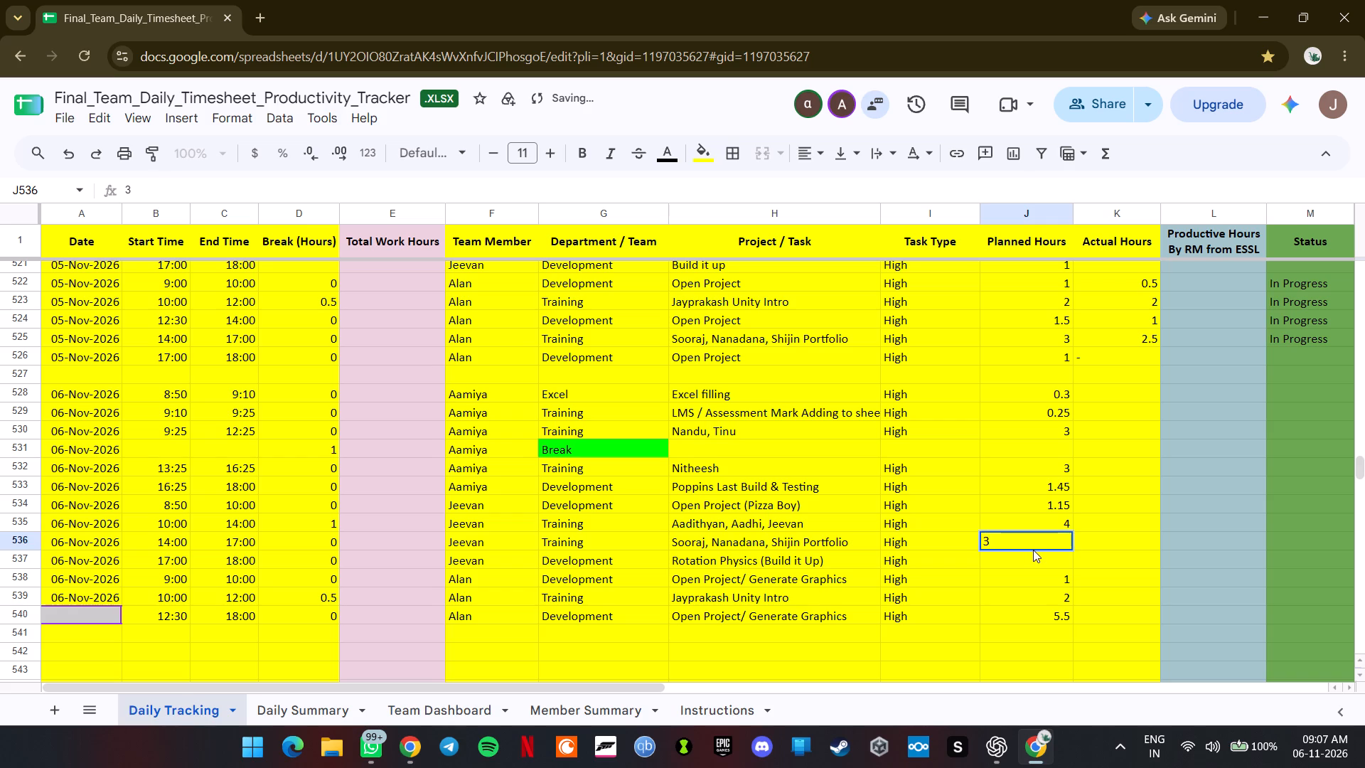
pyautogui.click(1022, 555)
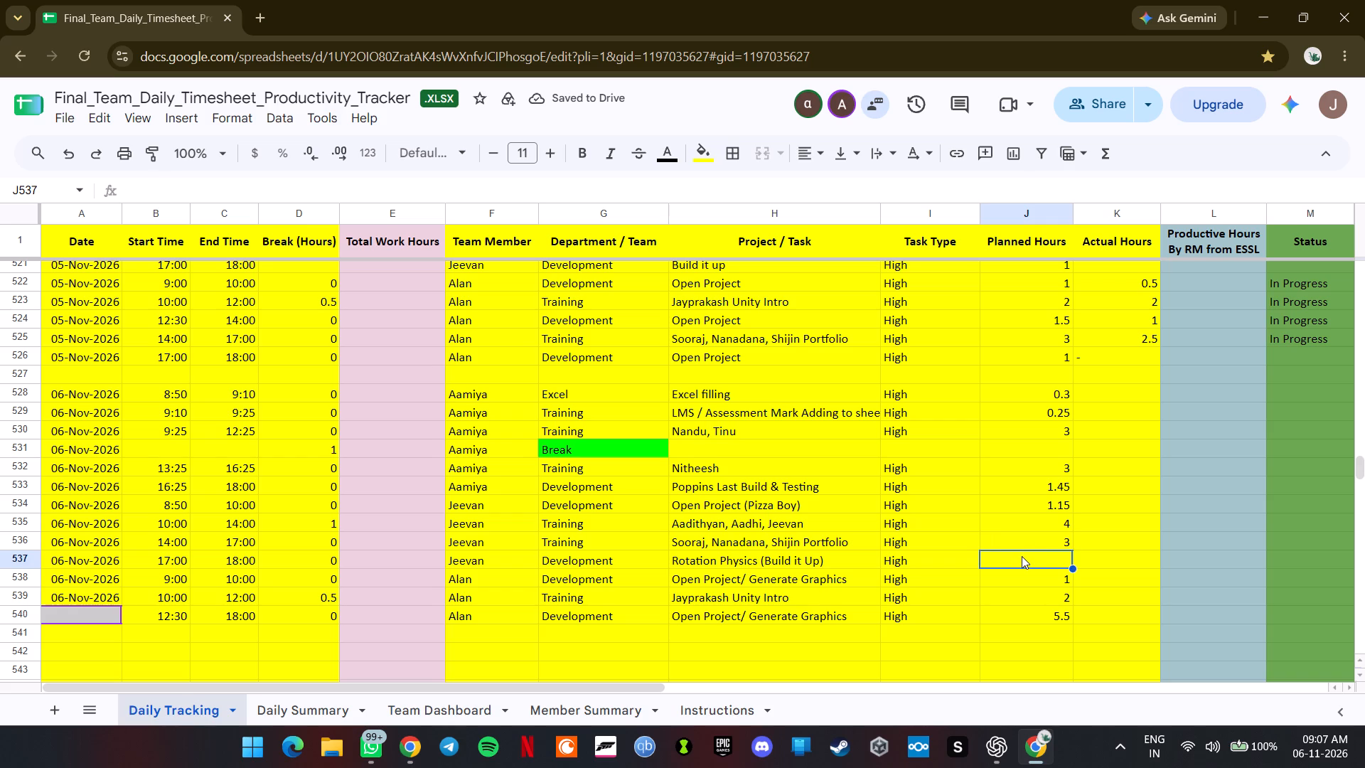
pyautogui.press('1')
pyautogui.click(1116, 562)
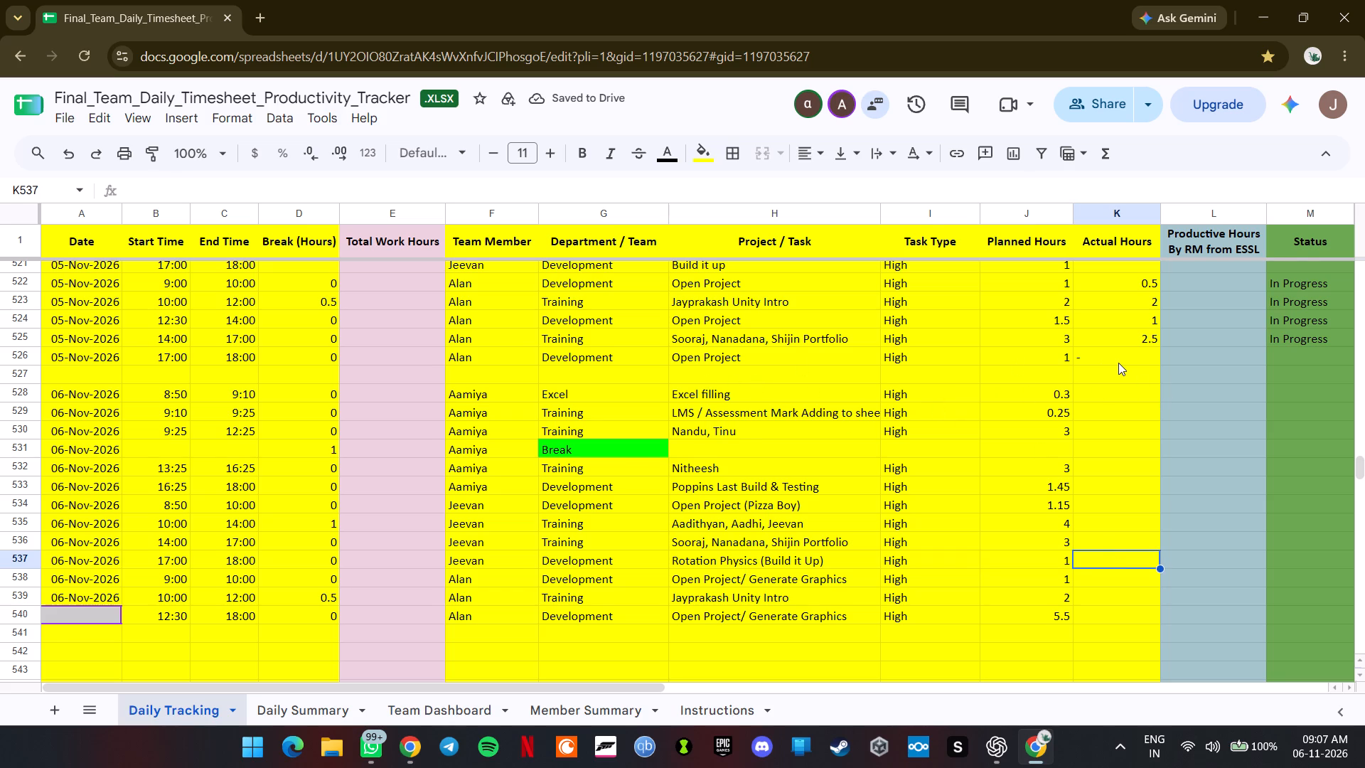
# Fill the Actual Hours cells of Jeevan's 05-Nov-2026 rows 518 to 521 with 1, 4, 3 and a dash.
pyautogui.scroll(1, 1118, 363)
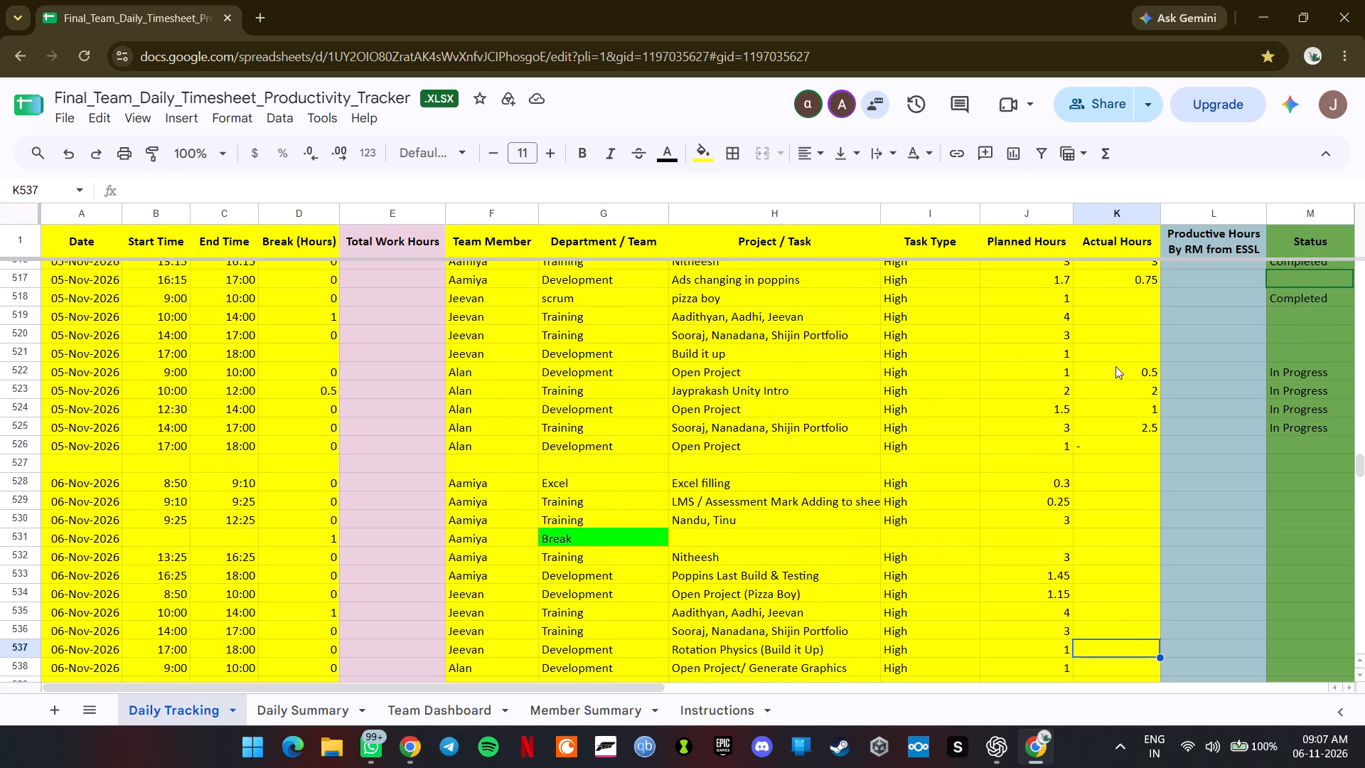
pyautogui.scroll(1, 1130, 380)
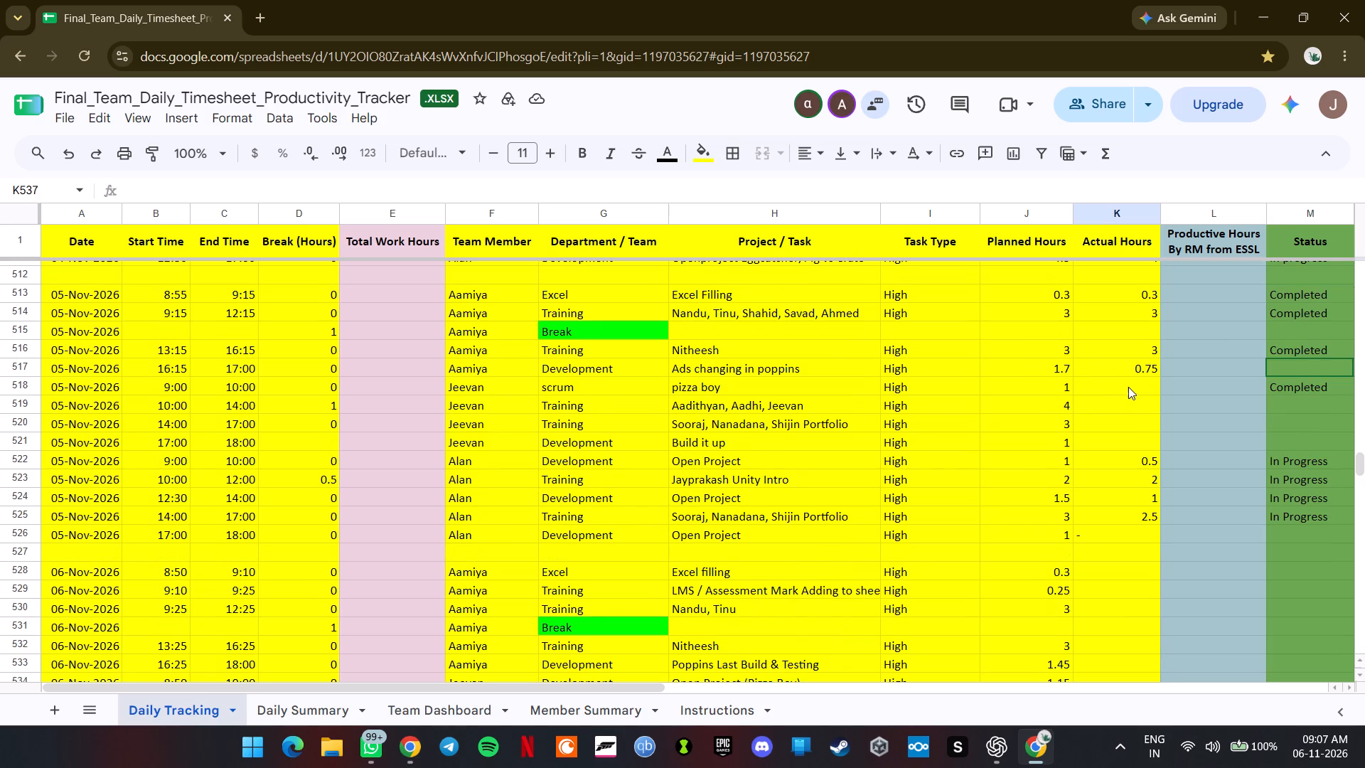
pyautogui.click(1128, 388)
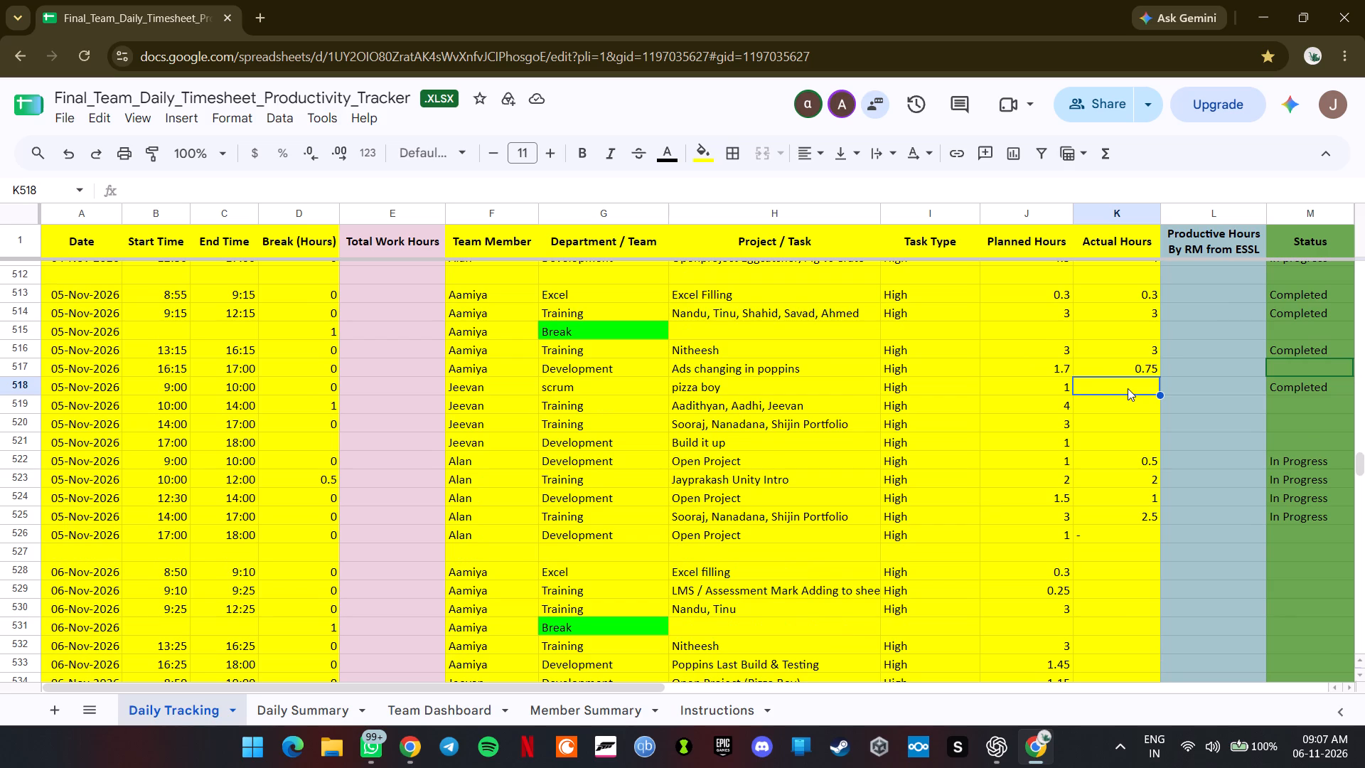
pyautogui.scroll(3, 1128, 388)
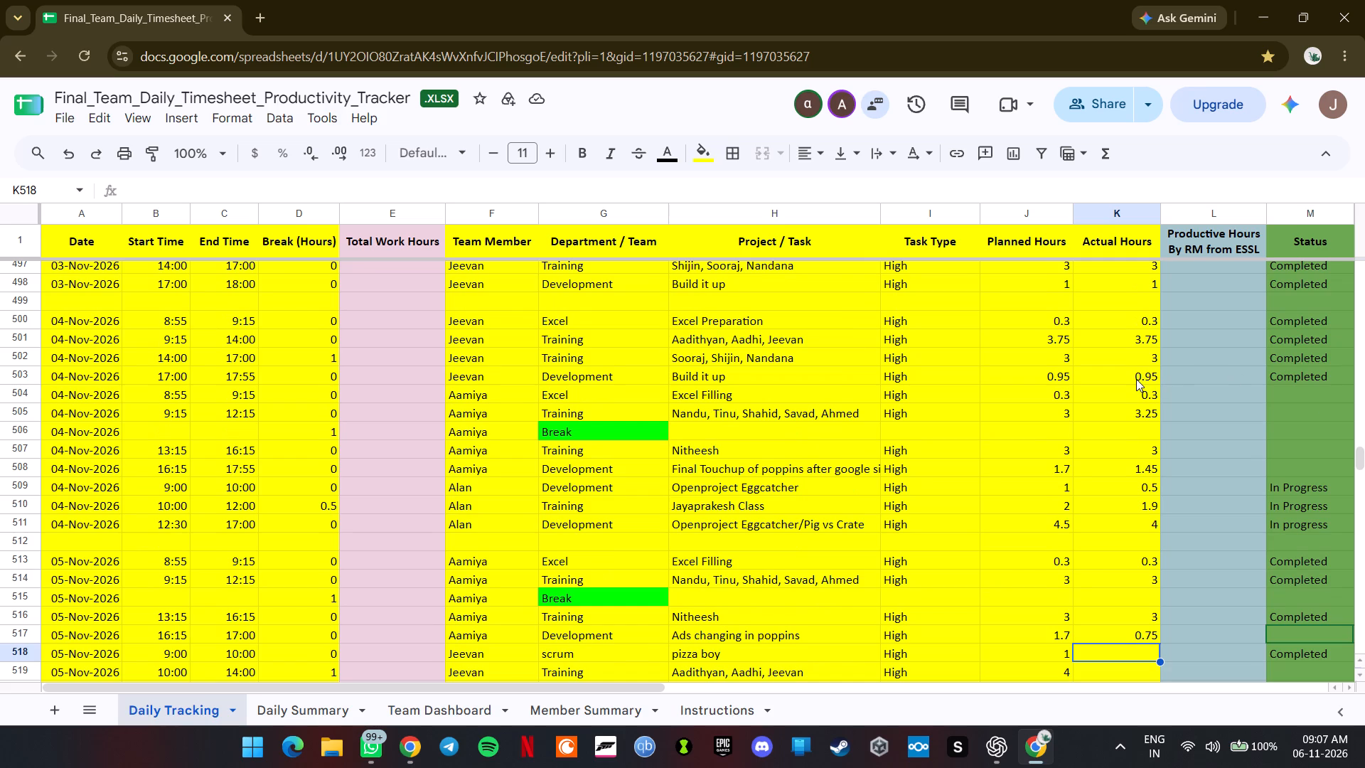
pyautogui.scroll(-4, 1130, 392)
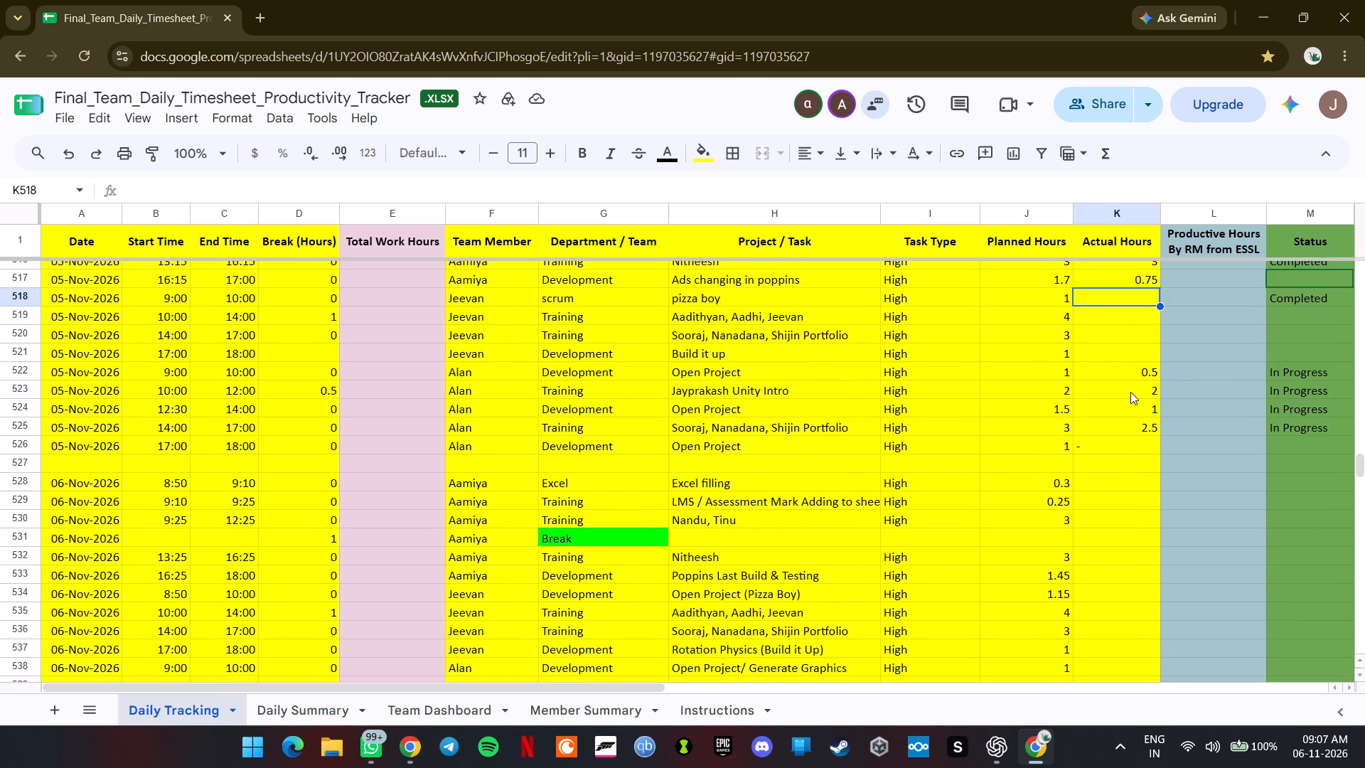
pyautogui.scroll(4, 1130, 392)
pyautogui.scroll(-2, 1130, 533)
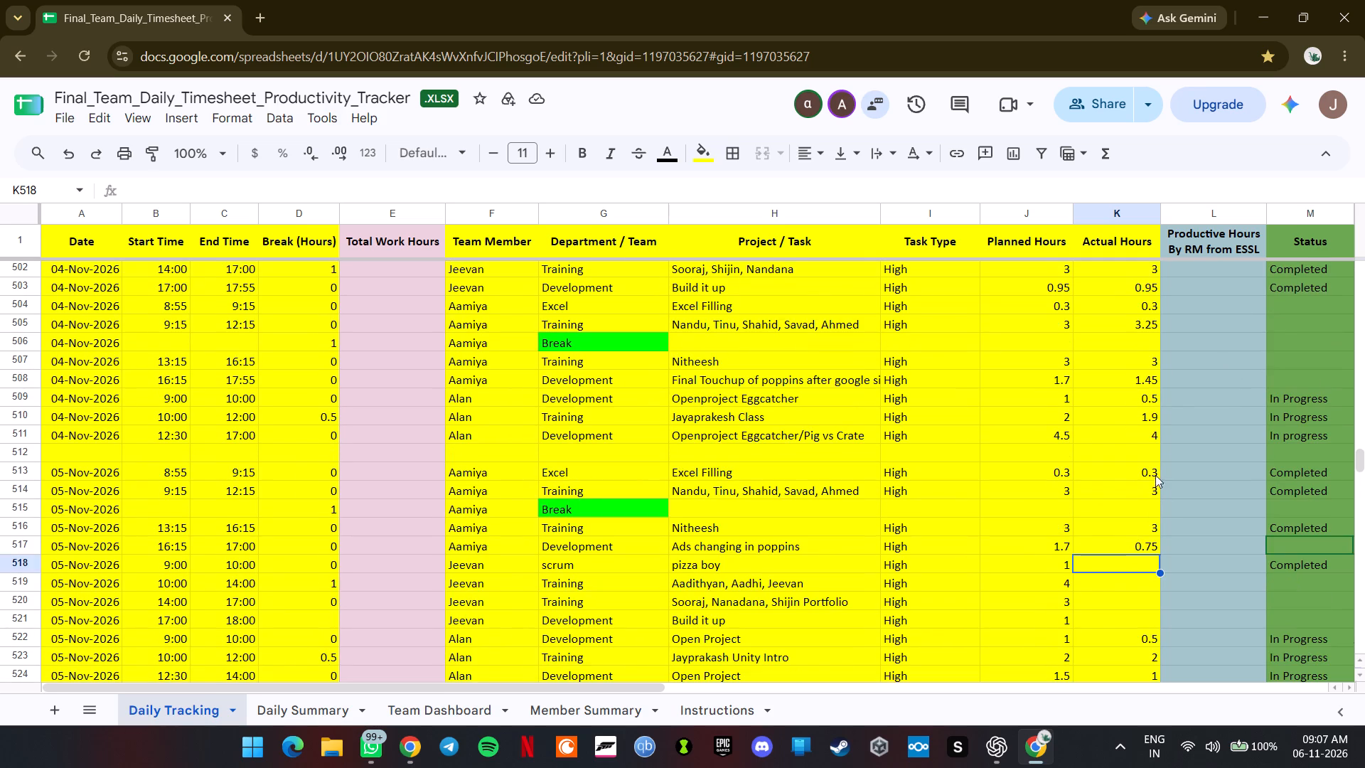
pyautogui.click(1126, 498)
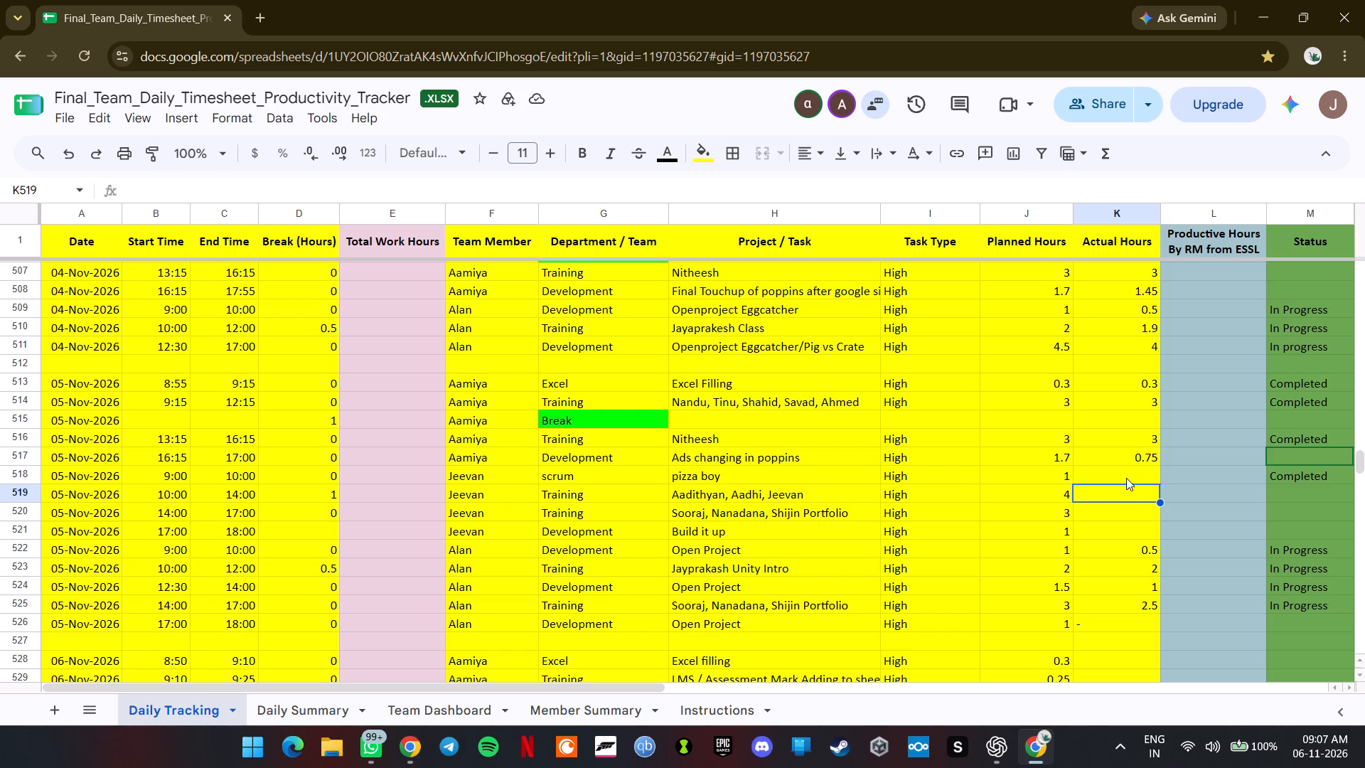
pyautogui.click(1126, 478)
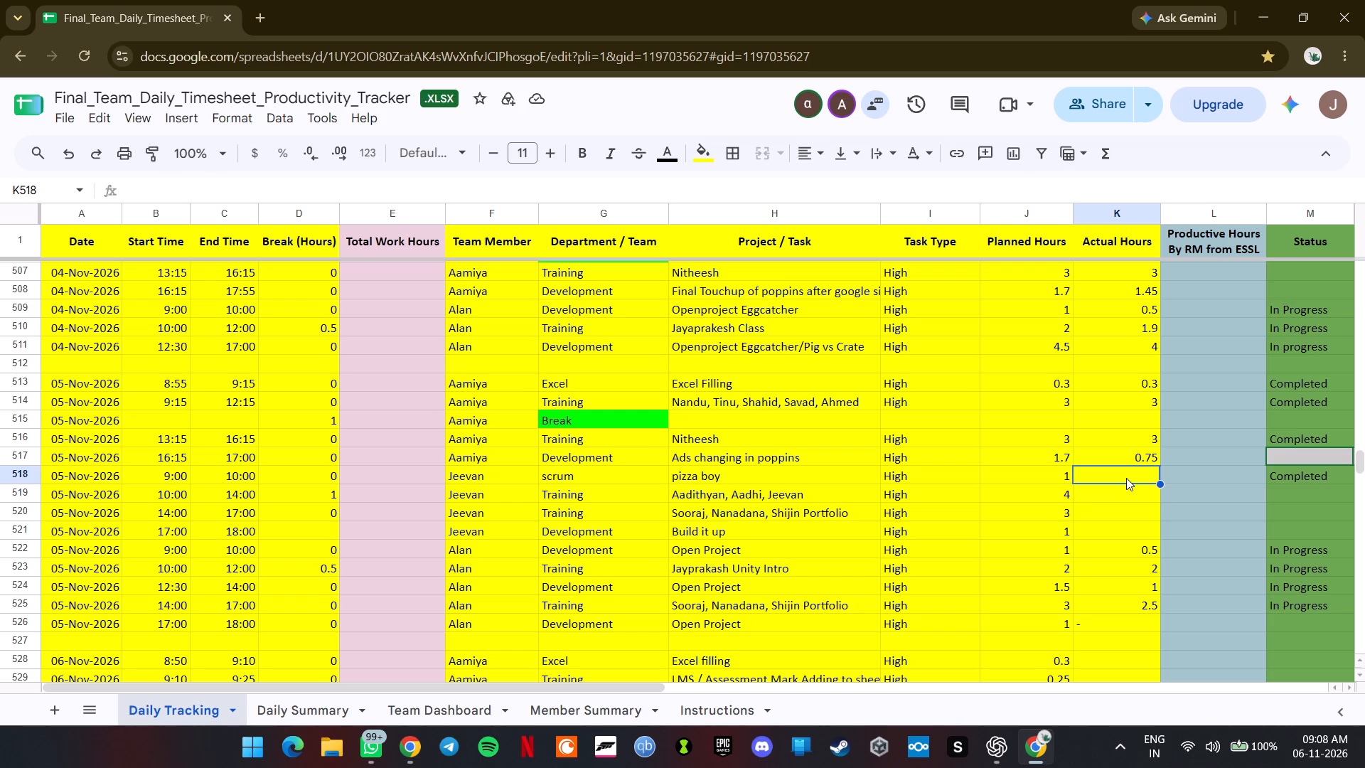
pyautogui.press('1')
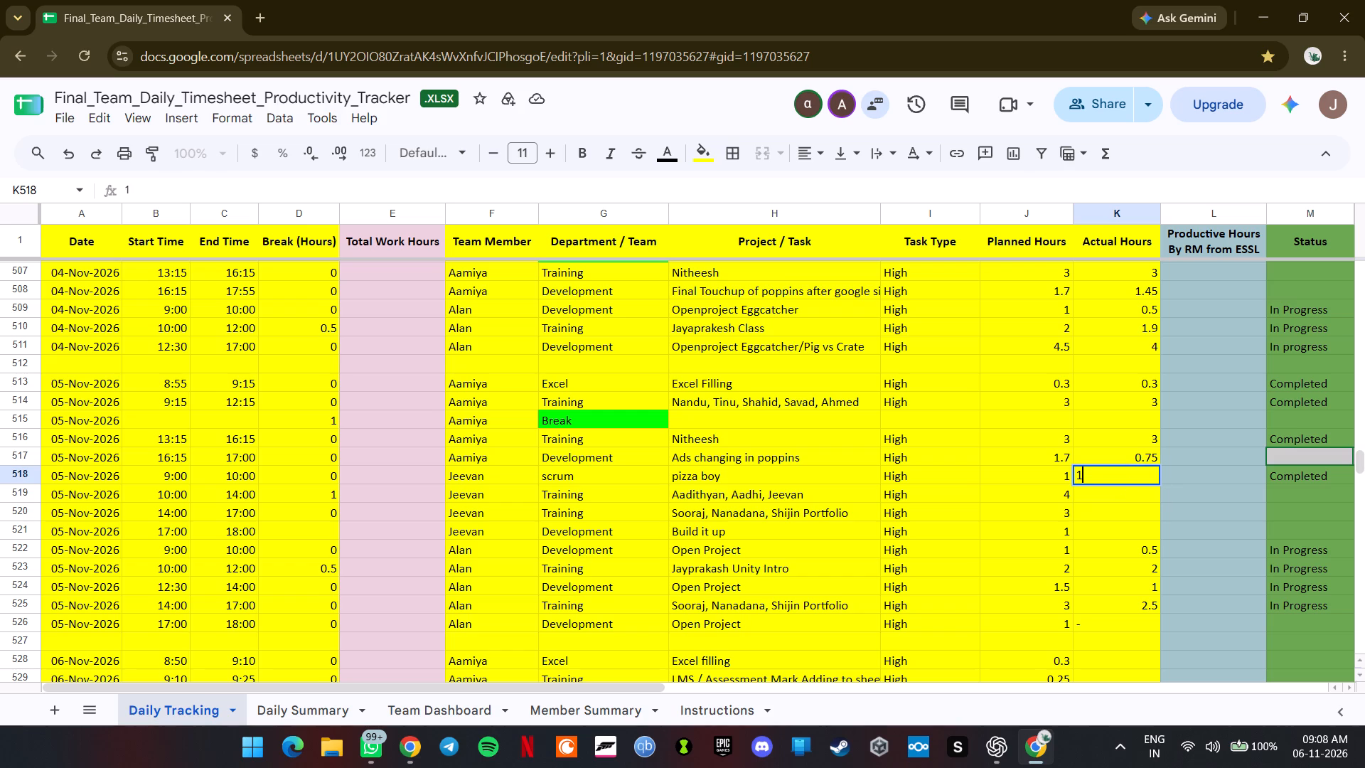
pyautogui.click(1133, 493)
pyautogui.press('4')
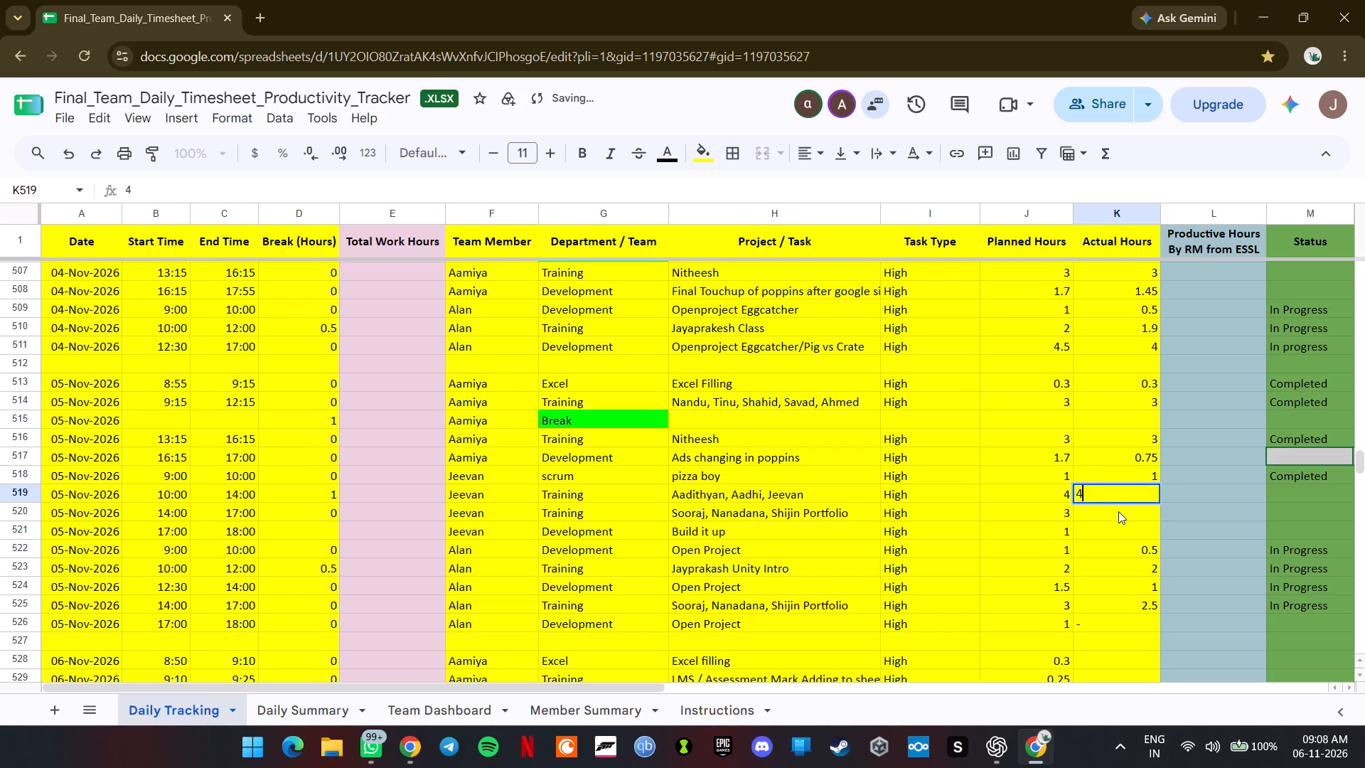
pyautogui.click(1117, 513)
pyautogui.press('3')
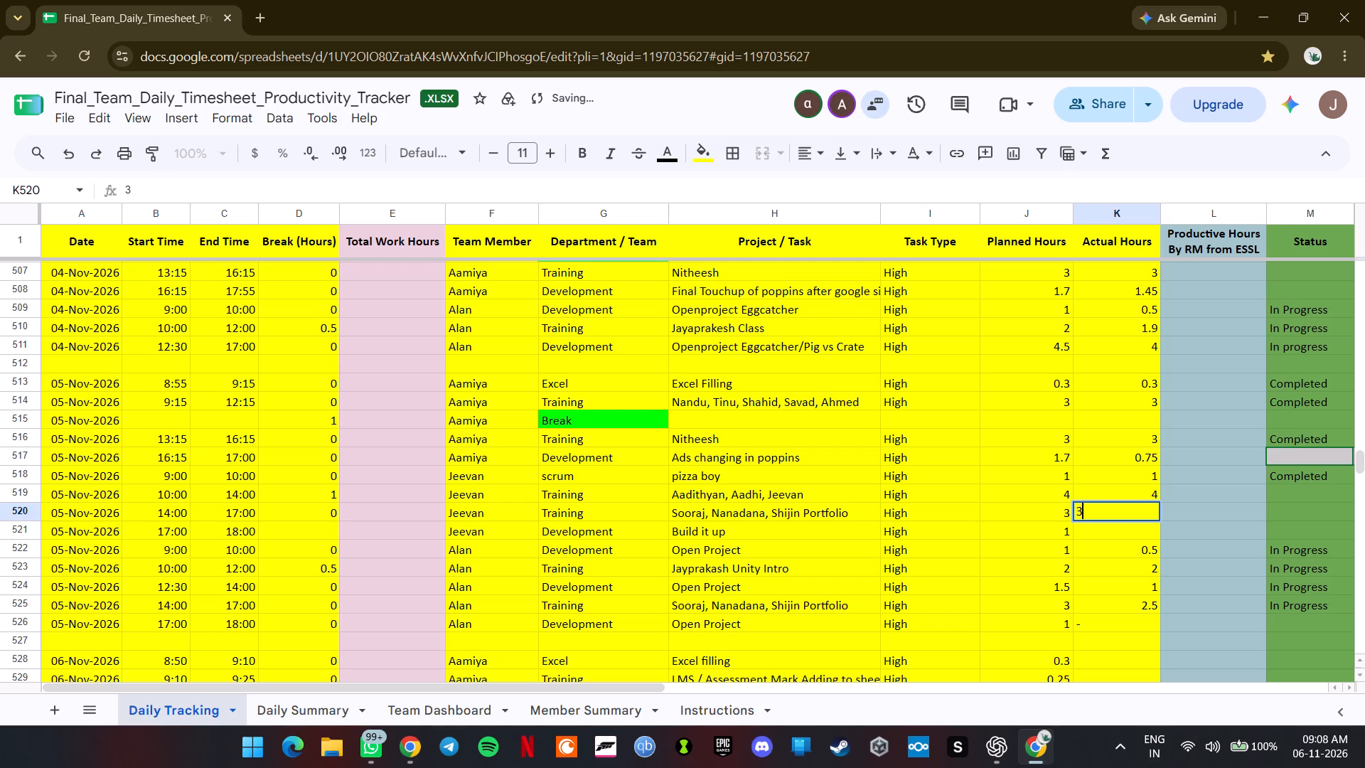
pyautogui.scroll(-1, 1117, 513)
pyautogui.click(1118, 533)
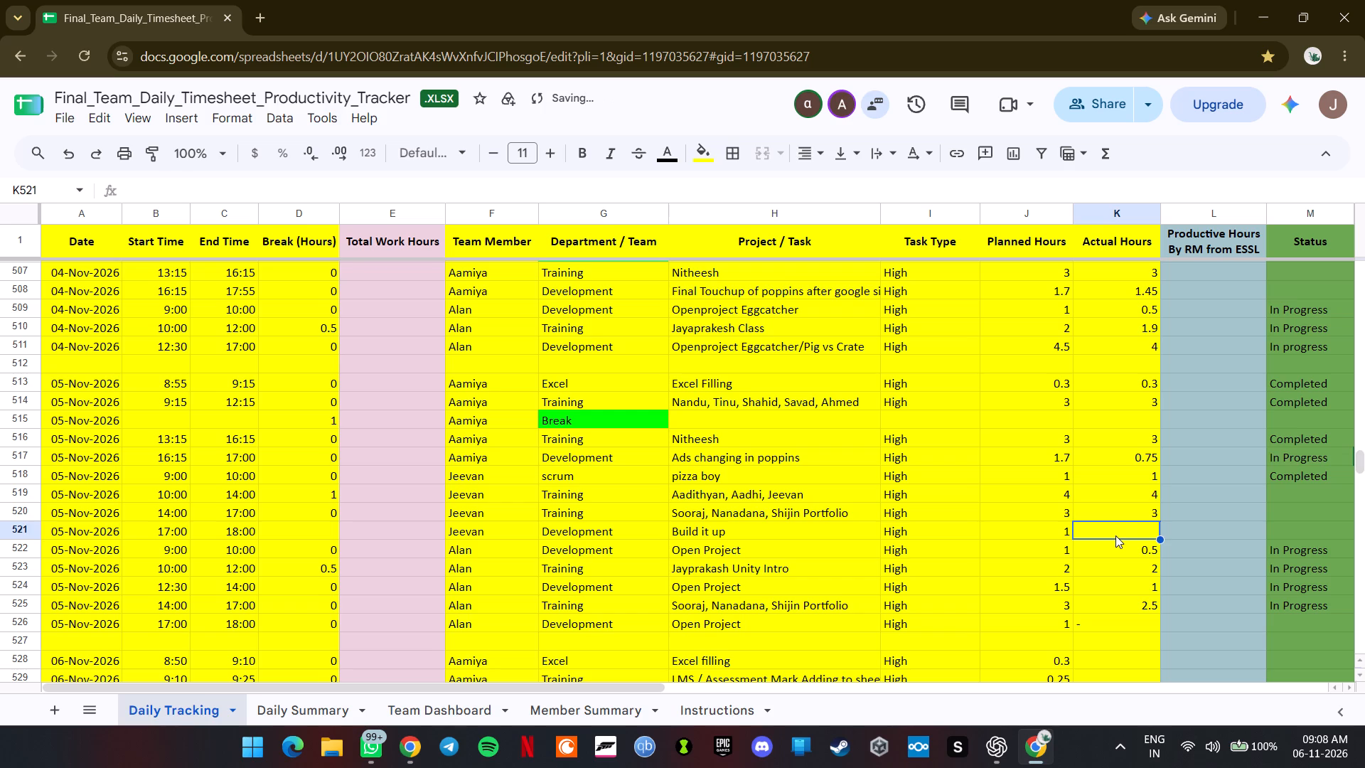
pyautogui.press('-')
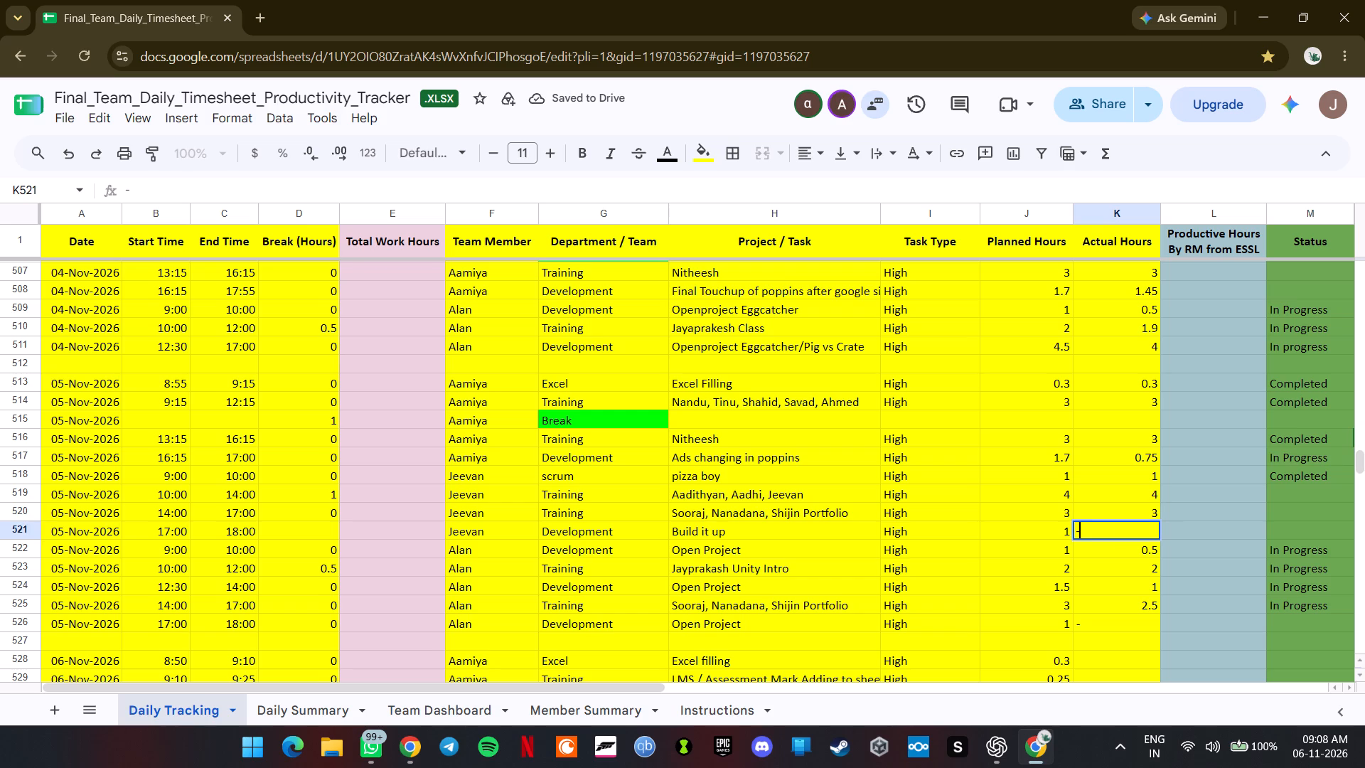
# Copy row 502's Status through Next Action entries (Completed, High, Individual tasks, -, Assign tasks) into Jeevan's 05-Nov-2026 rows 519 and 520.
pyautogui.click(1300, 493)
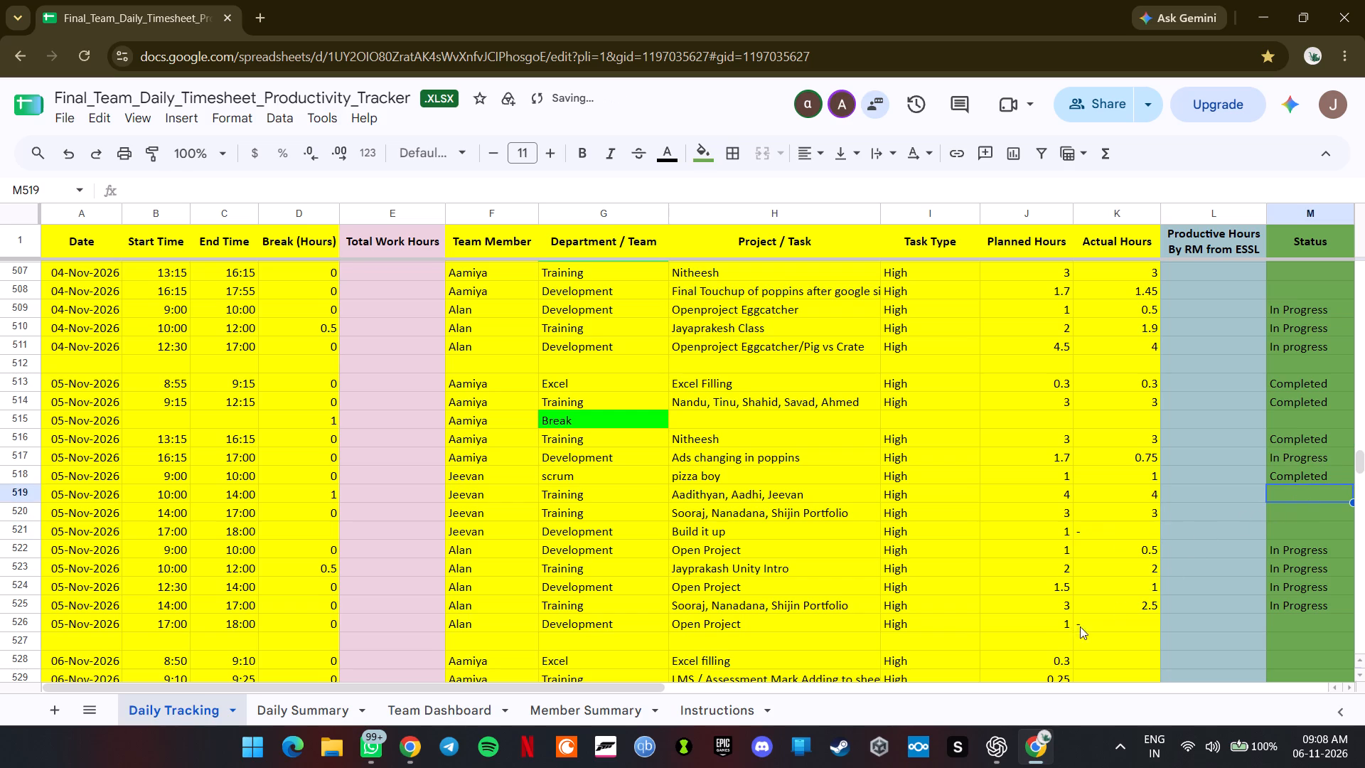
pyautogui.moveTo(564, 693); pyautogui.dragTo(604, 686)
pyautogui.moveTo(610, 686); pyautogui.dragTo(783, 688)
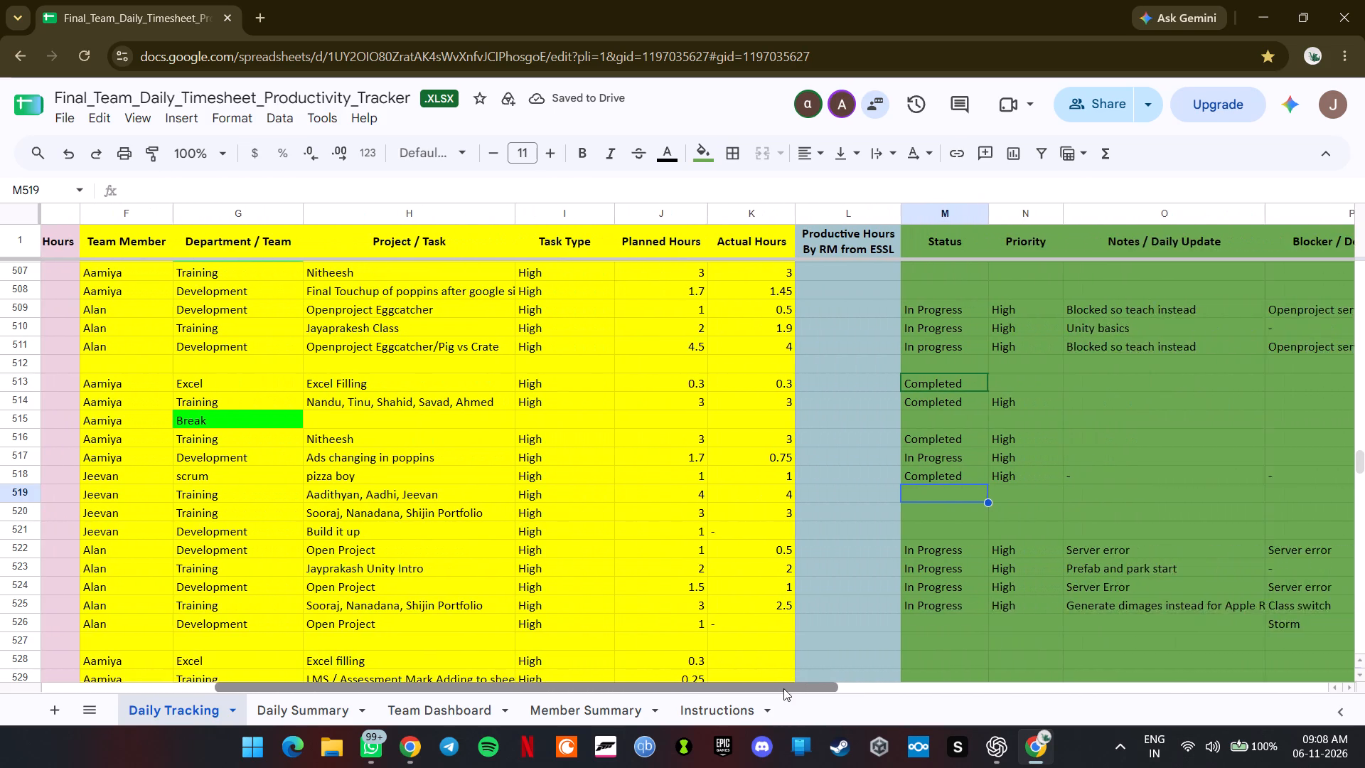
pyautogui.moveTo(783, 688); pyautogui.dragTo(836, 691)
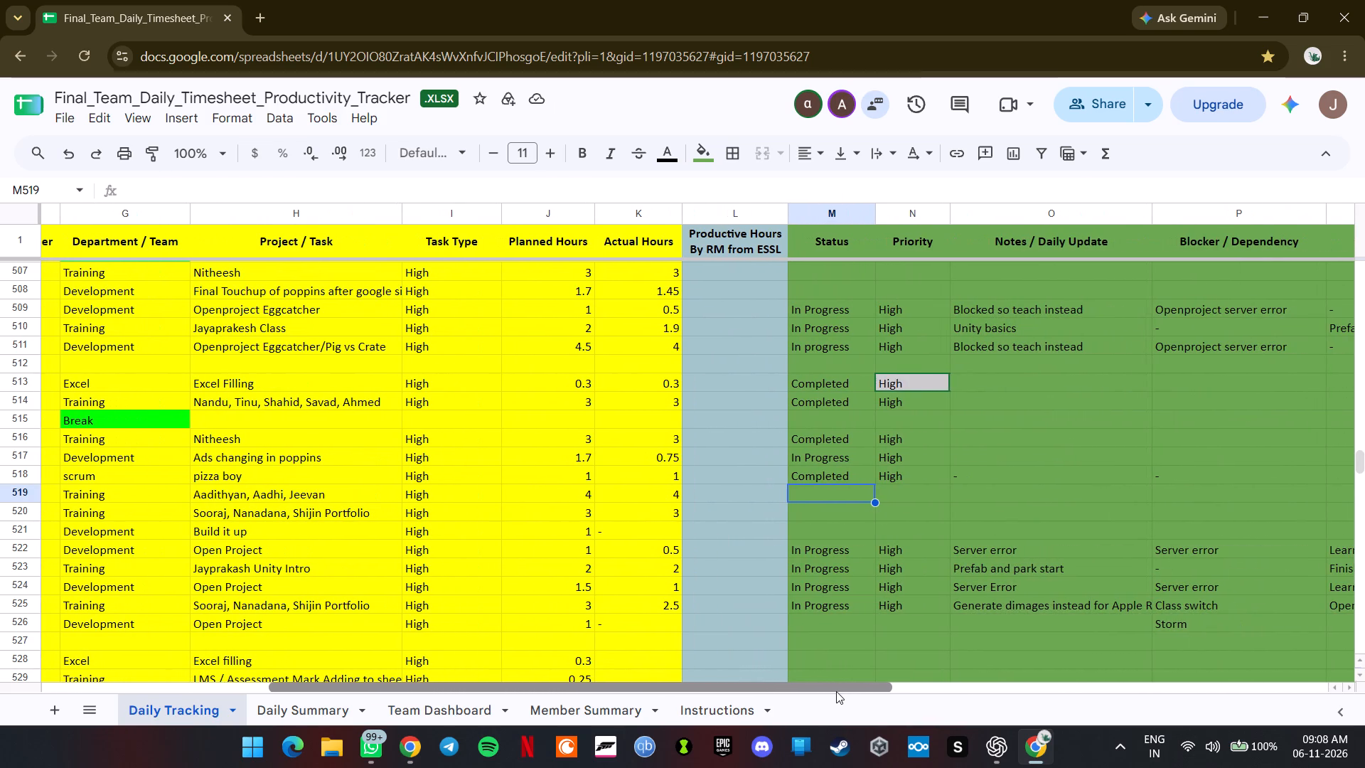
pyautogui.moveTo(836, 691); pyautogui.dragTo(835, 692)
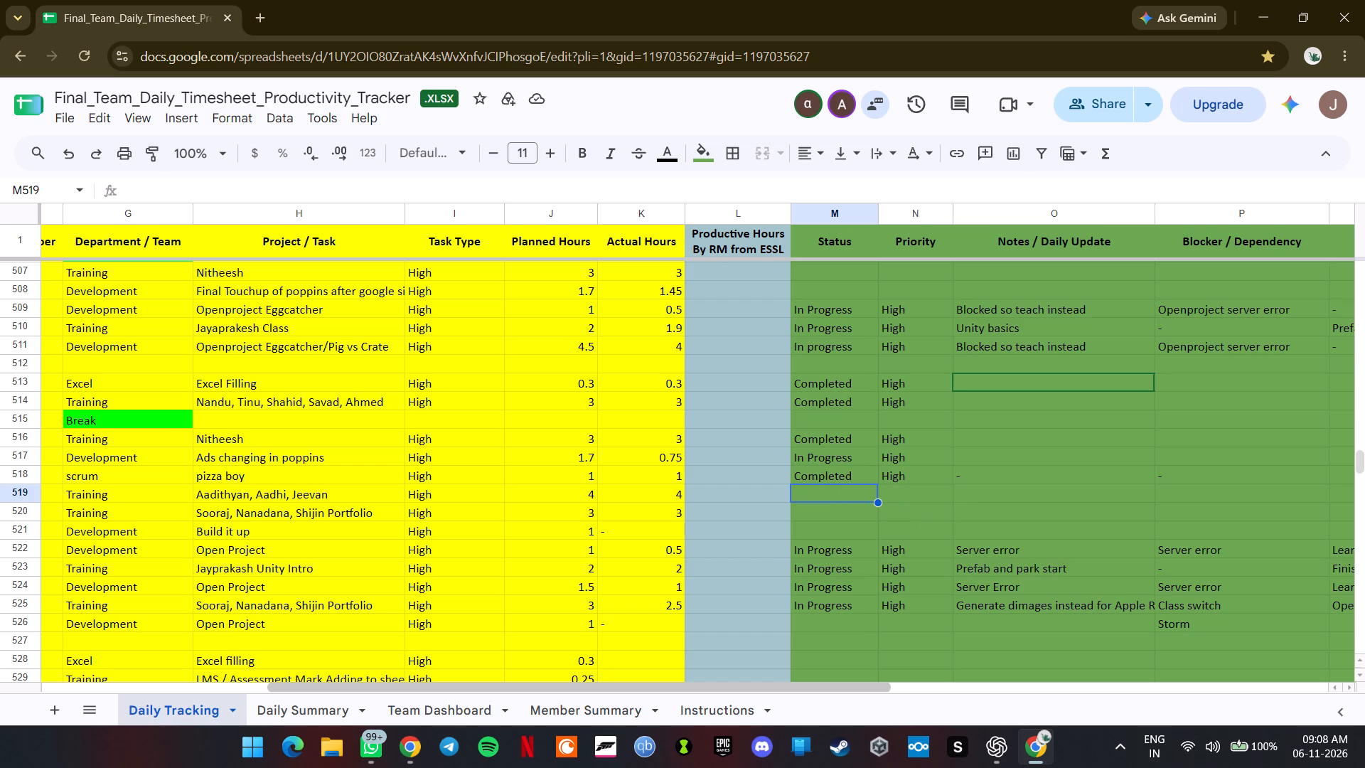
pyautogui.click(833, 472)
pyautogui.moveTo(833, 472); pyautogui.dragTo(917, 466)
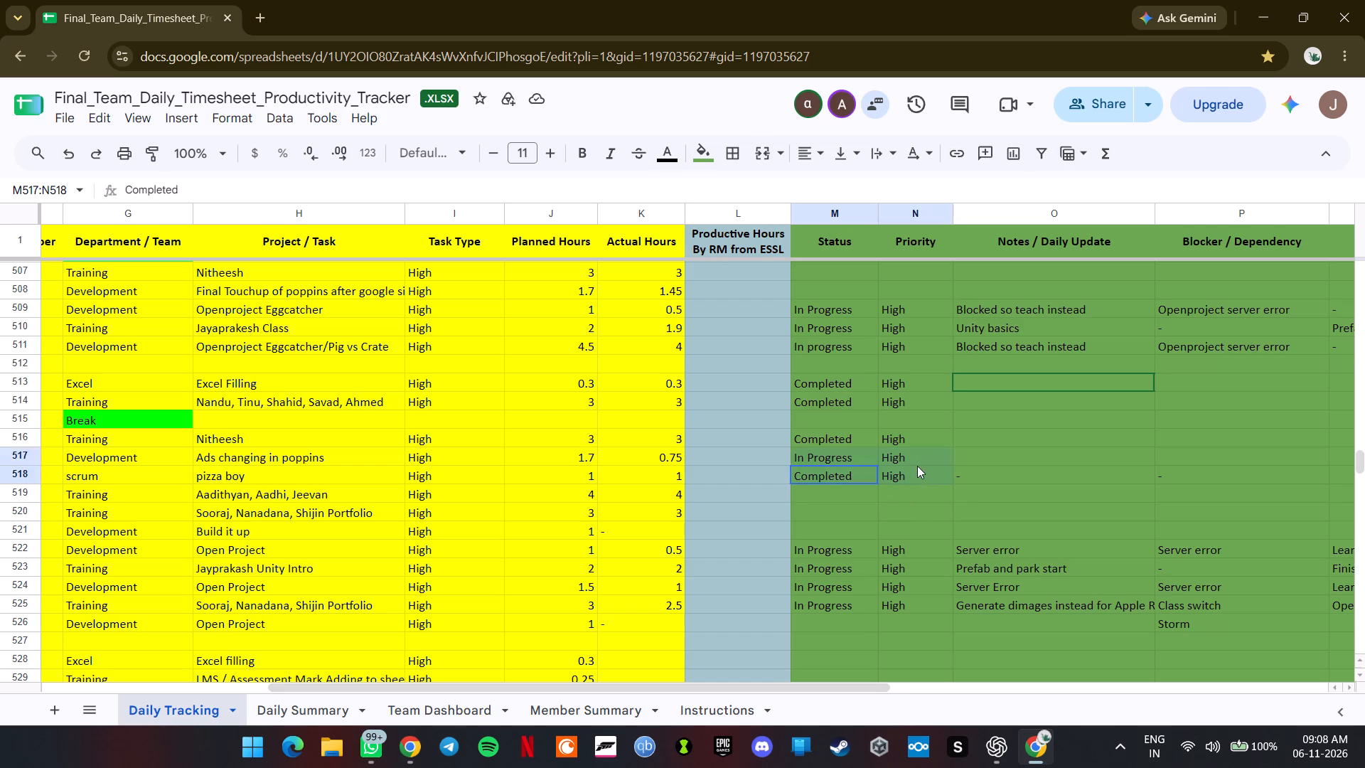
pyautogui.moveTo(917, 466); pyautogui.dragTo(1364, 479)
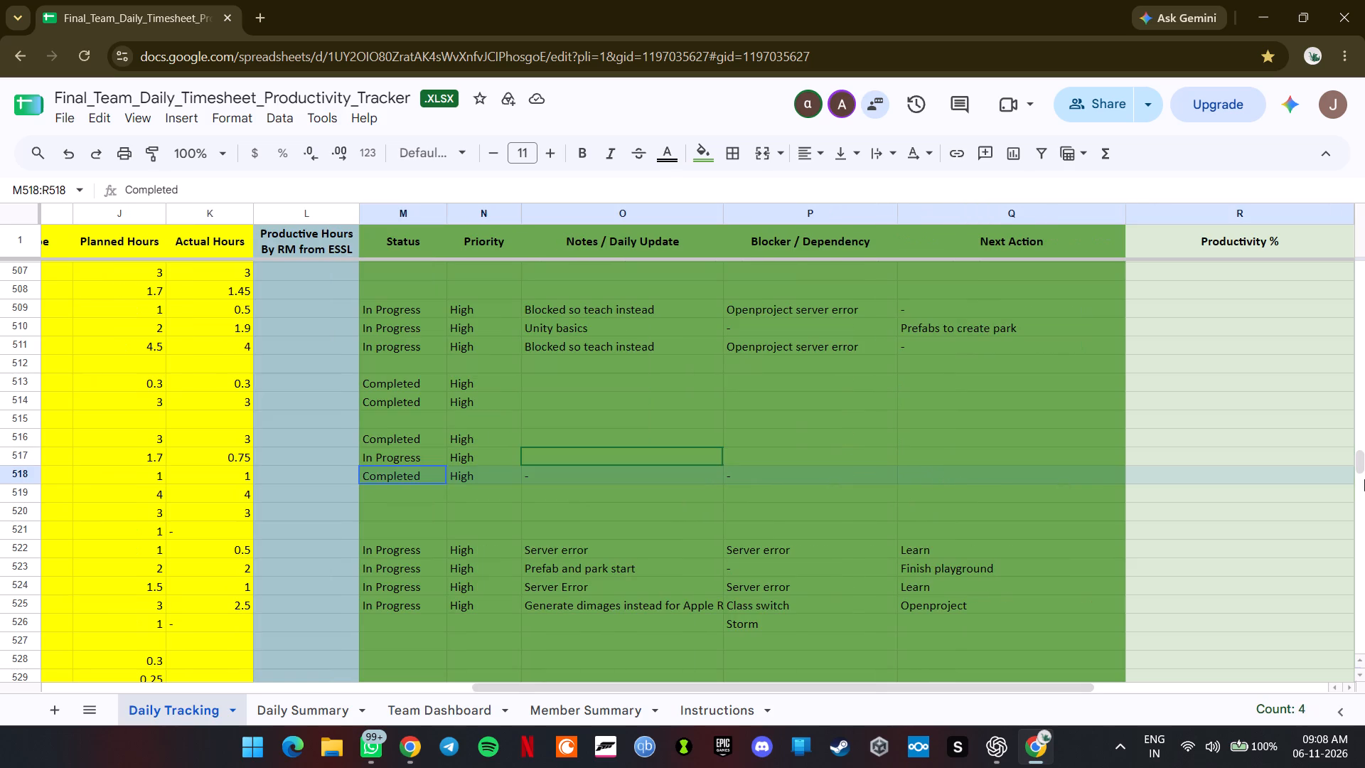
pyautogui.moveTo(1364, 479); pyautogui.dragTo(938, 494)
pyautogui.scroll(3, 809, 609)
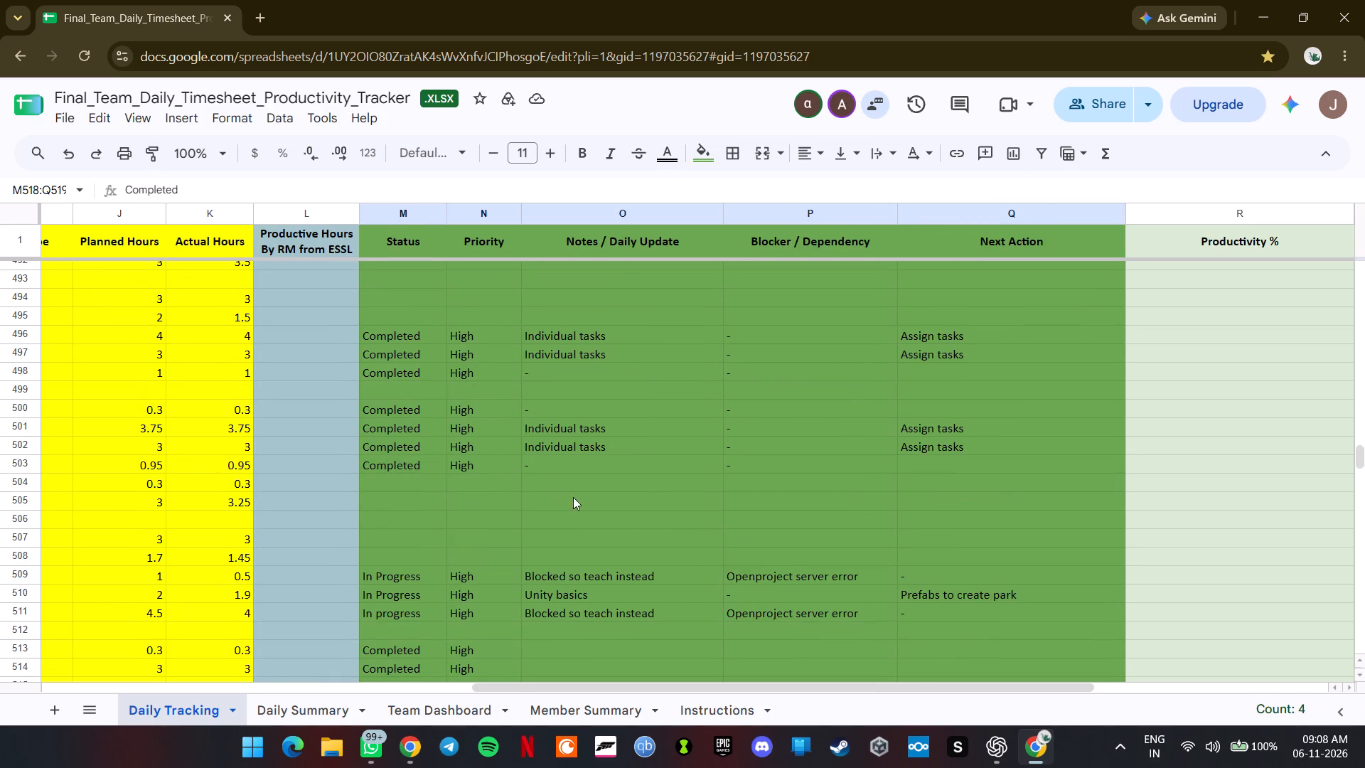
pyautogui.moveTo(386, 447); pyautogui.dragTo(950, 453)
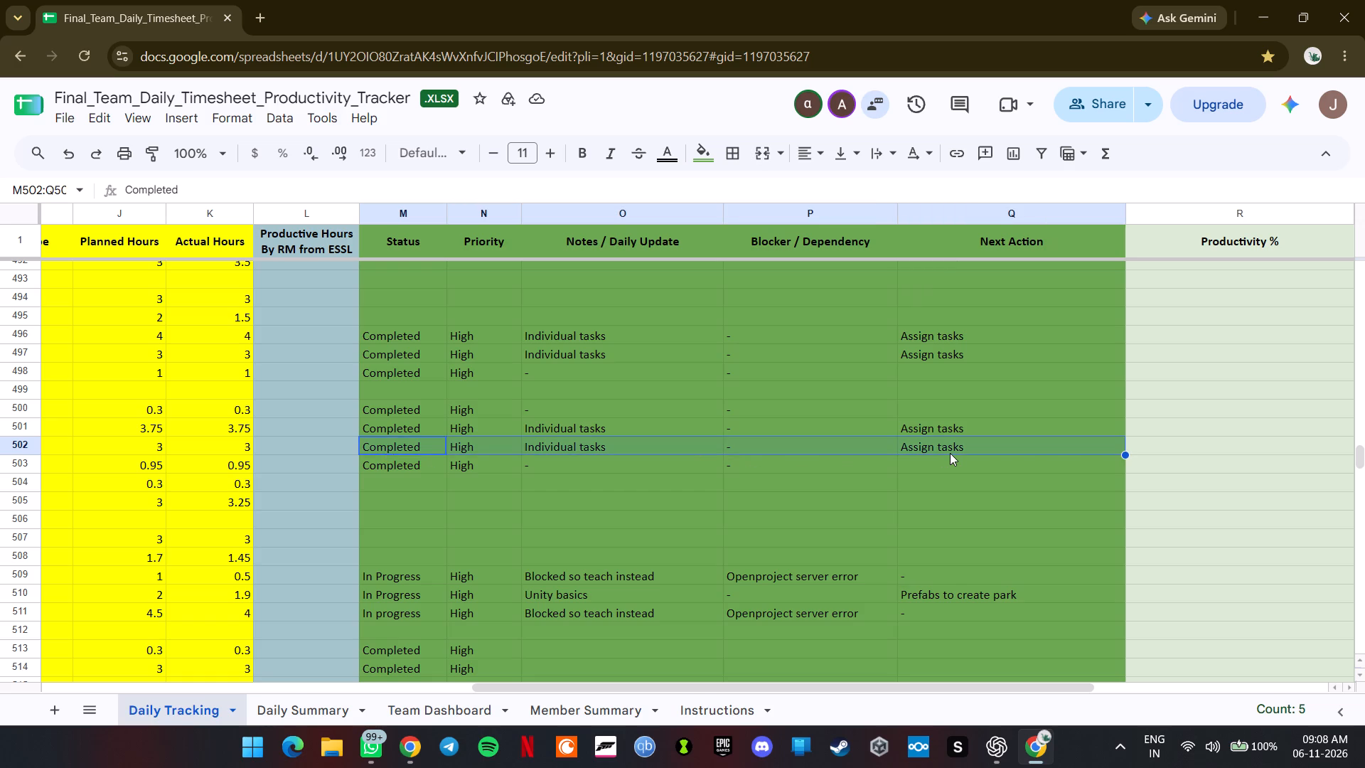
pyautogui.hotkey('ctrl', 'c')
pyautogui.scroll(-3, 690, 660)
pyautogui.scroll(-3, 473, 598)
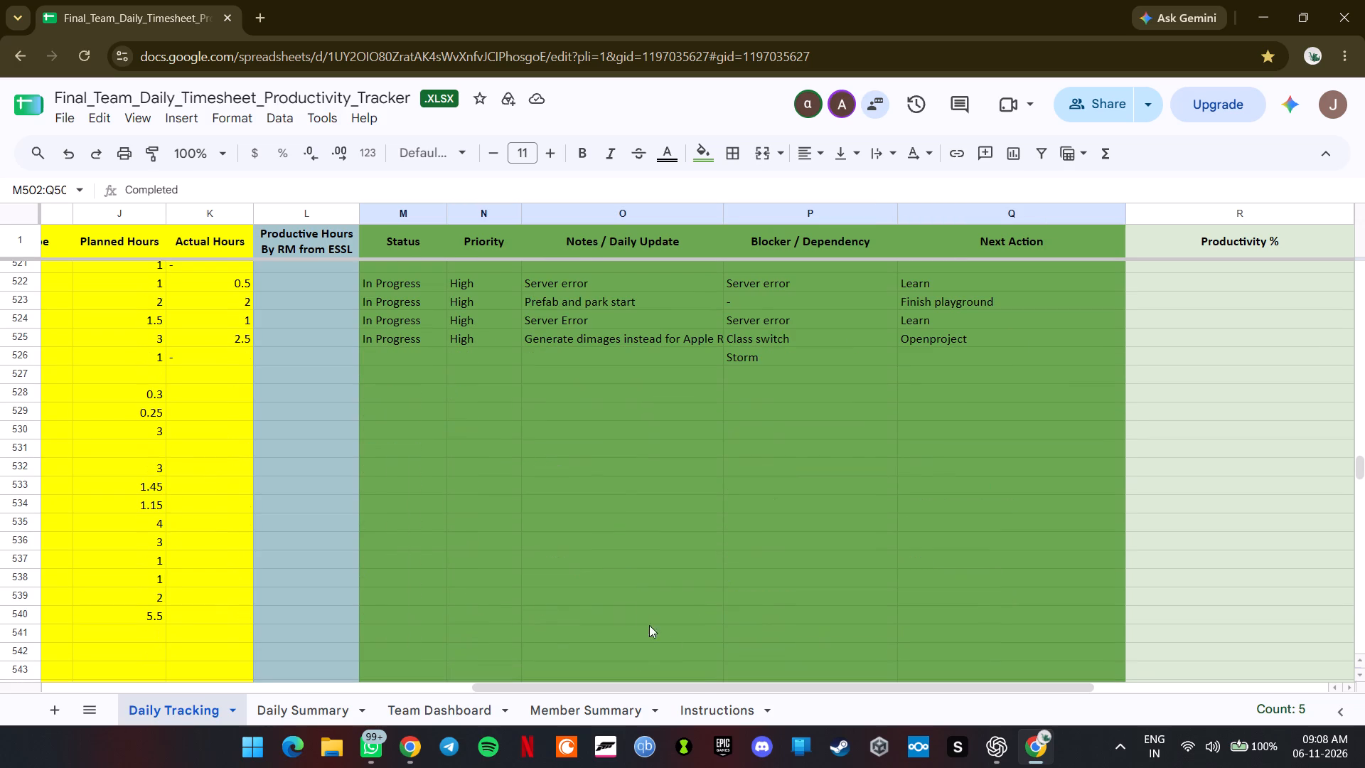
pyautogui.moveTo(710, 689); pyautogui.dragTo(502, 690)
pyautogui.scroll(1, 847, 614)
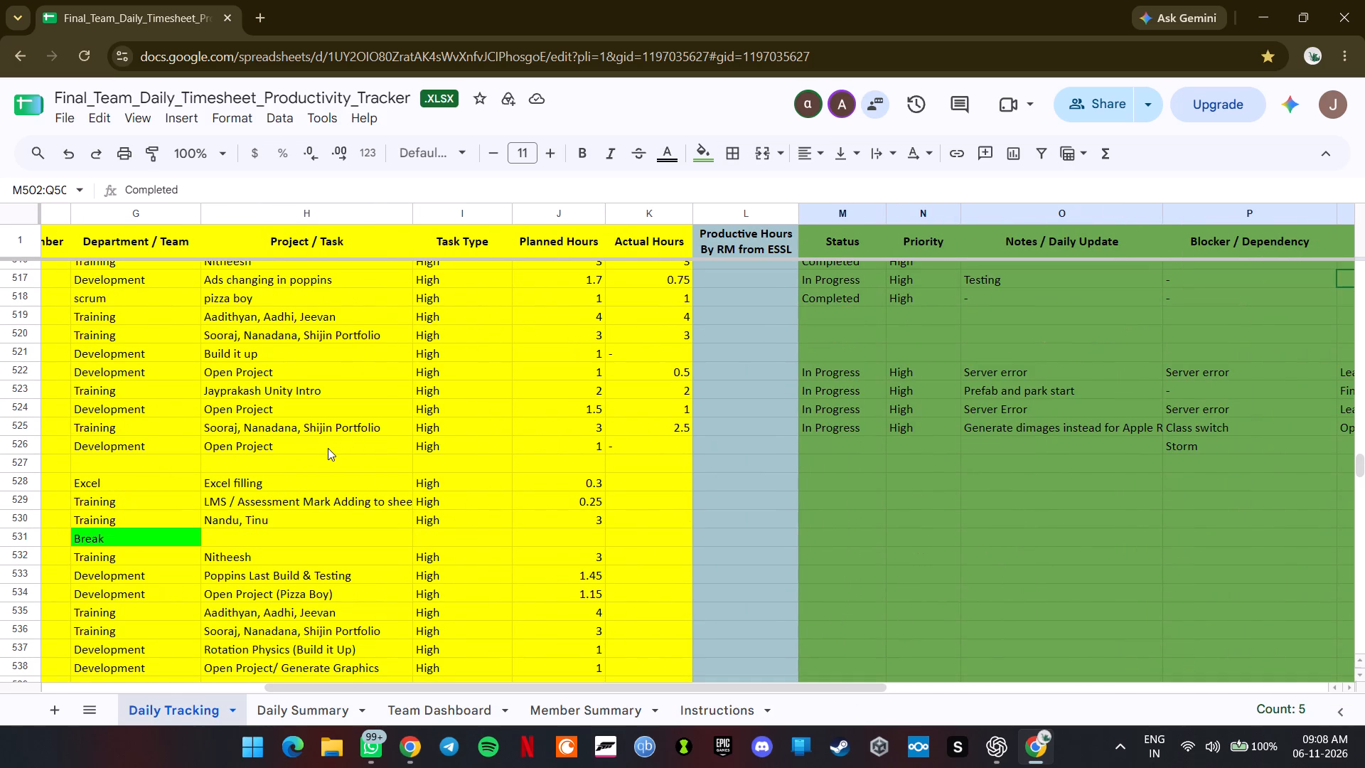
pyautogui.scroll(-1, 527, 530)
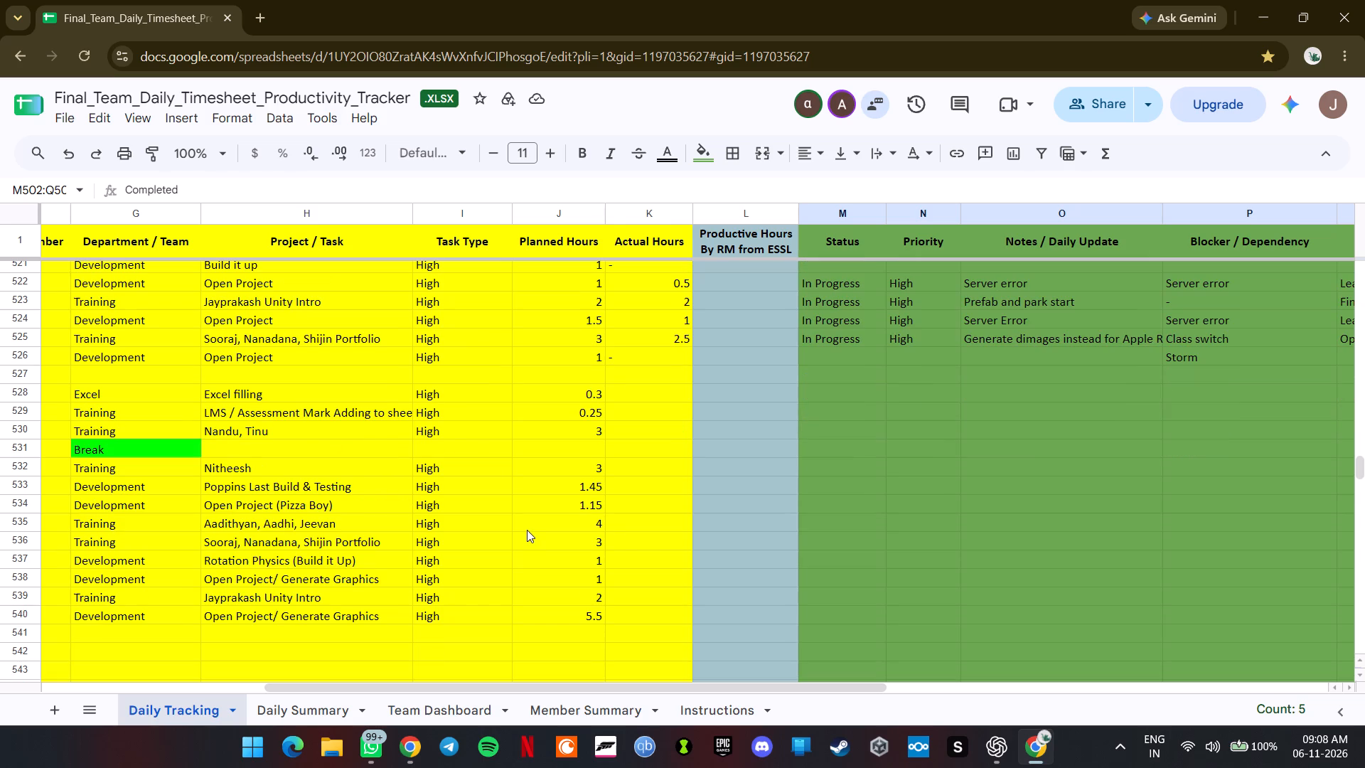
pyautogui.scroll(3, 702, 556)
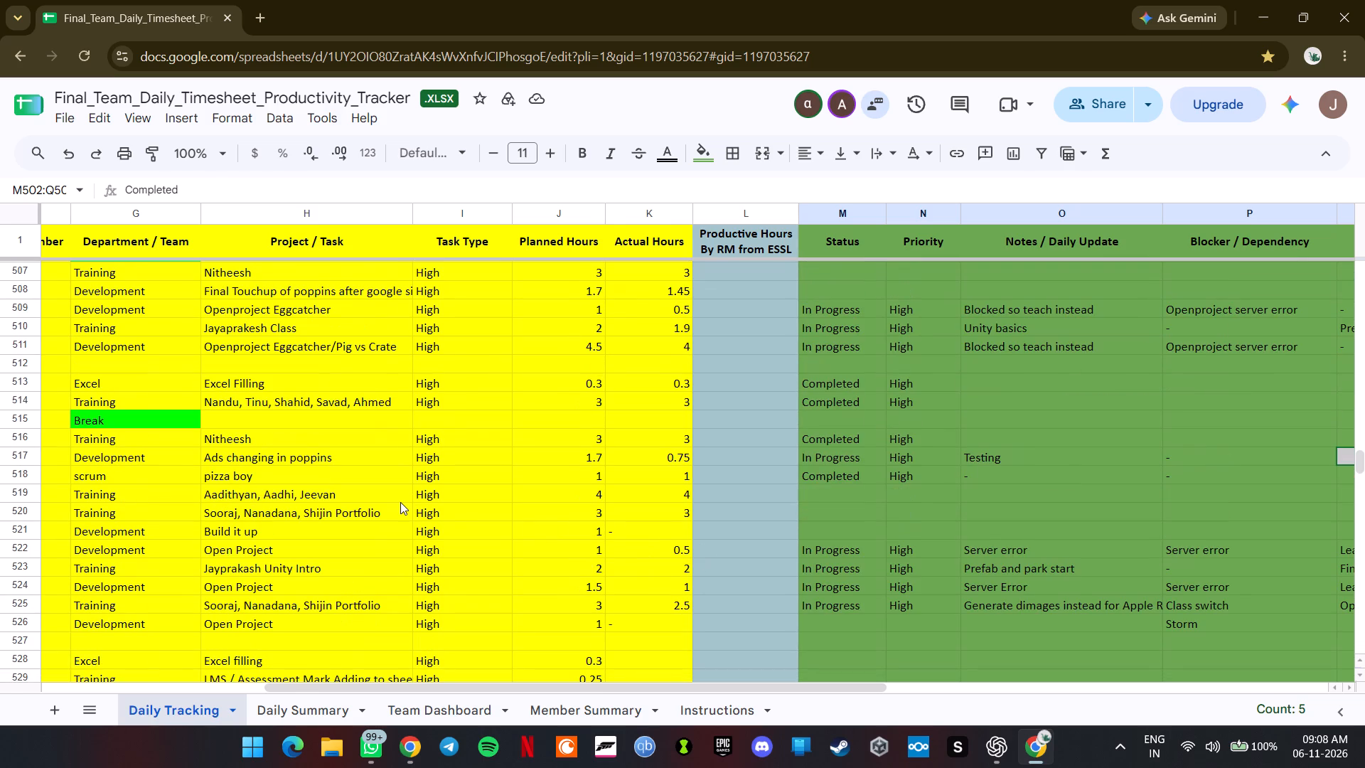
pyautogui.scroll(-1, 487, 517)
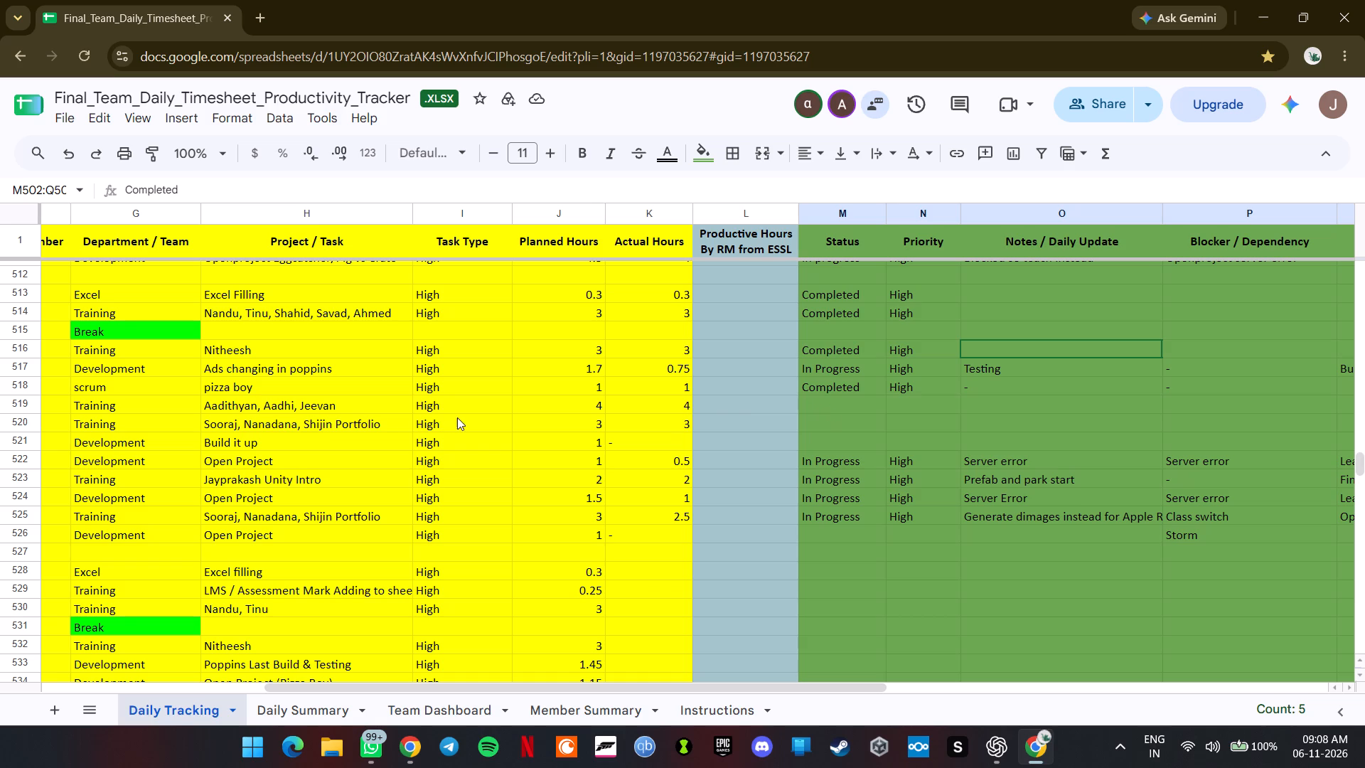
pyautogui.click(815, 406)
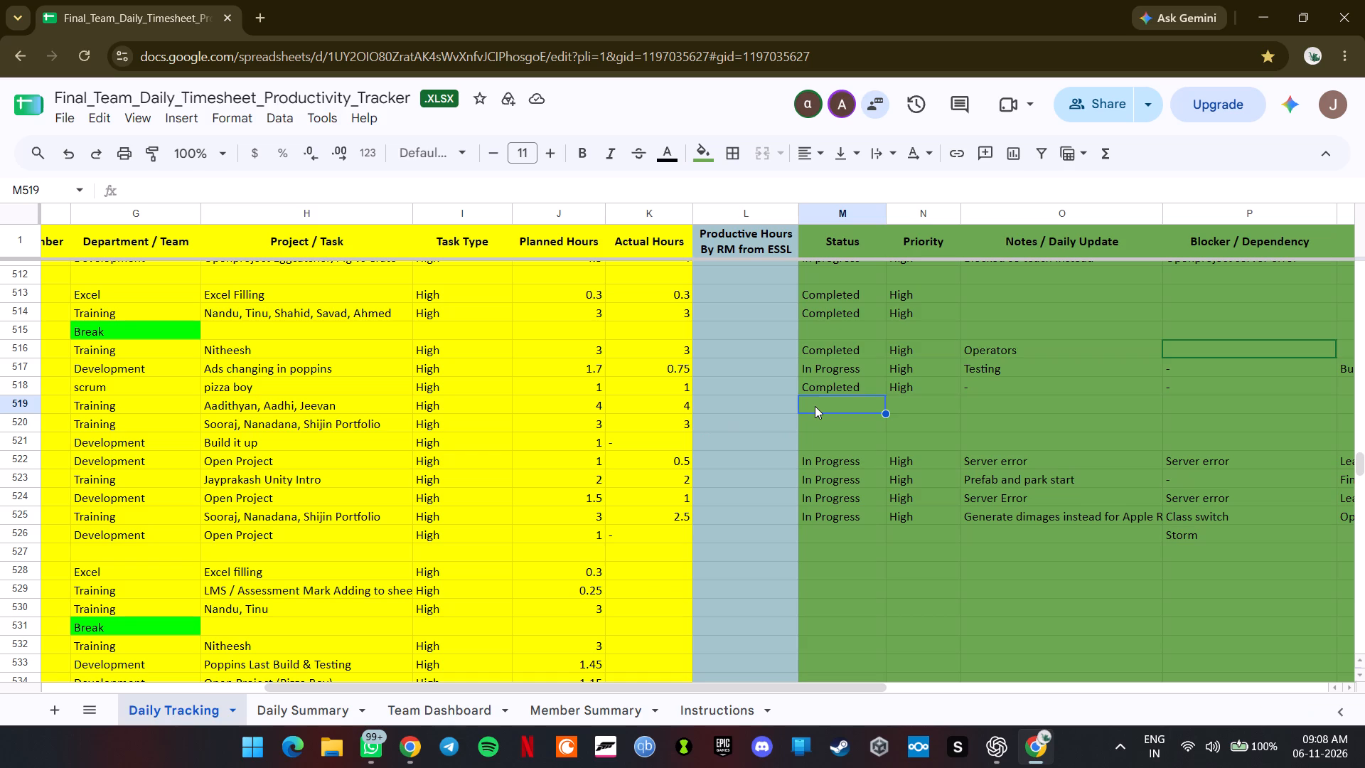
pyautogui.hotkey('ctrl', 'v')
pyautogui.click(818, 424)
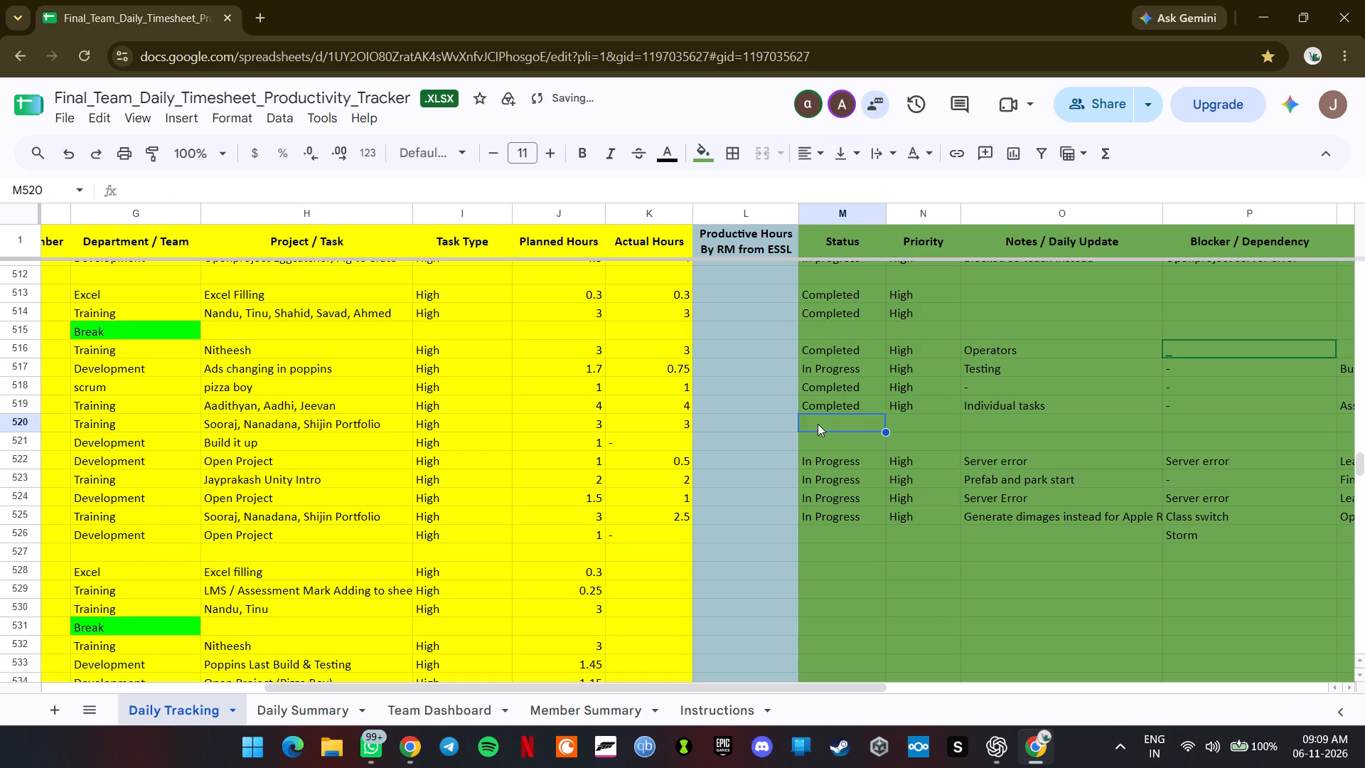
pyautogui.hotkey('ctrl', 'v')
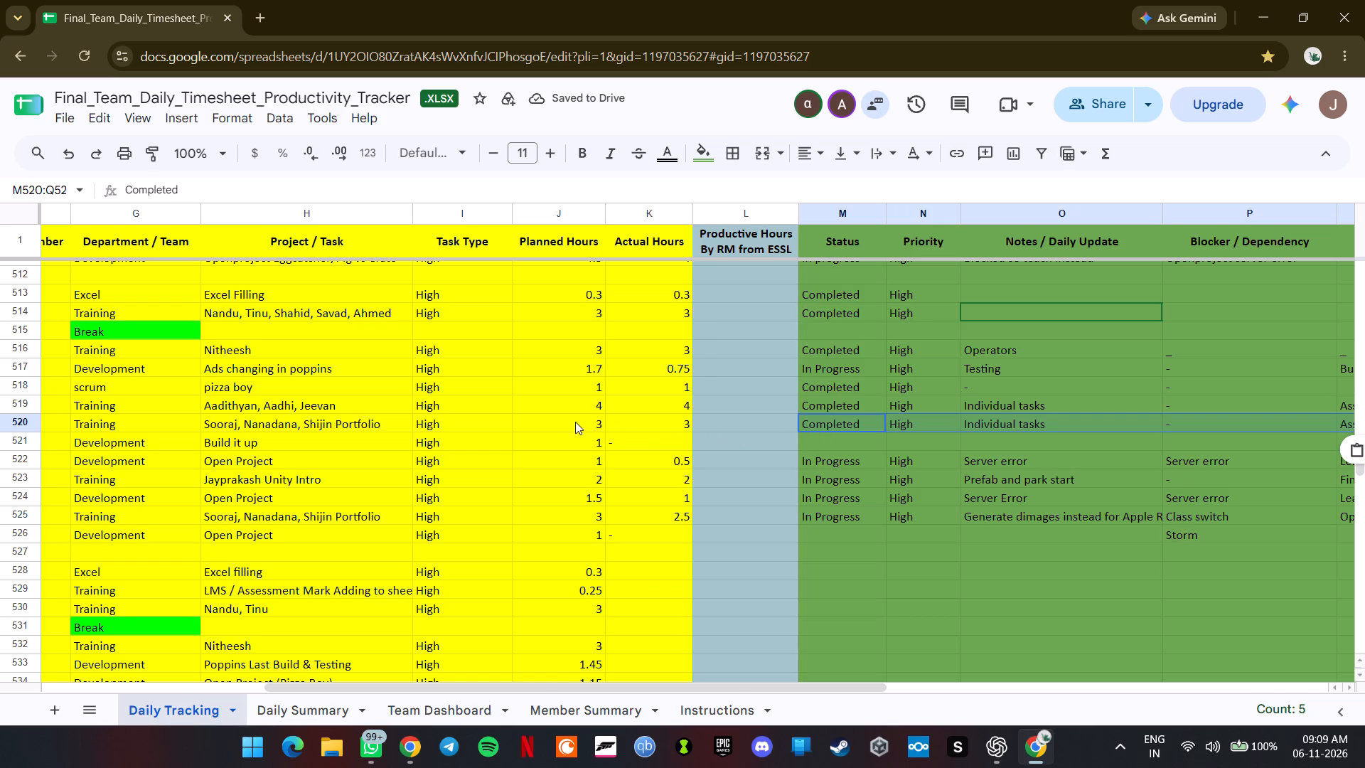
# Copy the In Progress status and High priority from row 522 into row 521.
pyautogui.click(826, 447)
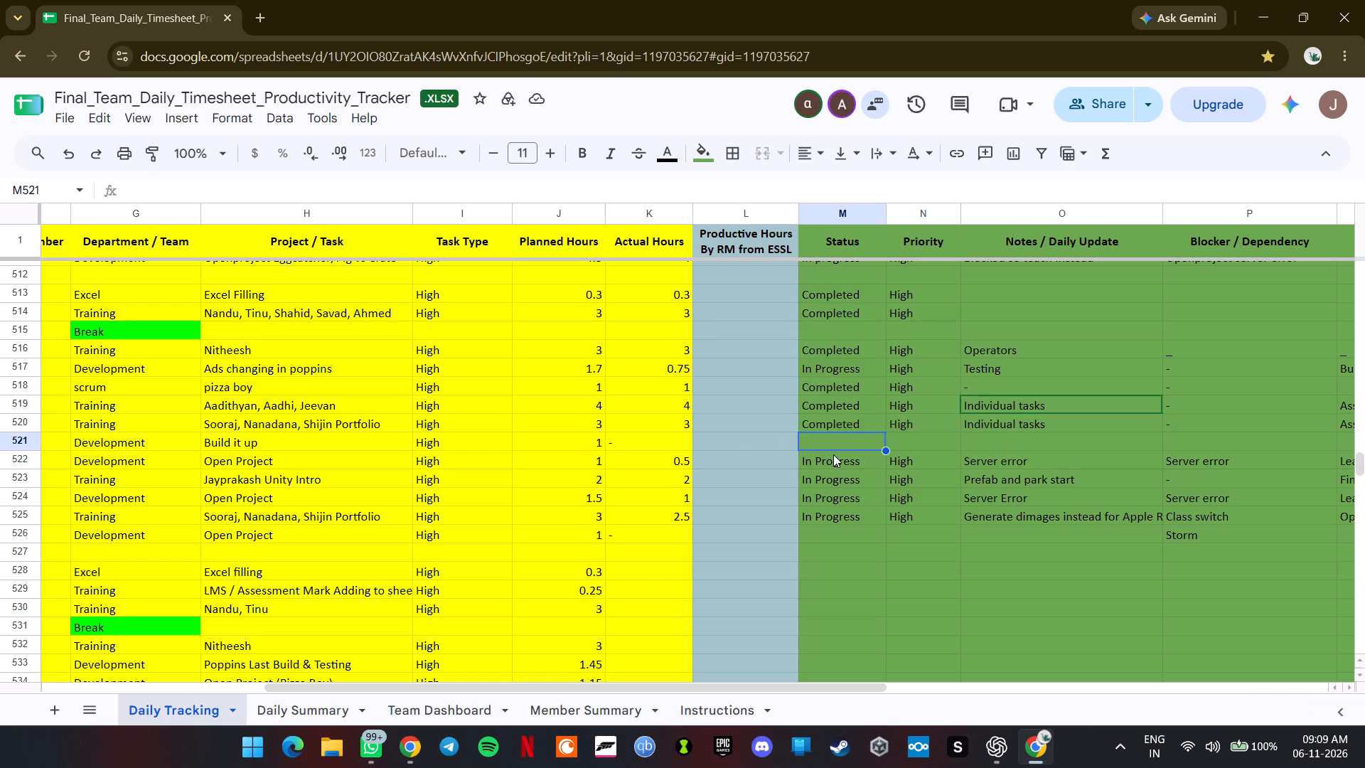
pyautogui.moveTo(833, 454); pyautogui.dragTo(905, 455)
pyautogui.hotkey('ctrl', 'c')
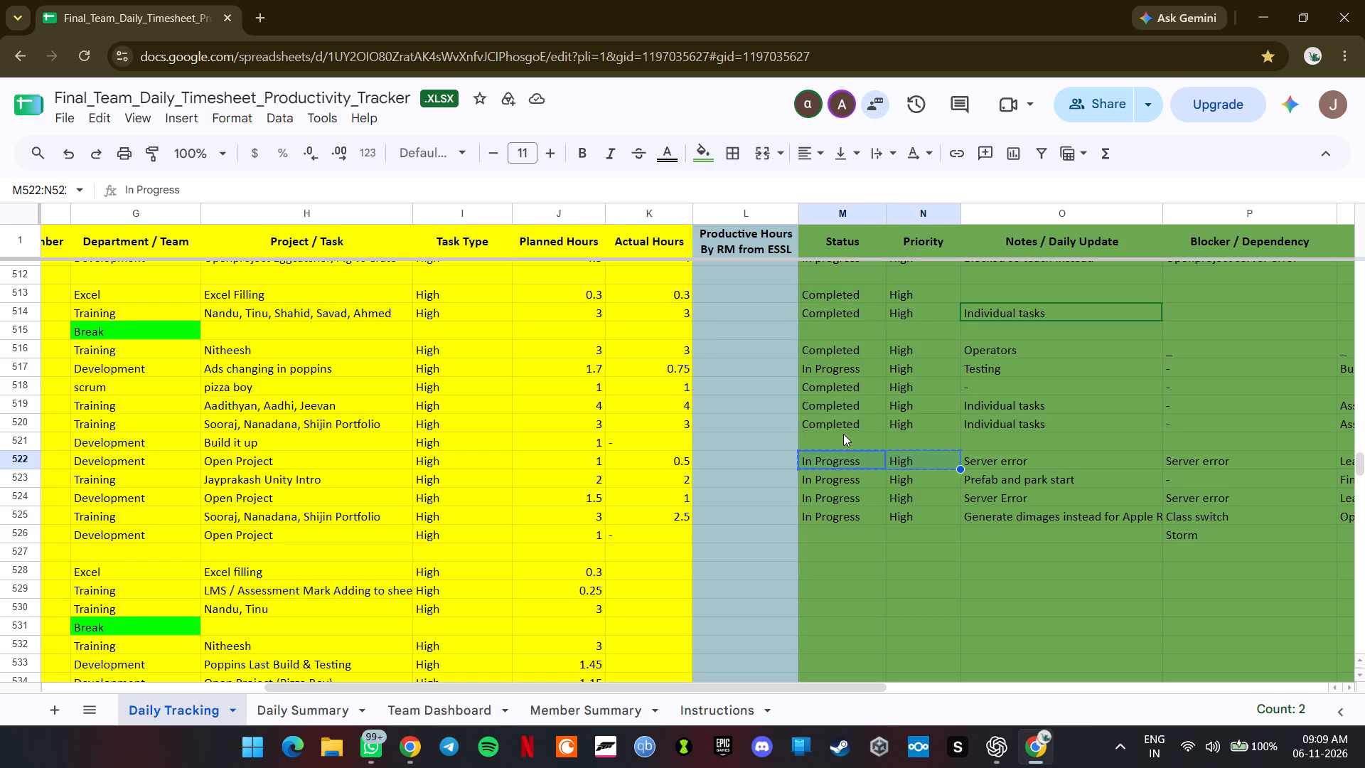
pyautogui.click(843, 434)
pyautogui.hotkey('ctrl', 'v')
pyautogui.keyDown('ctrl'); pyautogui.click(843, 434); pyautogui.keyUp('ctrl')
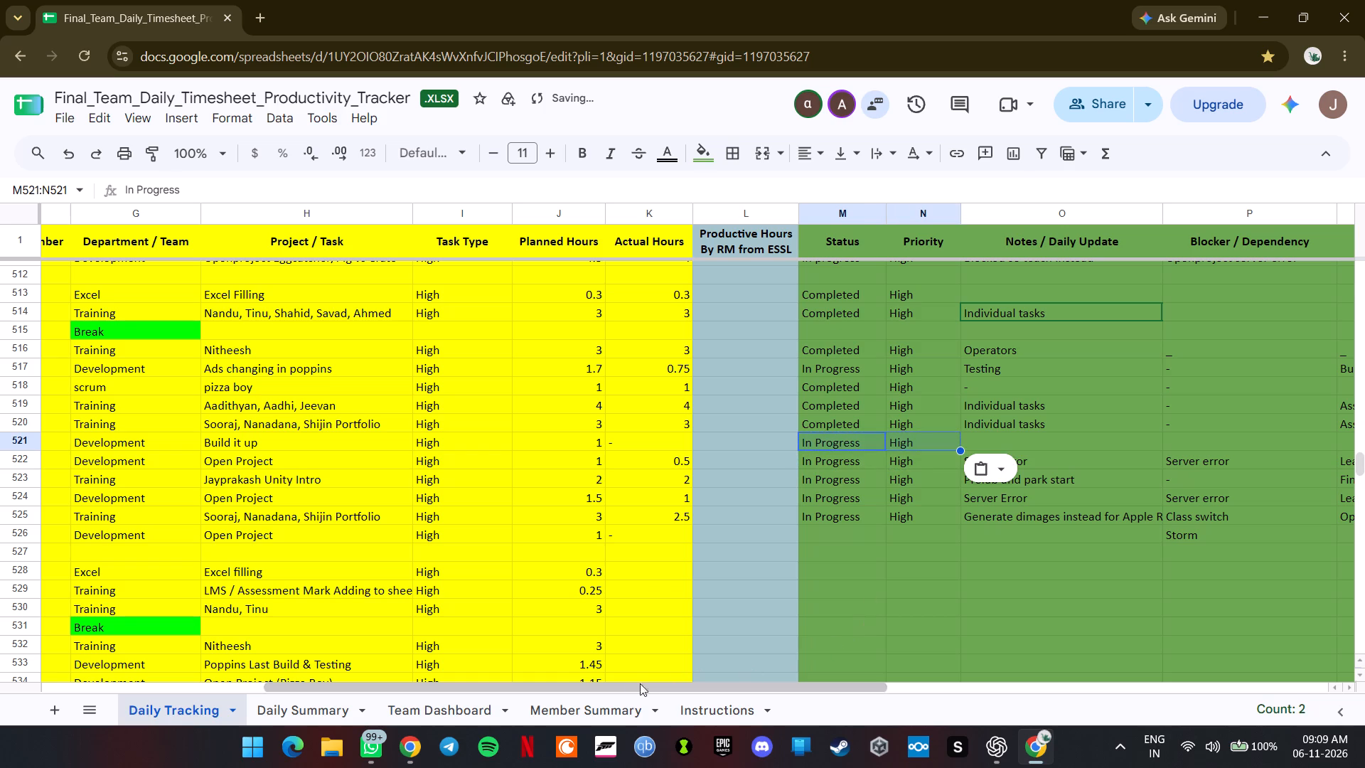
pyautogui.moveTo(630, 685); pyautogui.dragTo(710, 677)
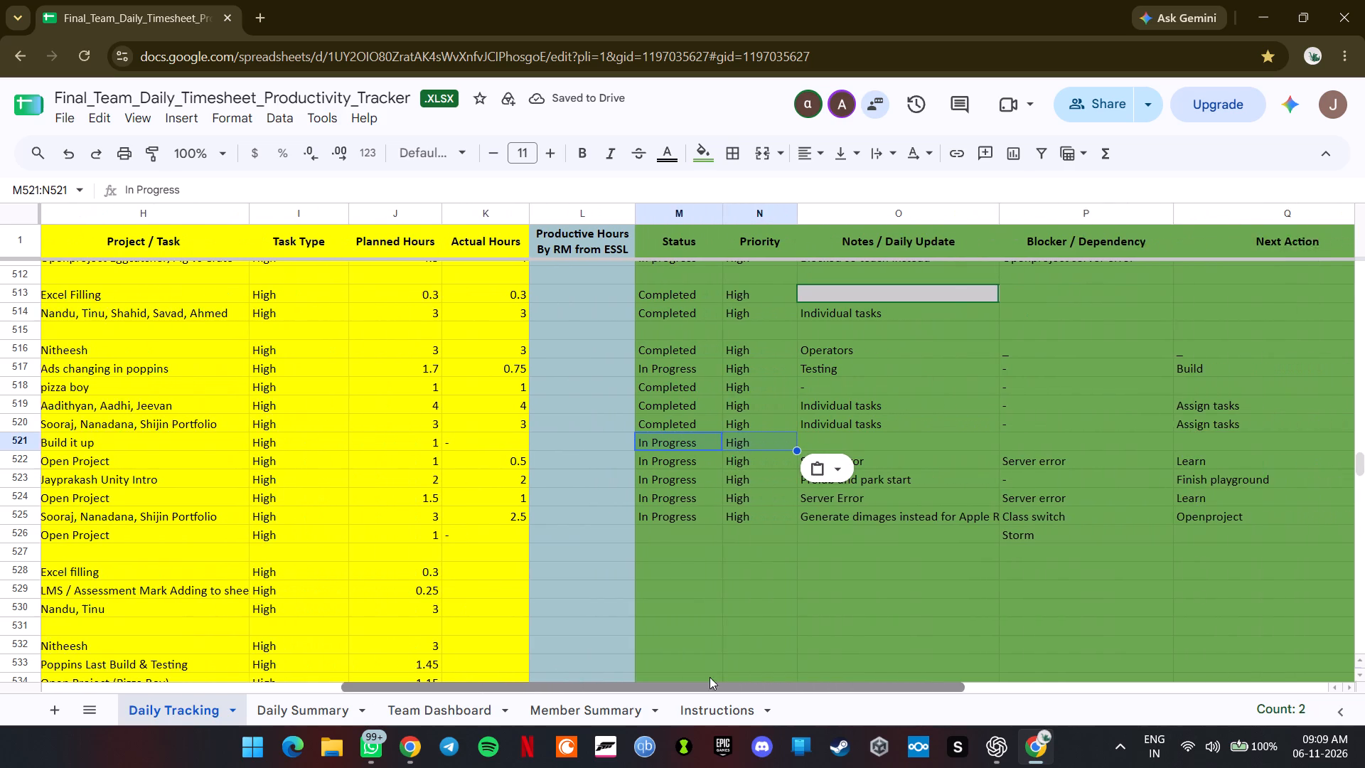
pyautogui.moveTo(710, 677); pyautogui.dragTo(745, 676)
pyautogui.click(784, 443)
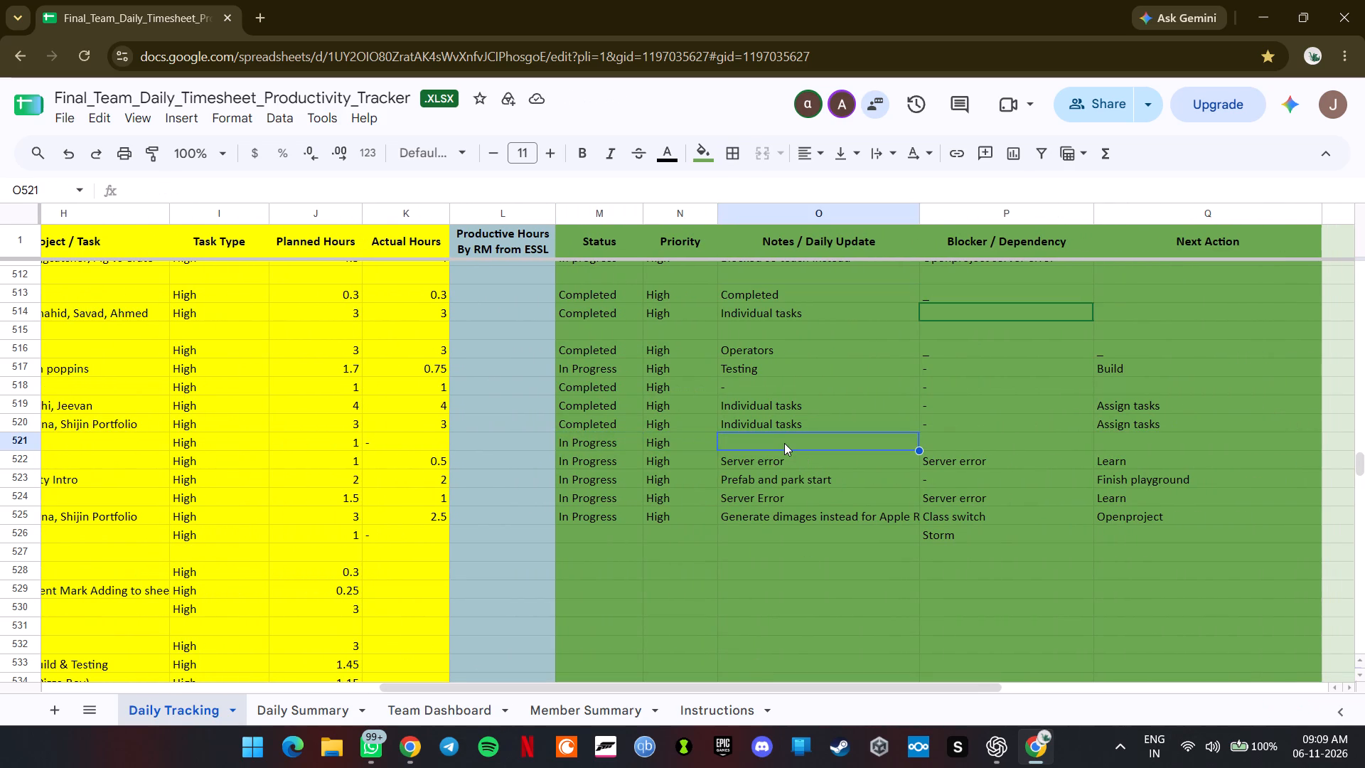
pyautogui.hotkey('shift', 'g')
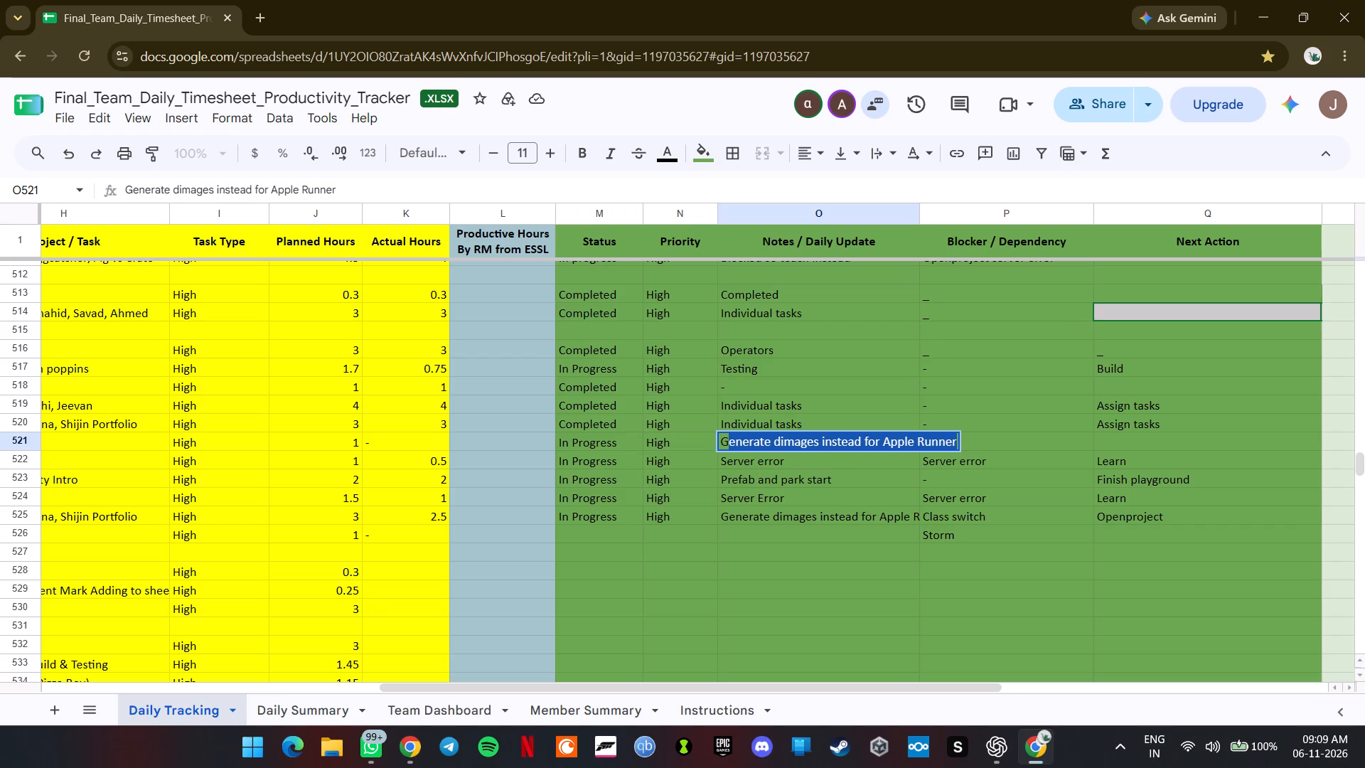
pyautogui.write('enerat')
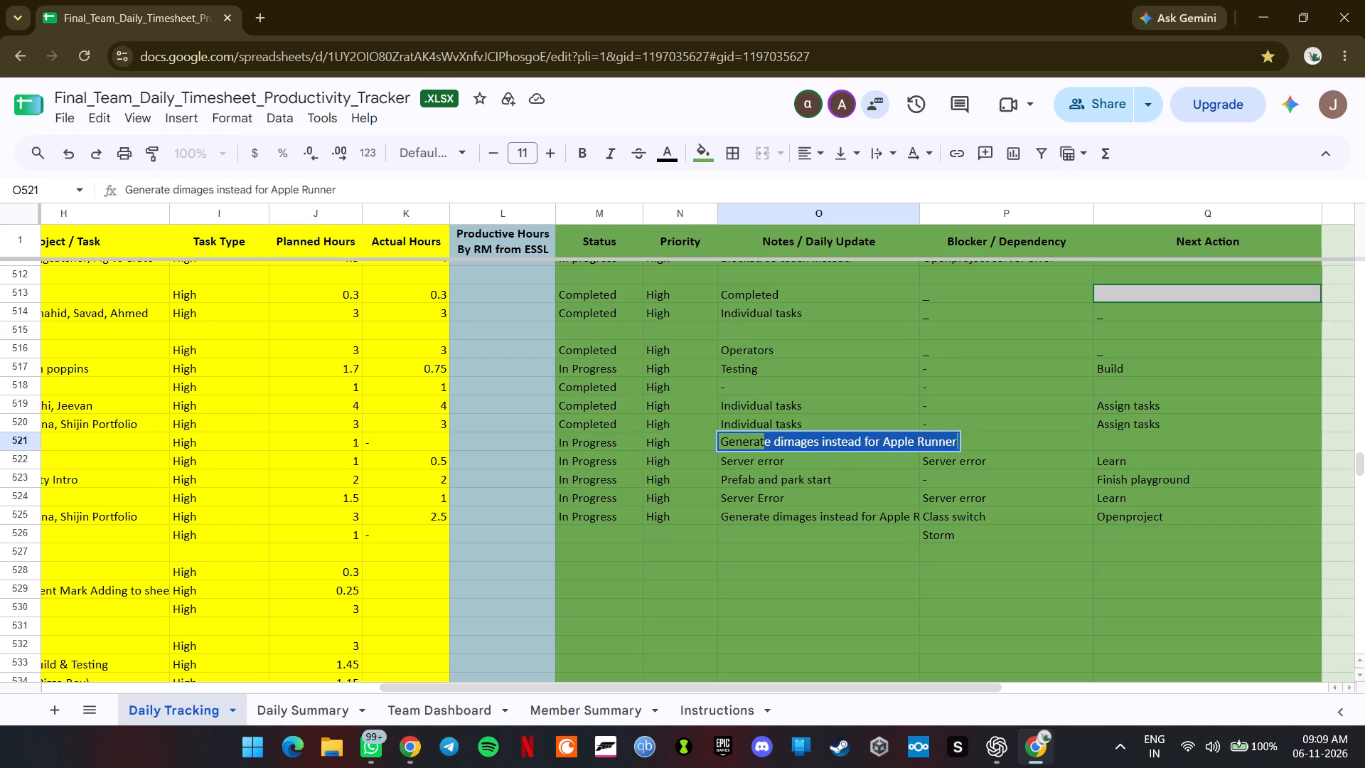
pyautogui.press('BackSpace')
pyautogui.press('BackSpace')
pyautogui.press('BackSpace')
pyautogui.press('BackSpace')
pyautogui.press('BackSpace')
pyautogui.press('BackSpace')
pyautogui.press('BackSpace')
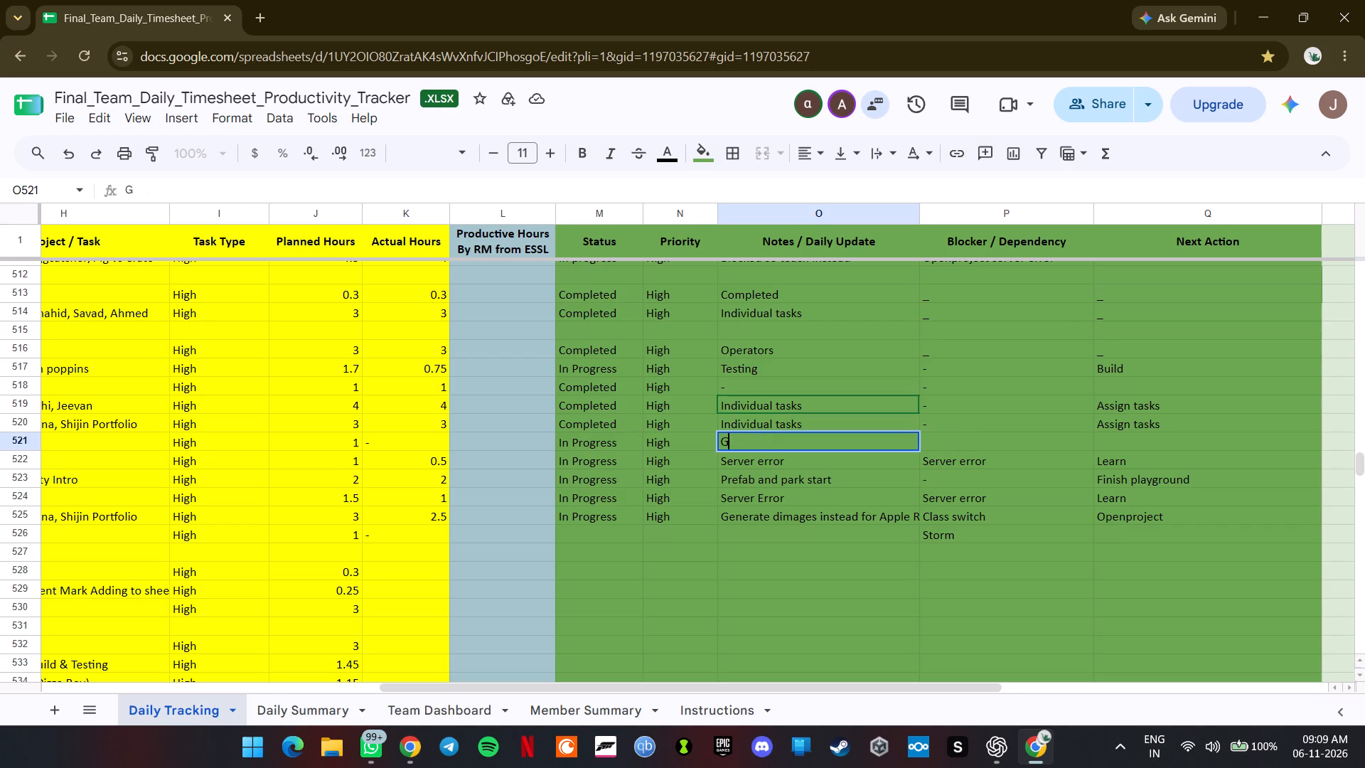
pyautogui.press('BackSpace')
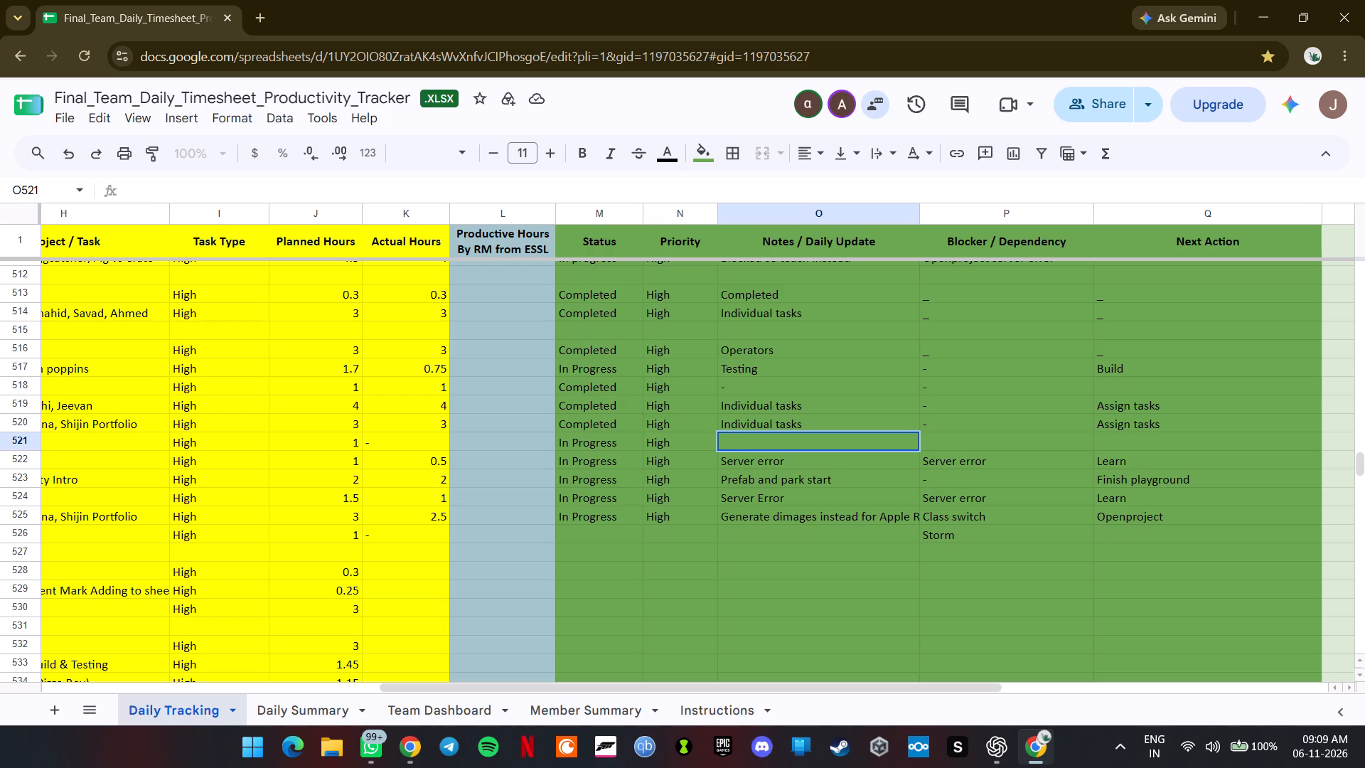
# Enter "block Swaping" in the Notes / Daily Update cell of row 521.
pyautogui.press('b')
pyautogui.write('lock')
pyautogui.press('space')
pyautogui.hotkey('shift', 's')
pyautogui.write('waping')
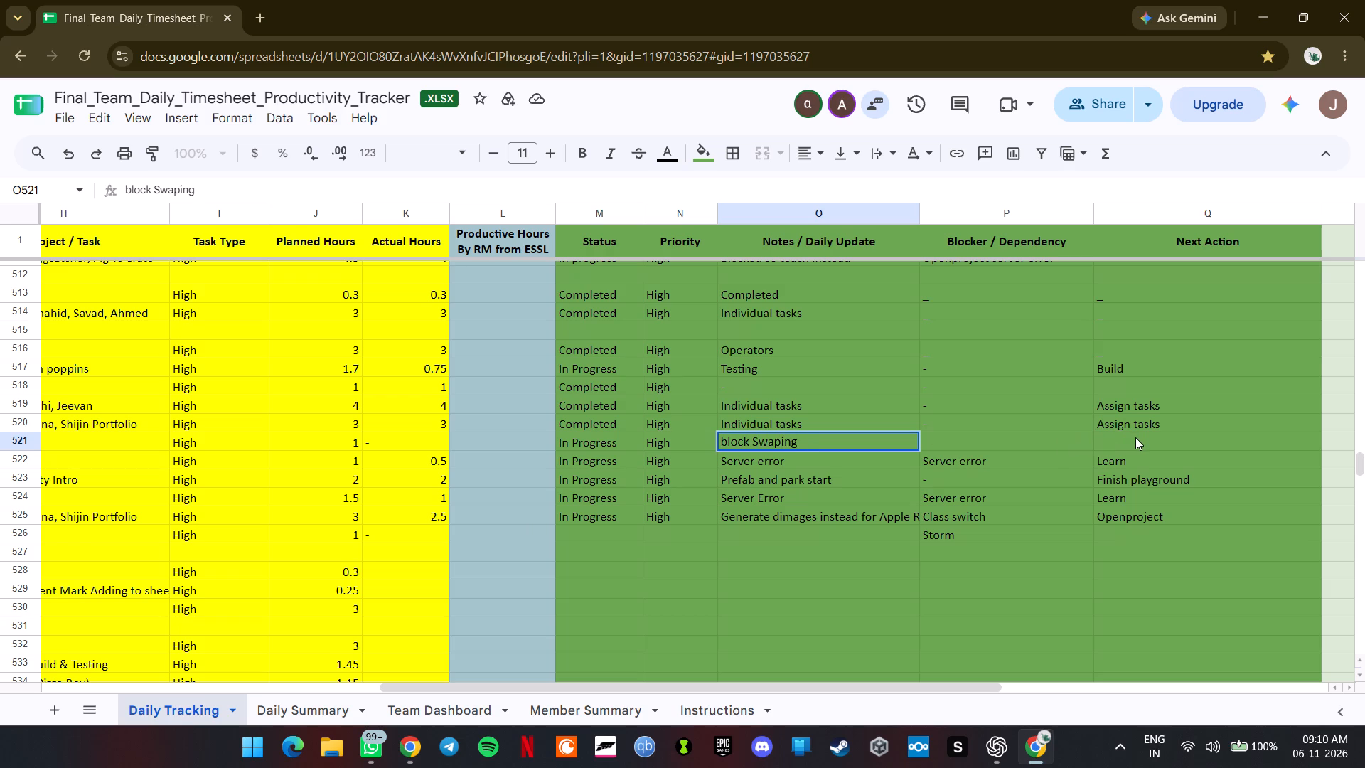
pyautogui.scroll(-2, 494, 582)
pyautogui.scroll(1, 983, 469)
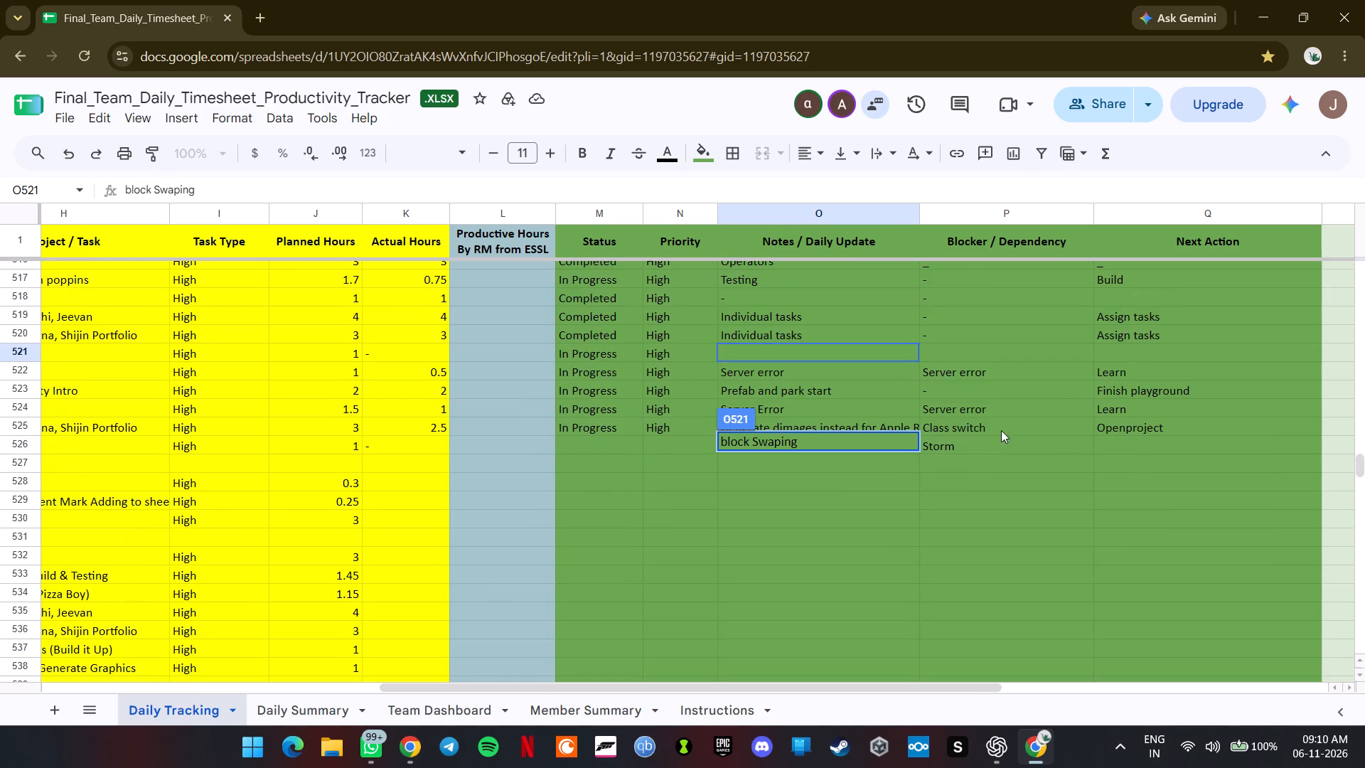
pyautogui.click(1140, 344)
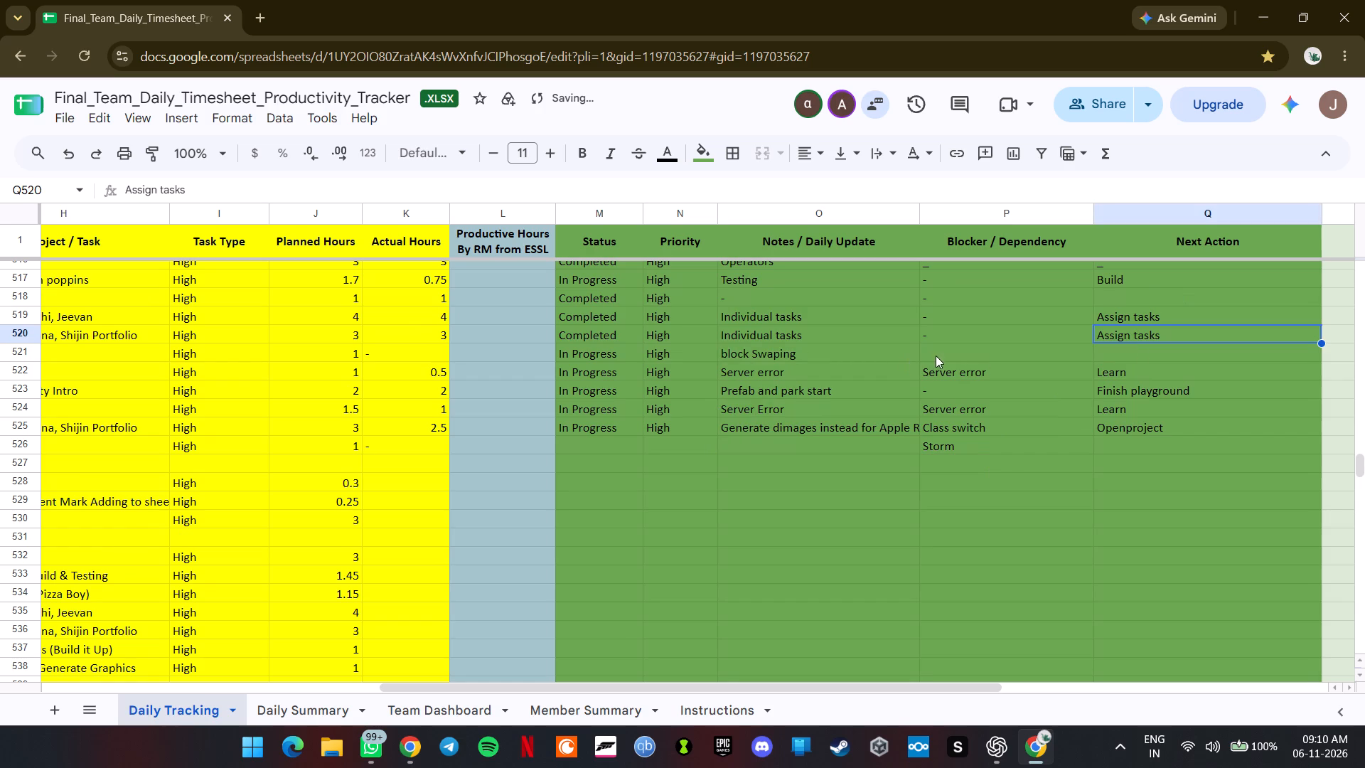
# Capitalize the first letter of row 521's Notes / Daily Update entry so it reads "Block Swaping".
pyautogui.click(948, 356)
pyautogui.scroll(1, 995, 412)
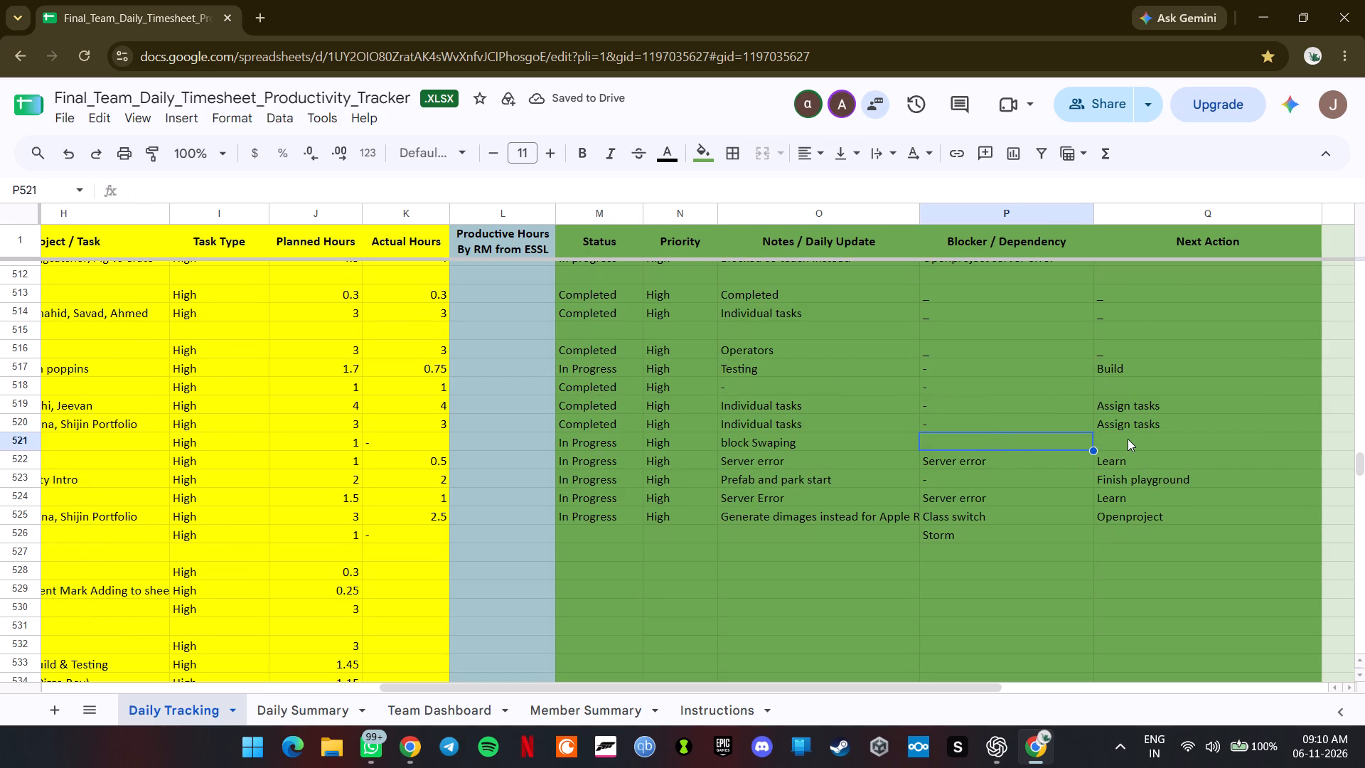
pyautogui.click(1128, 439)
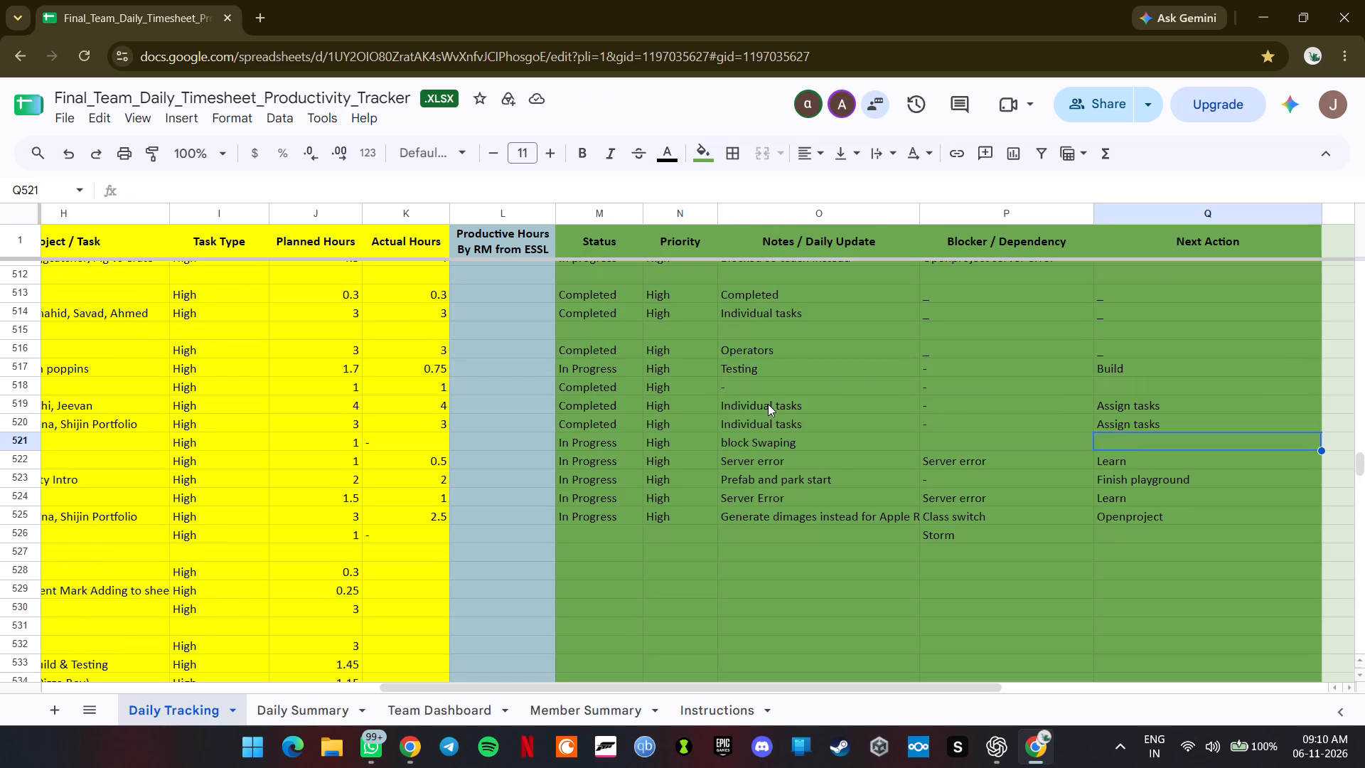
pyautogui.doubleClick(725, 440)
pyautogui.click(725, 440)
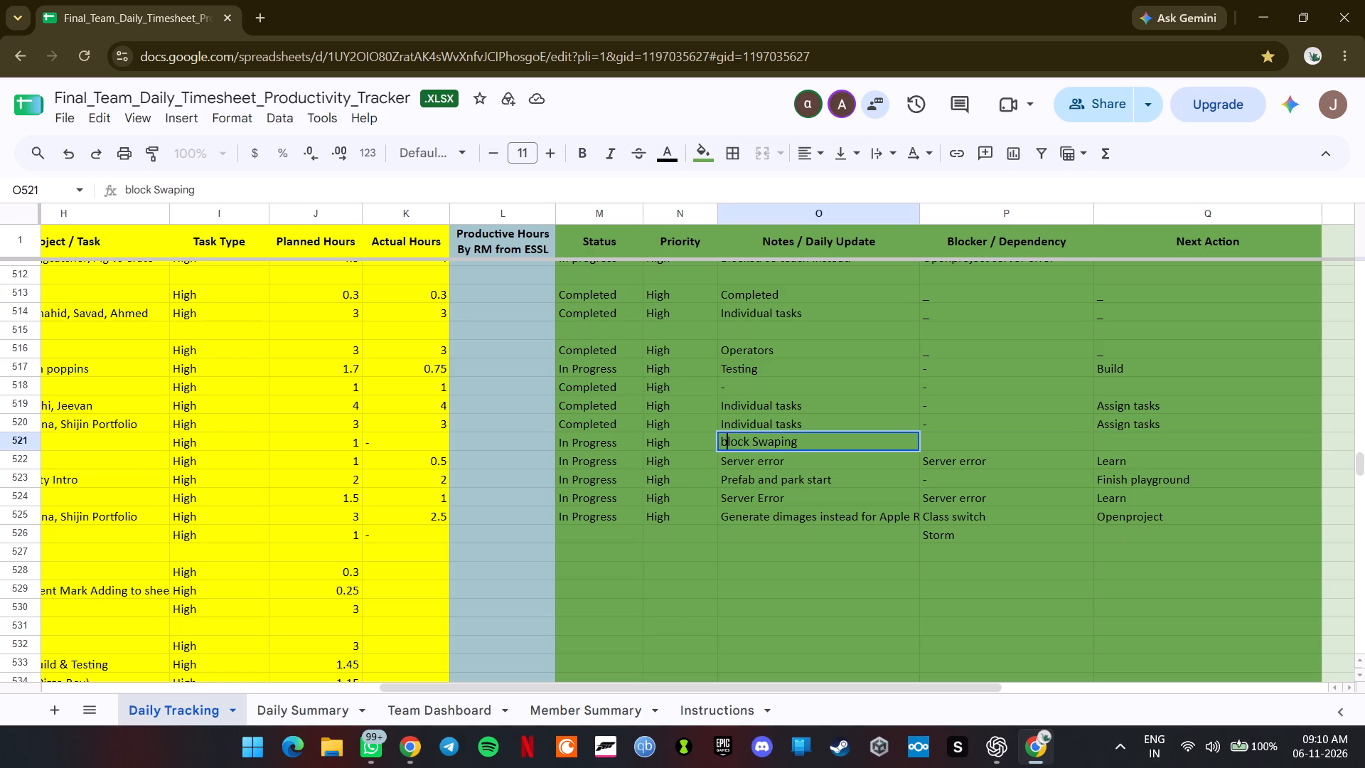
pyautogui.press('BackSpace')
pyautogui.hotkey('shift', 'b')
pyautogui.click(1113, 442)
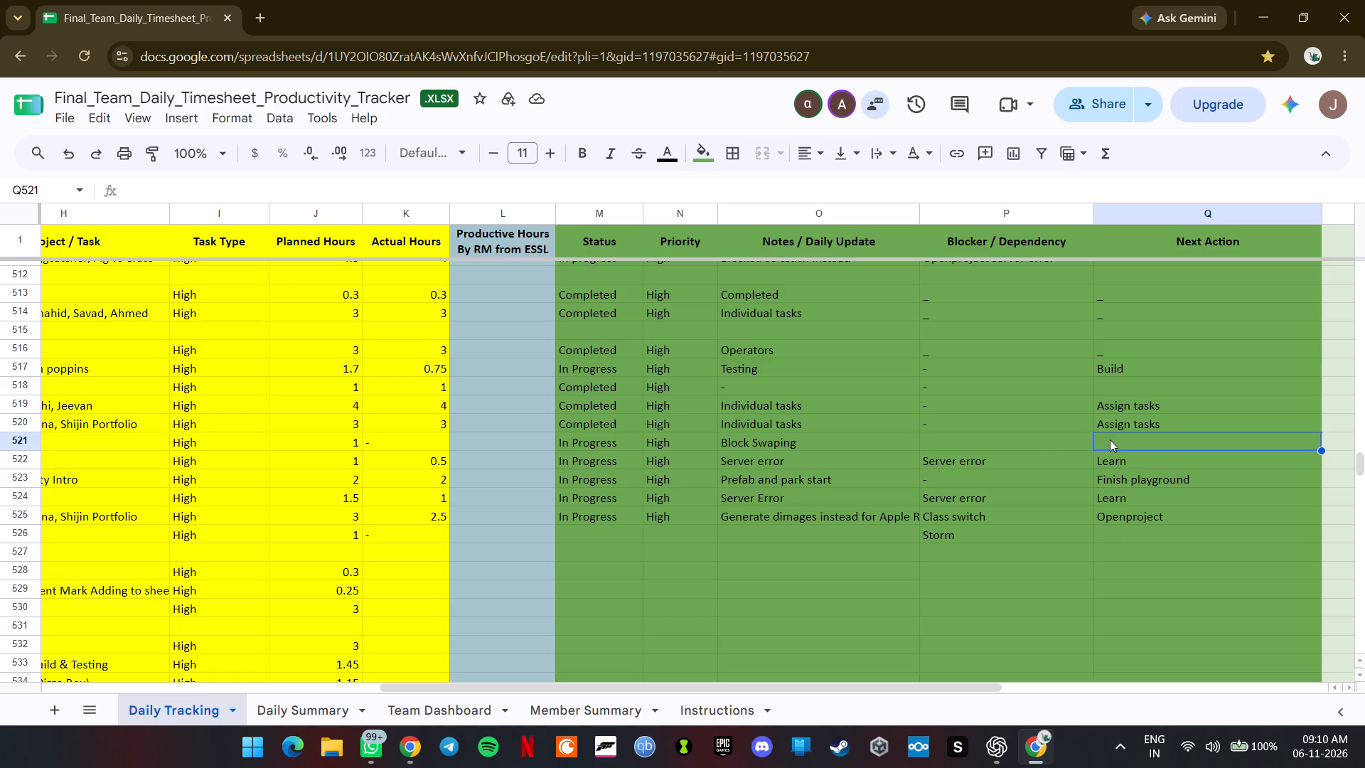
# Copy the Project / Task entry "Rotation Physics (Build it Up)" from row 537 into the Next Action cell of row 521.
pyautogui.scroll(-2, 841, 545)
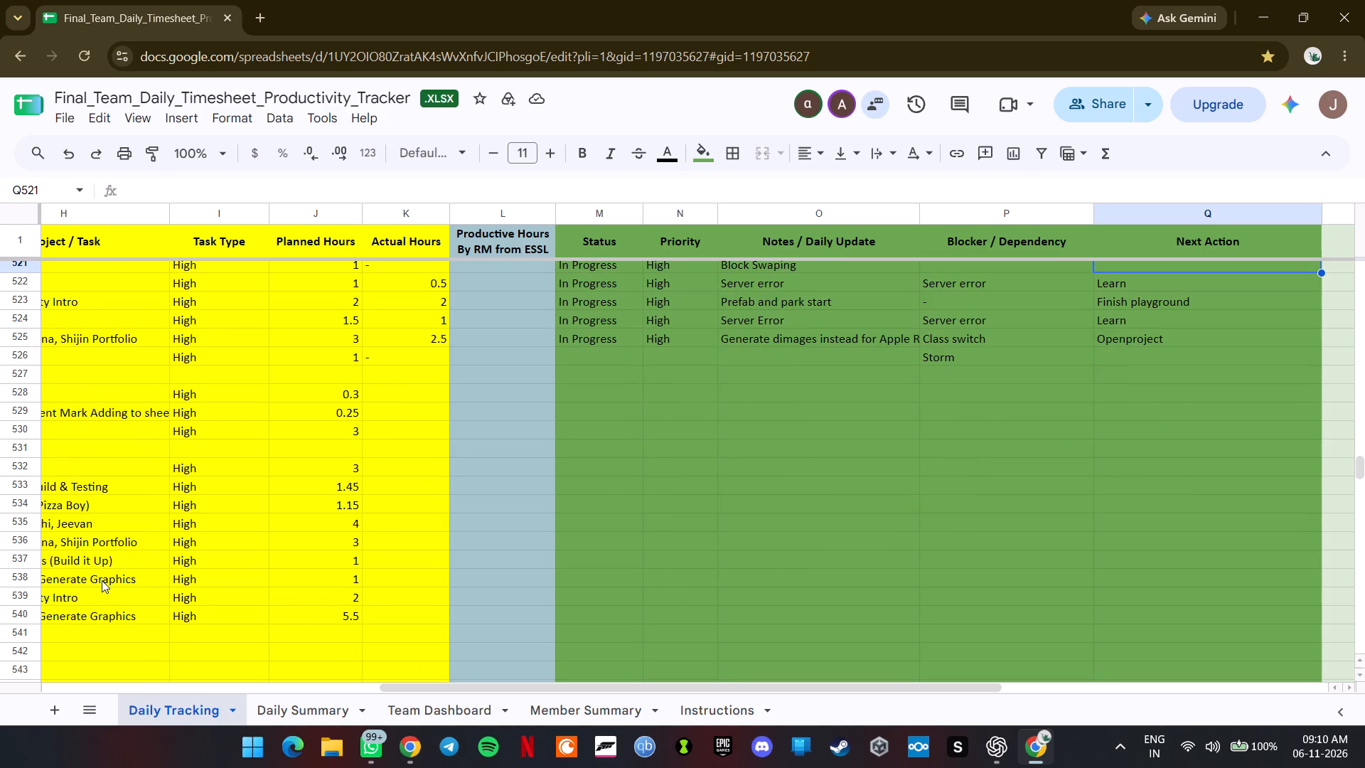
pyautogui.click(71, 565)
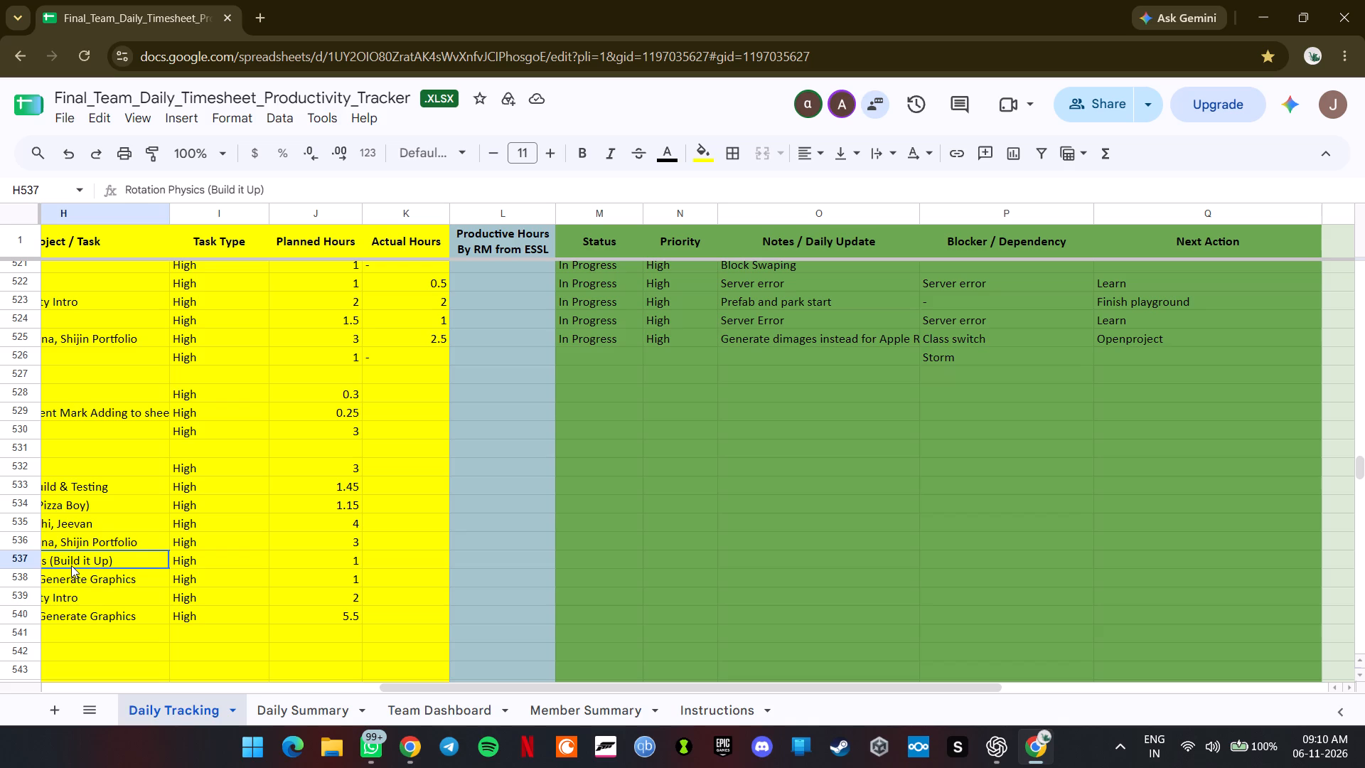
pyautogui.hotkey('ctrl', 'c')
pyautogui.scroll(1, 1119, 431)
pyautogui.click(1117, 359)
pyautogui.hotkey('ctrl', 'v')
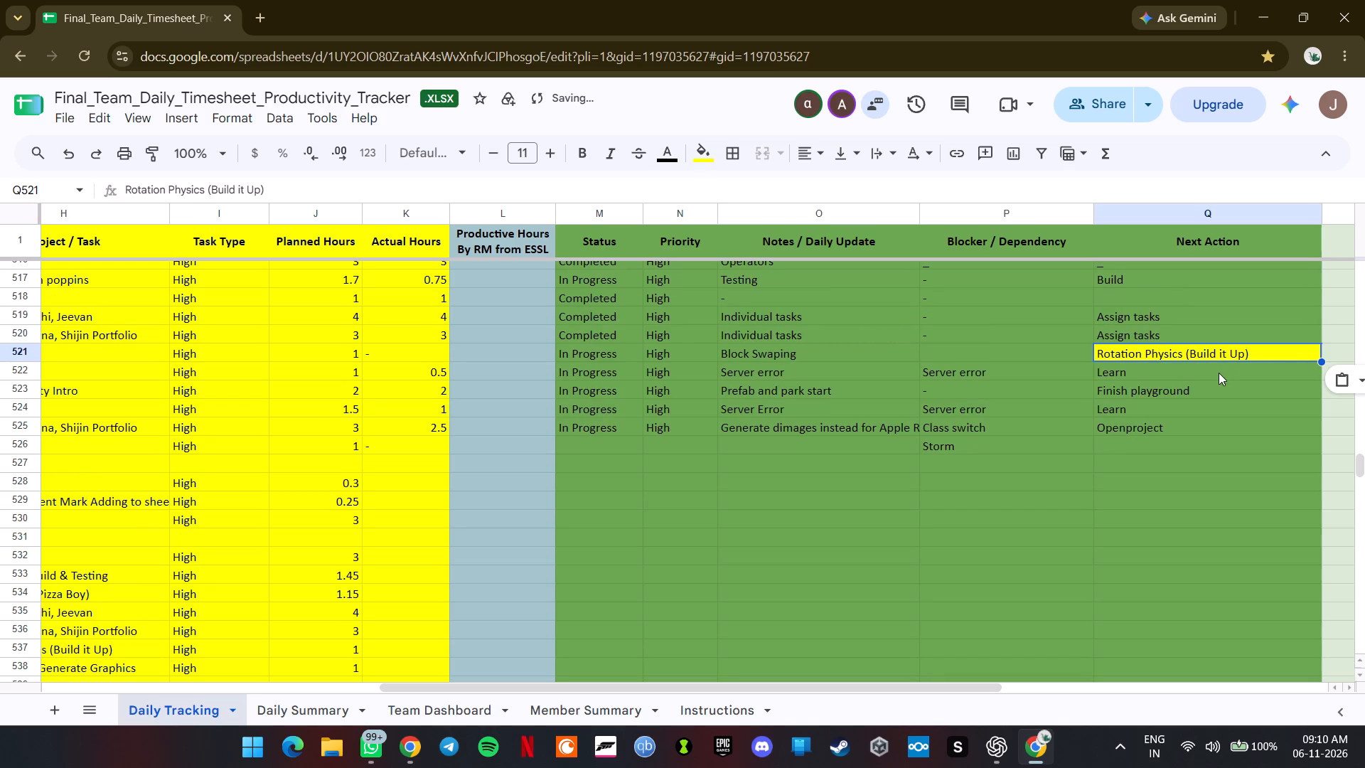
# Reduce row 521's Next Action to "Rotation Physics" with the column's green fill, using cell Q527 as a temporary copy and clearing it.
pyautogui.doubleClick(1140, 351)
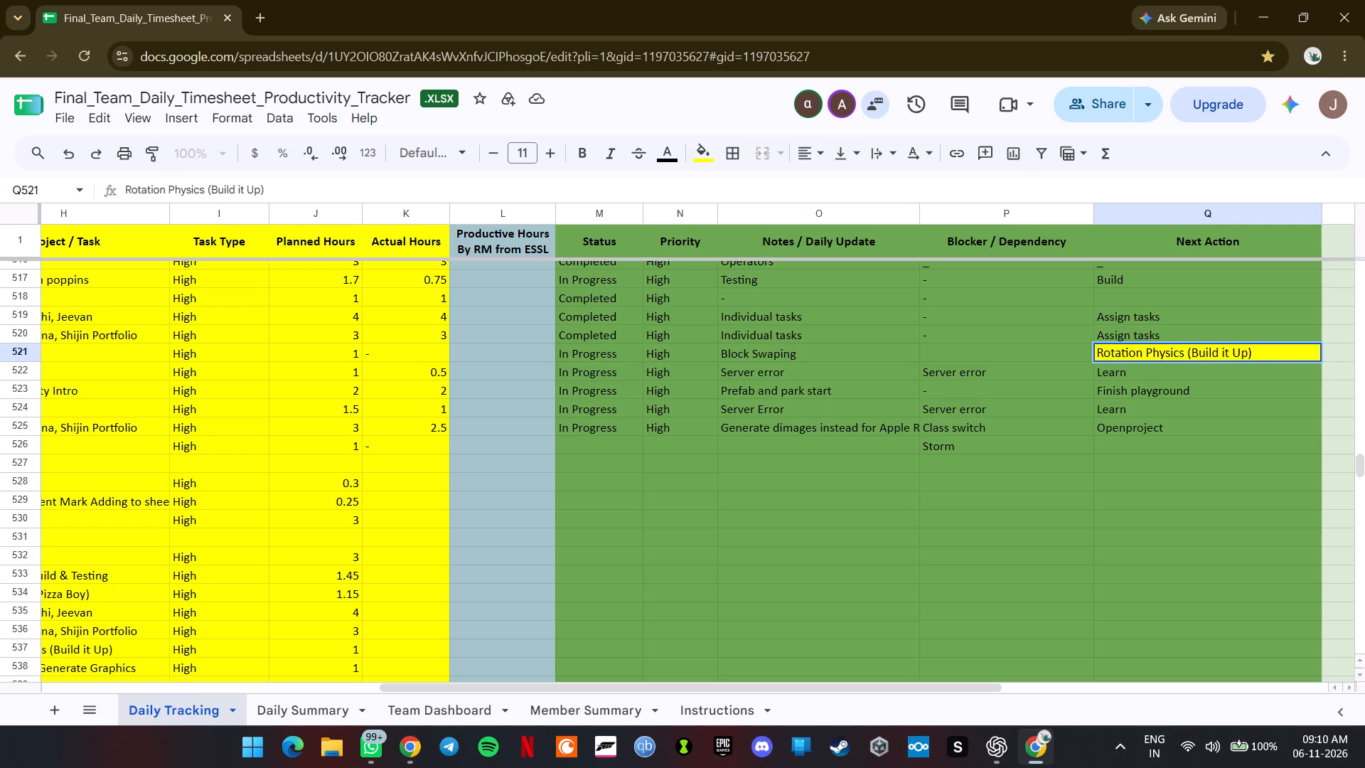
pyautogui.moveTo(1184, 357); pyautogui.dragTo(1088, 361)
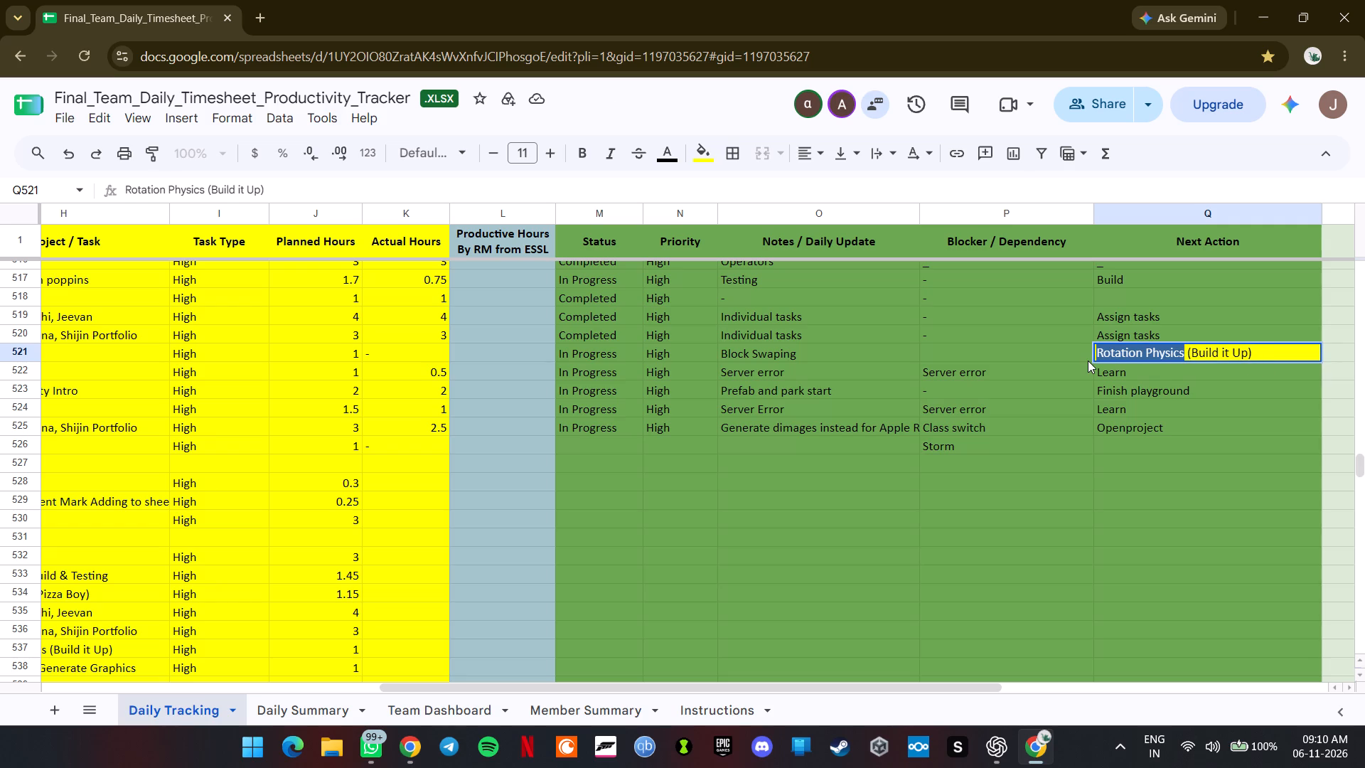
pyautogui.hotkey('ctrl', 'c')
pyautogui.click(1135, 461)
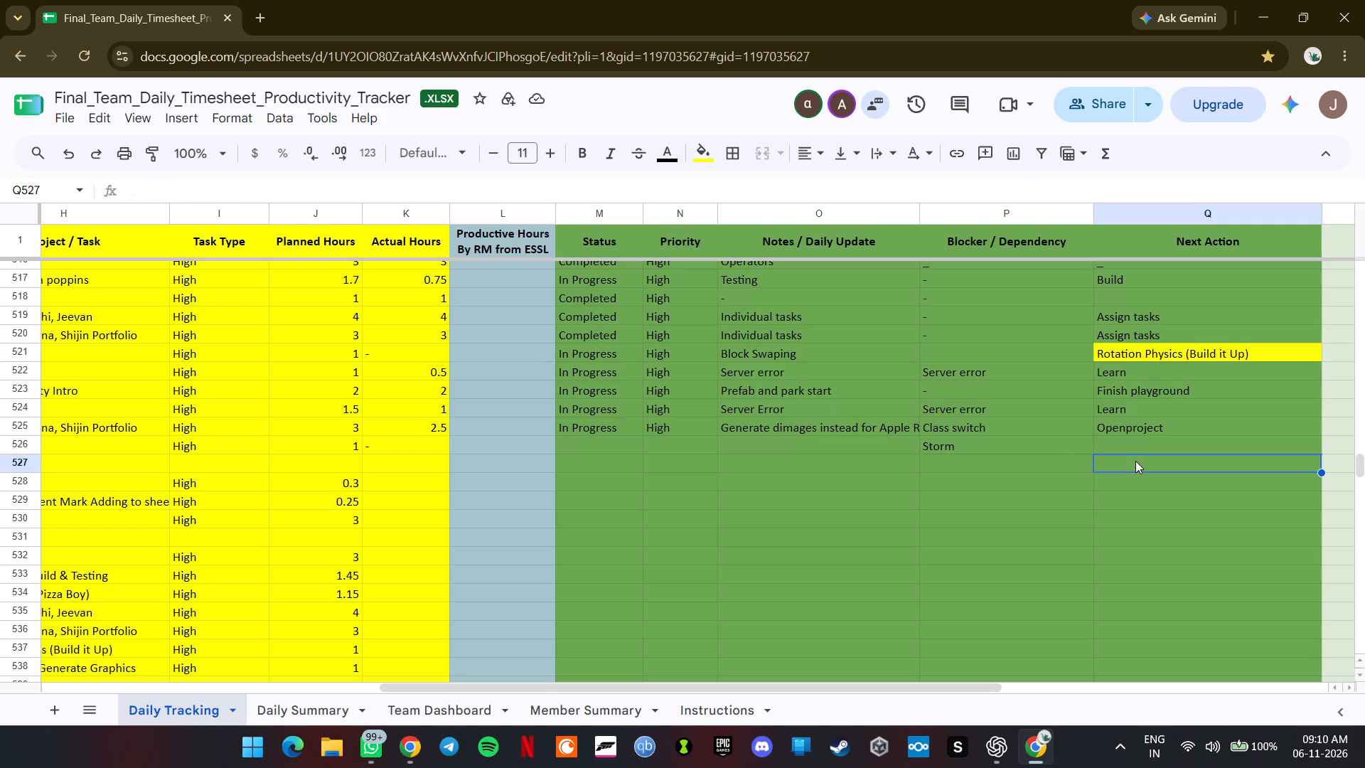
pyautogui.hotkey('ctrl', 'v')
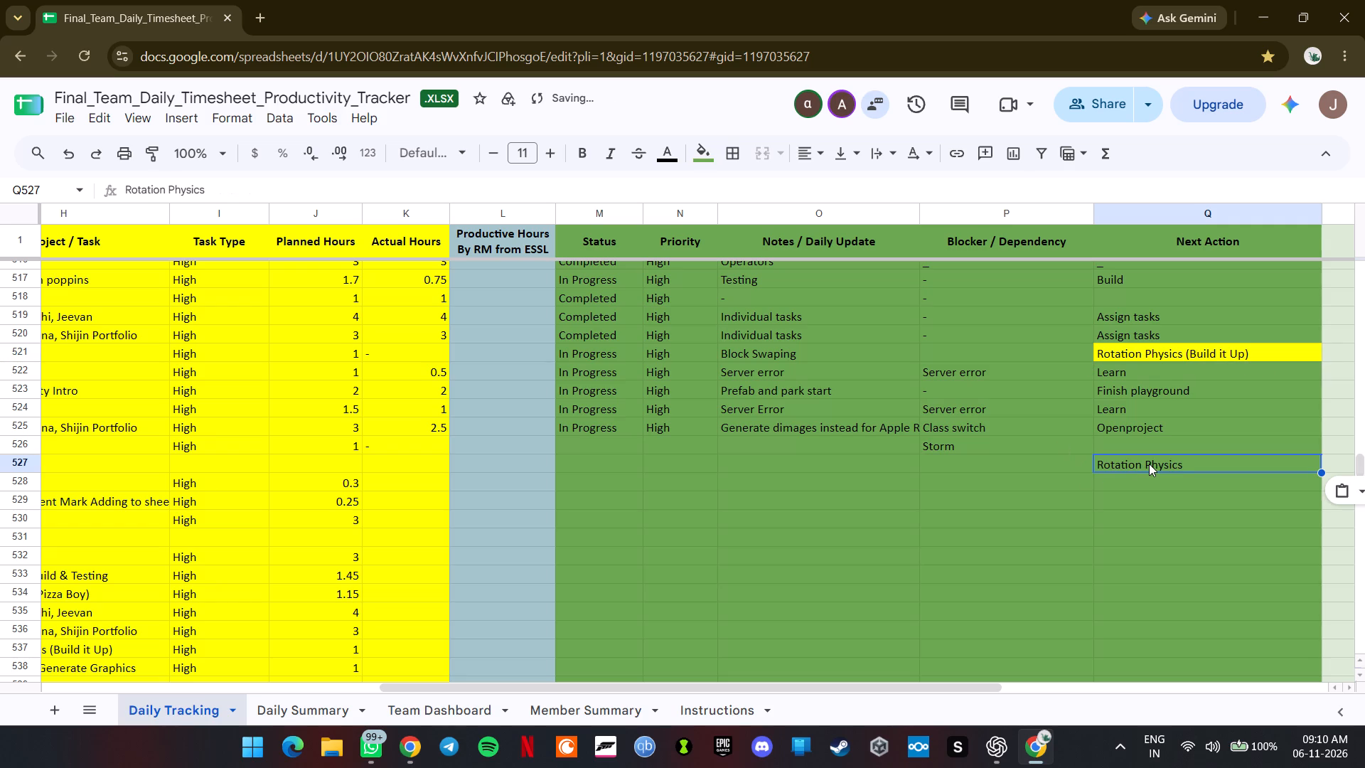
pyautogui.hotkey('ctrl', 'c')
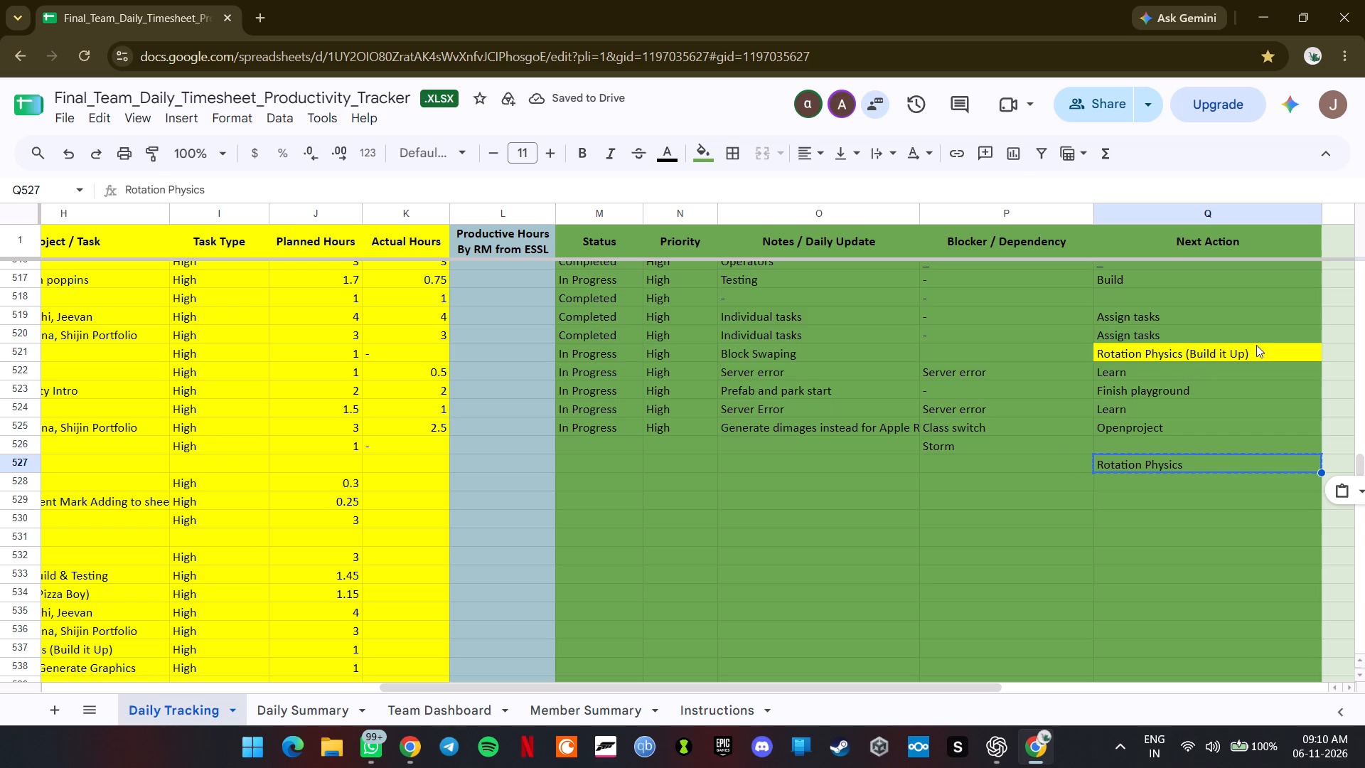
pyautogui.click(1256, 345)
pyautogui.hotkey('ctrl', 'v')
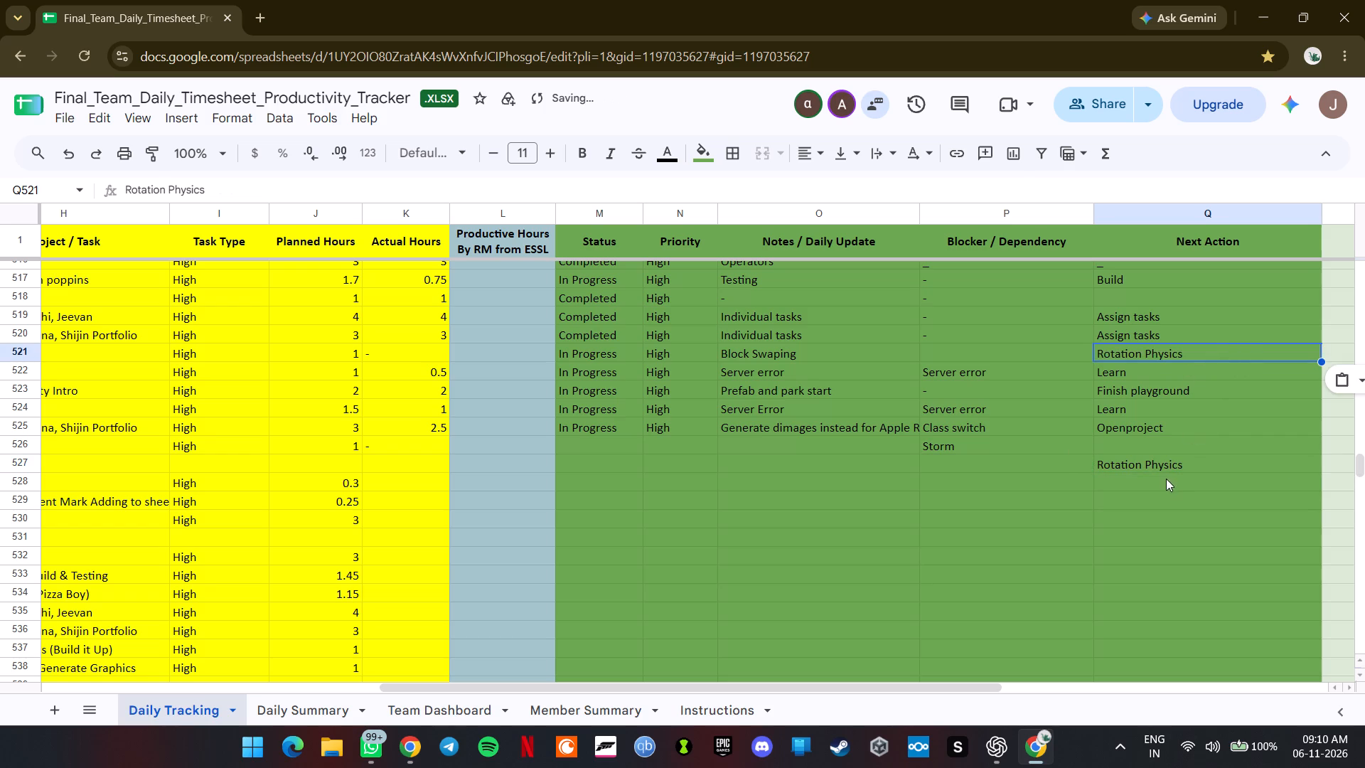
pyautogui.click(1166, 455)
pyautogui.click(1167, 471)
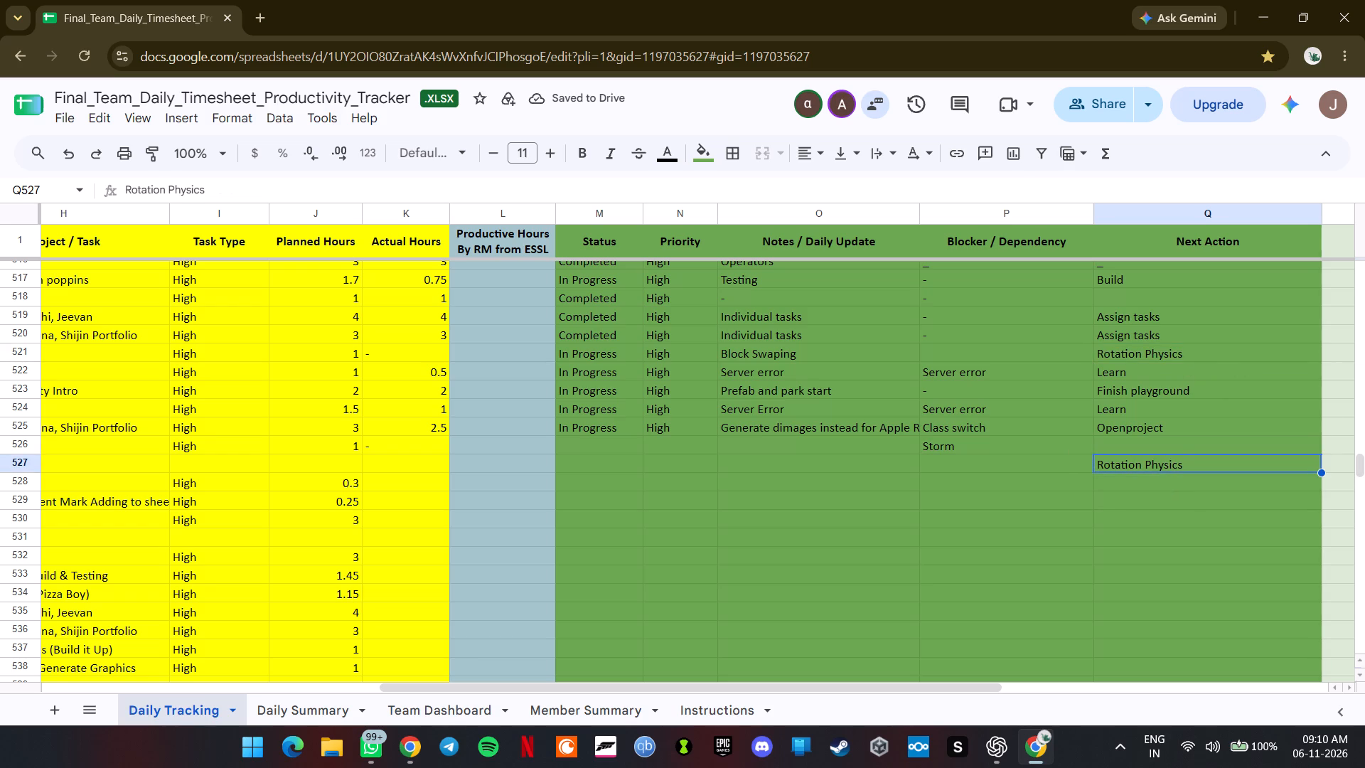
pyautogui.press('BackSpace')
pyautogui.click(841, 473)
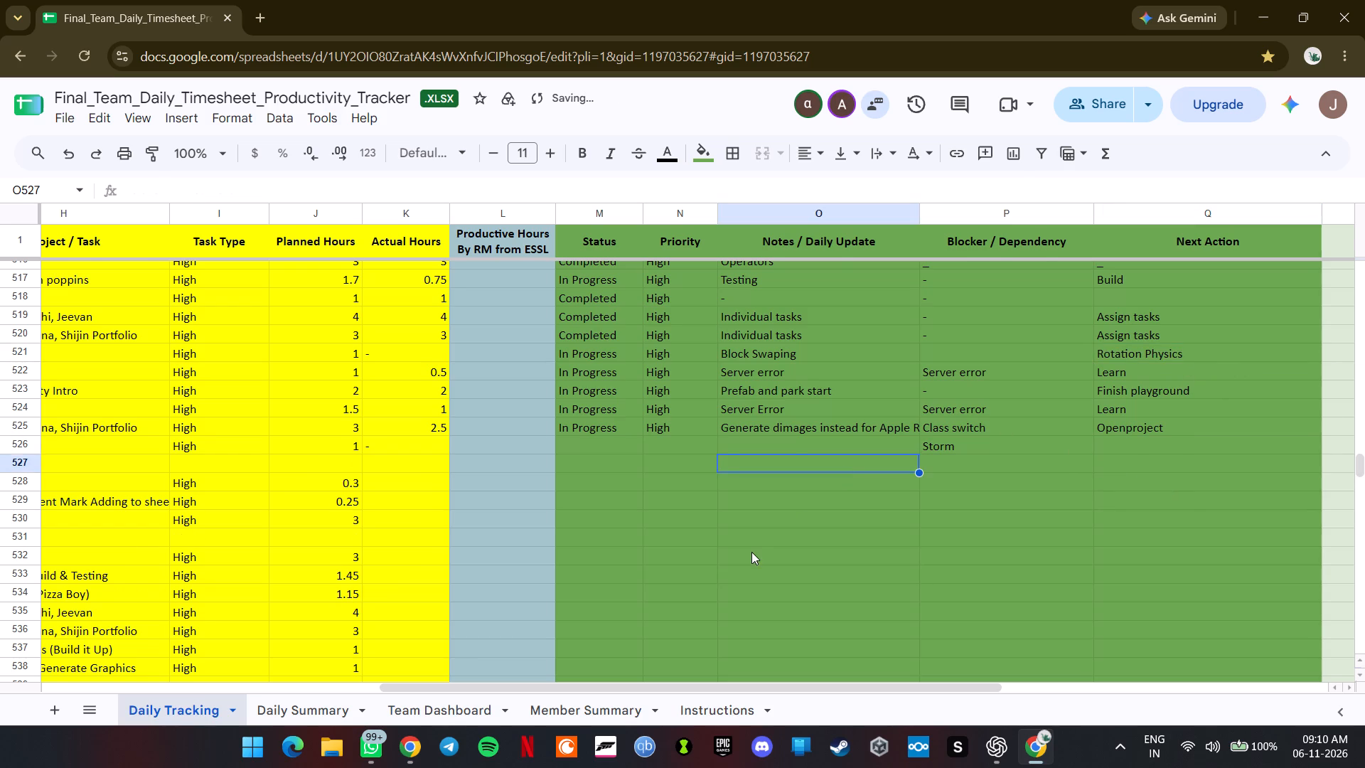
# Review the 05-Nov-2026 and 06-Nov-2026 rows across the task, hours, status, notes and next action columns.
pyautogui.scroll(1, 751, 552)
pyautogui.moveTo(437, 684); pyautogui.dragTo(419, 684)
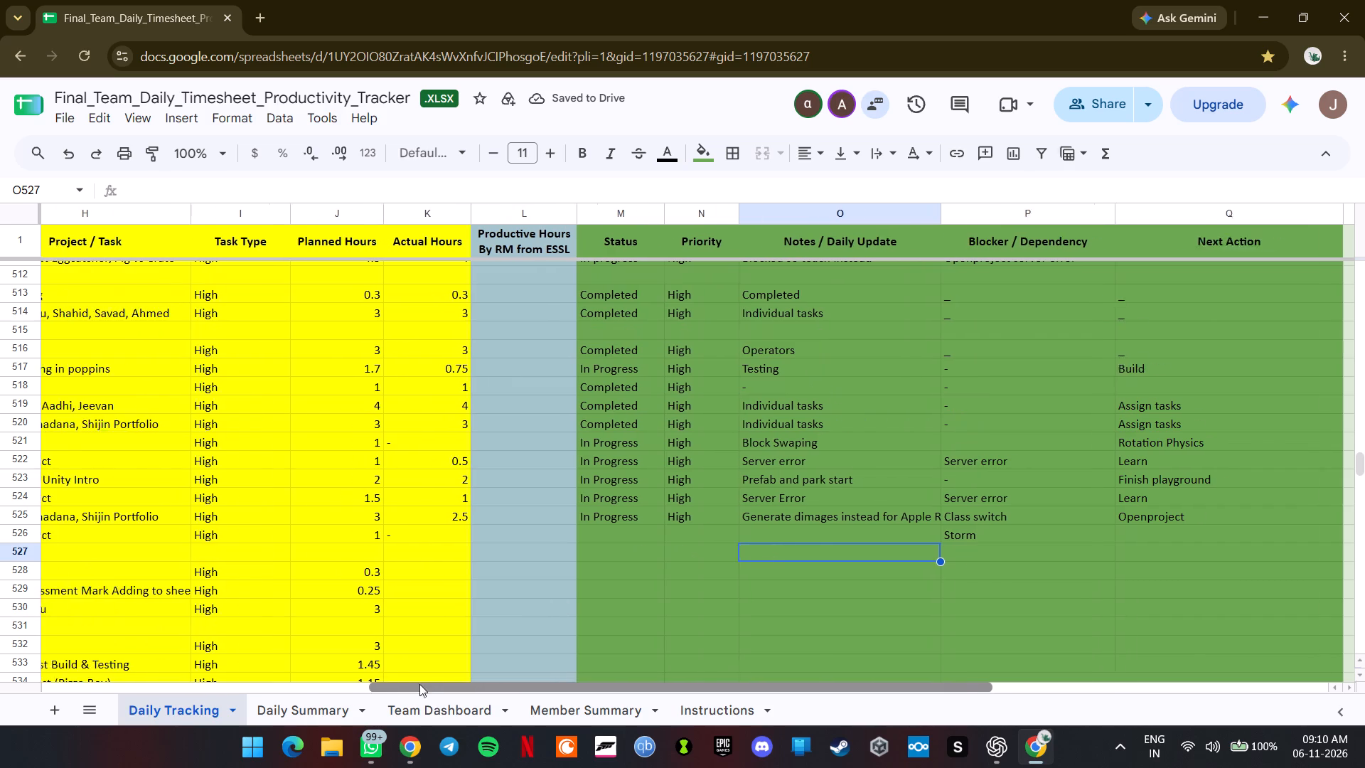
pyautogui.moveTo(419, 684); pyautogui.dragTo(395, 678)
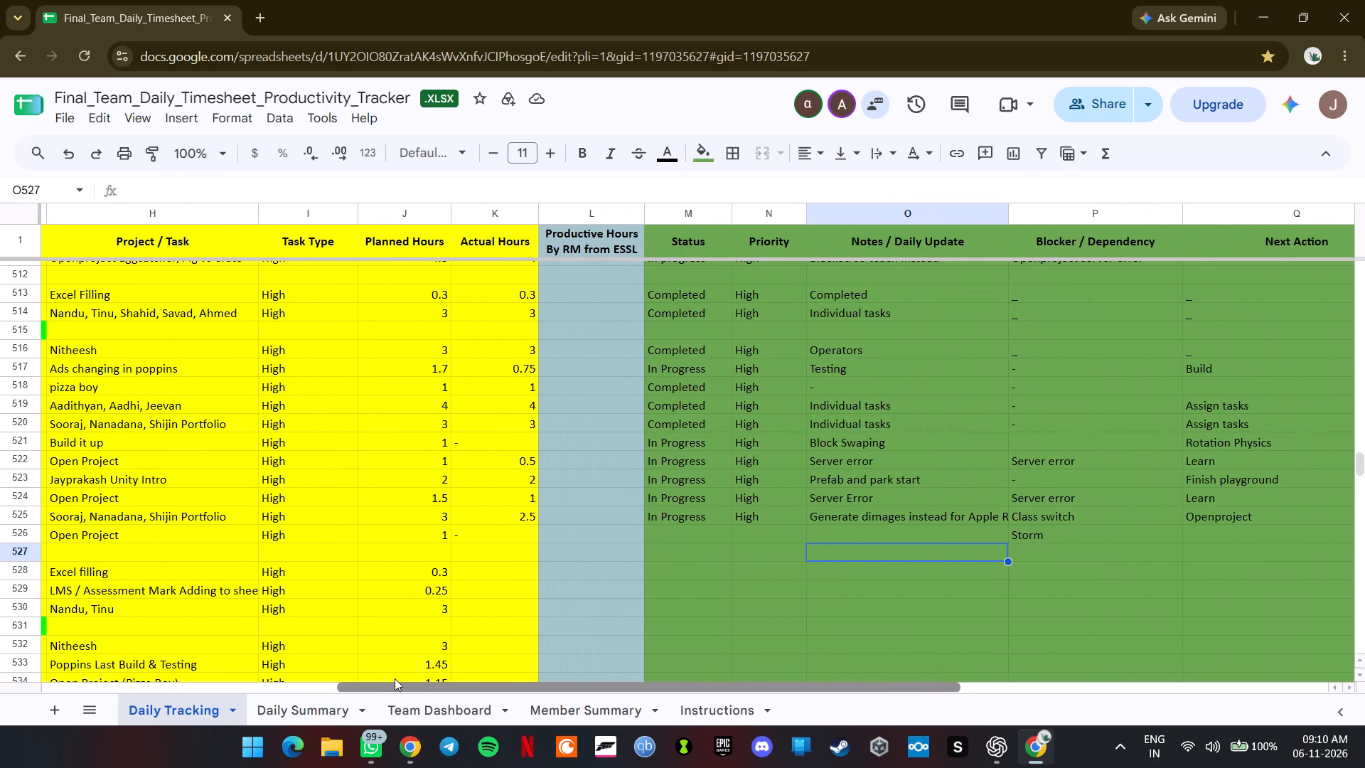
pyautogui.moveTo(395, 678); pyautogui.dragTo(335, 682)
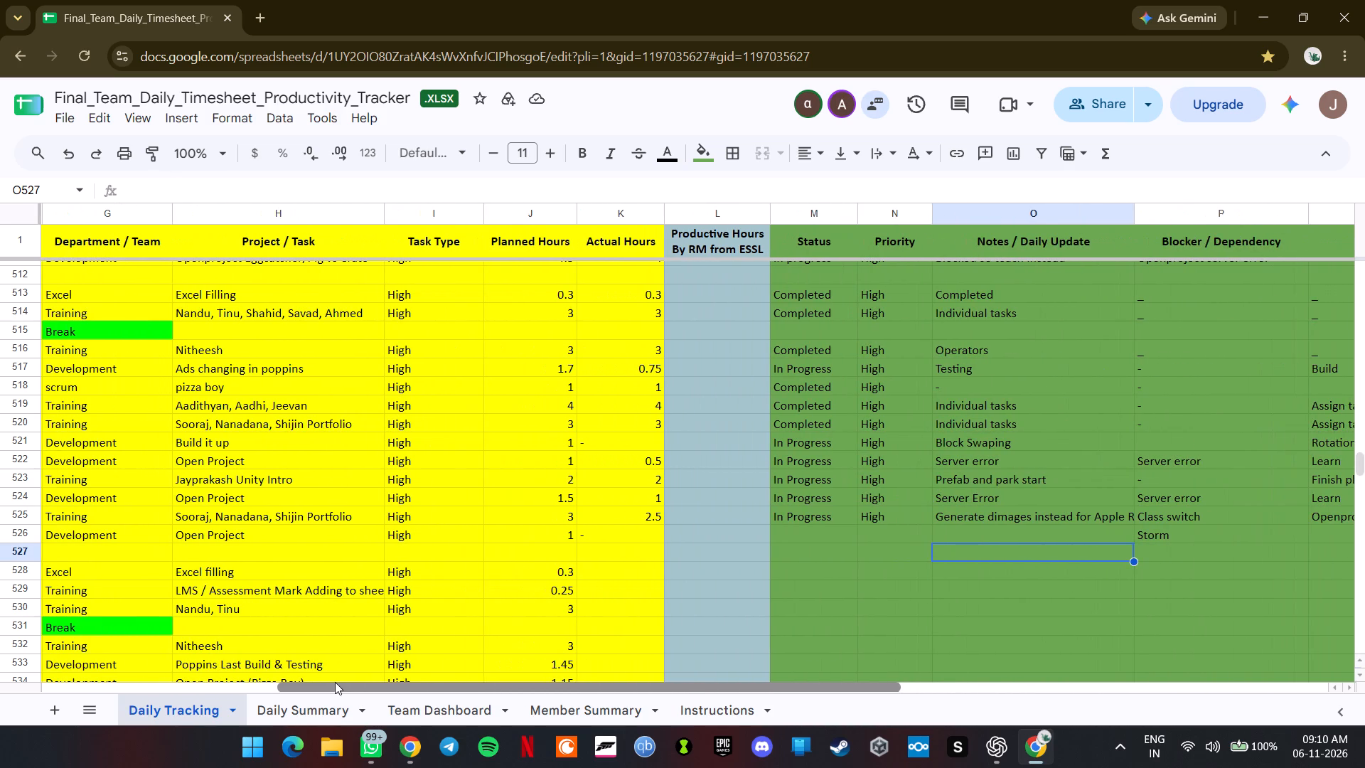
pyautogui.moveTo(335, 682); pyautogui.dragTo(335, 683)
pyautogui.scroll(-1, 456, 583)
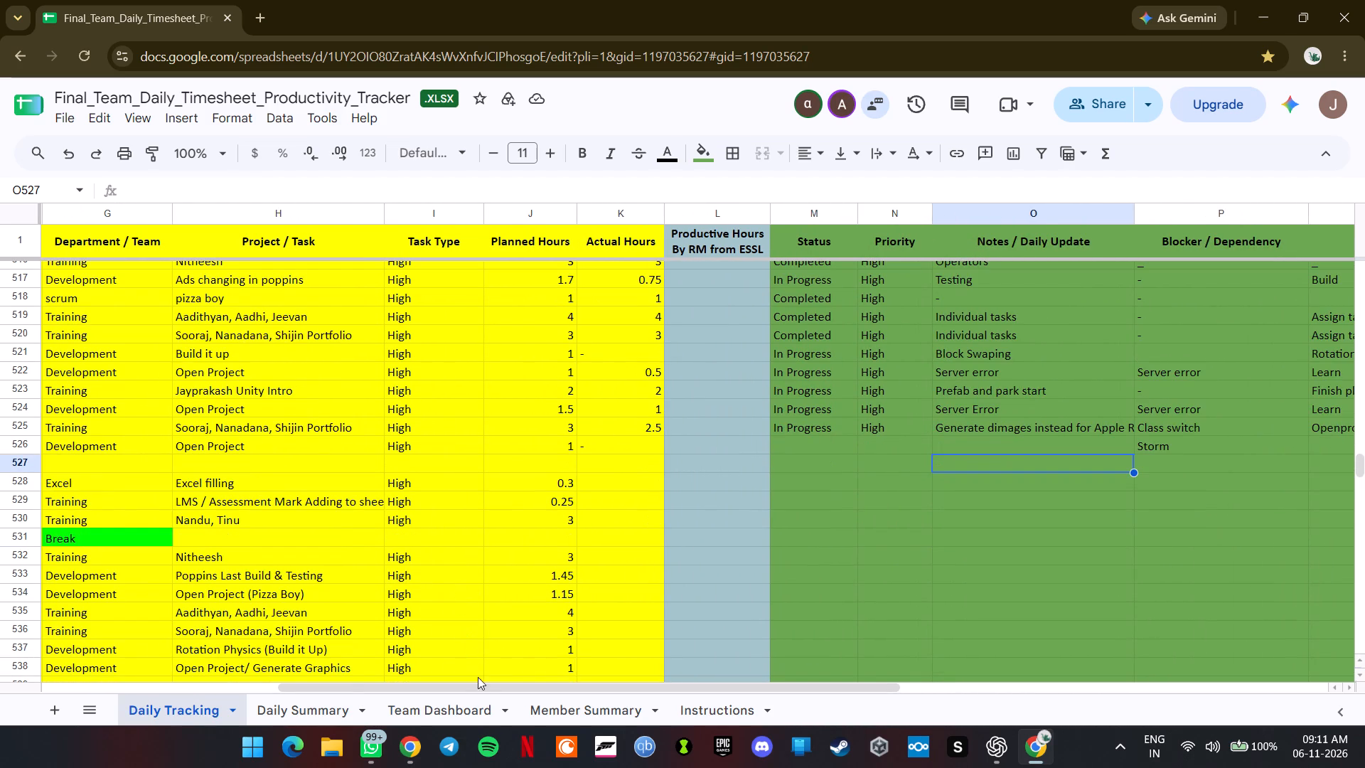
pyautogui.moveTo(483, 690); pyautogui.dragTo(336, 717)
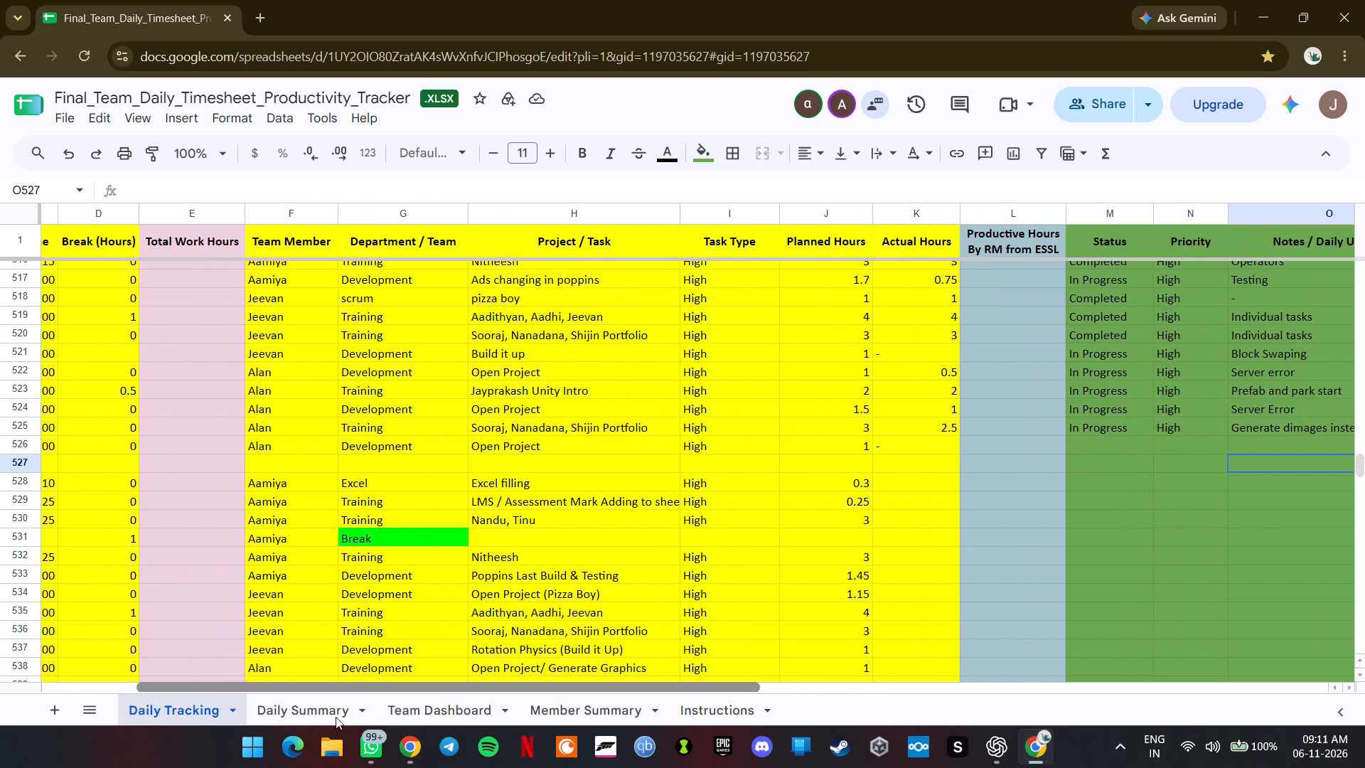
pyautogui.moveTo(336, 717); pyautogui.dragTo(610, 701)
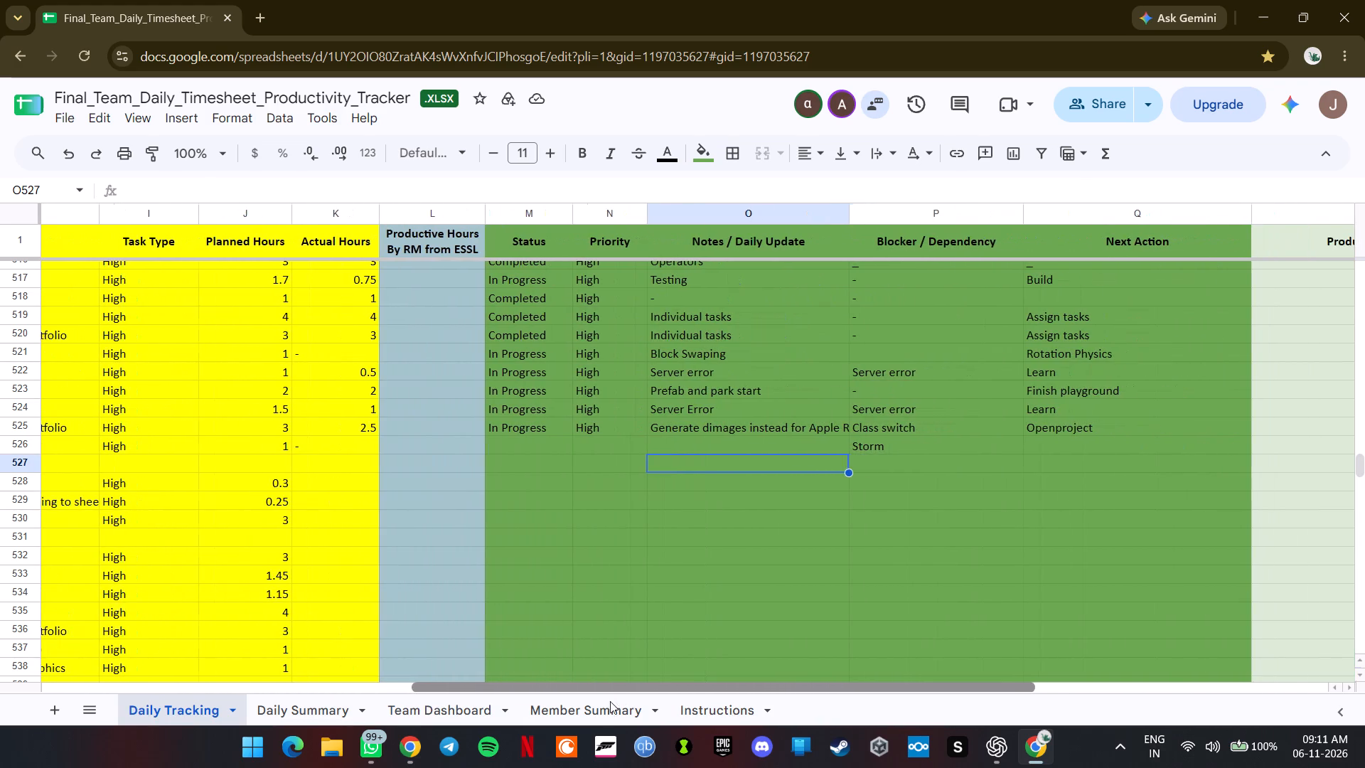
pyautogui.moveTo(610, 701); pyautogui.dragTo(456, 703)
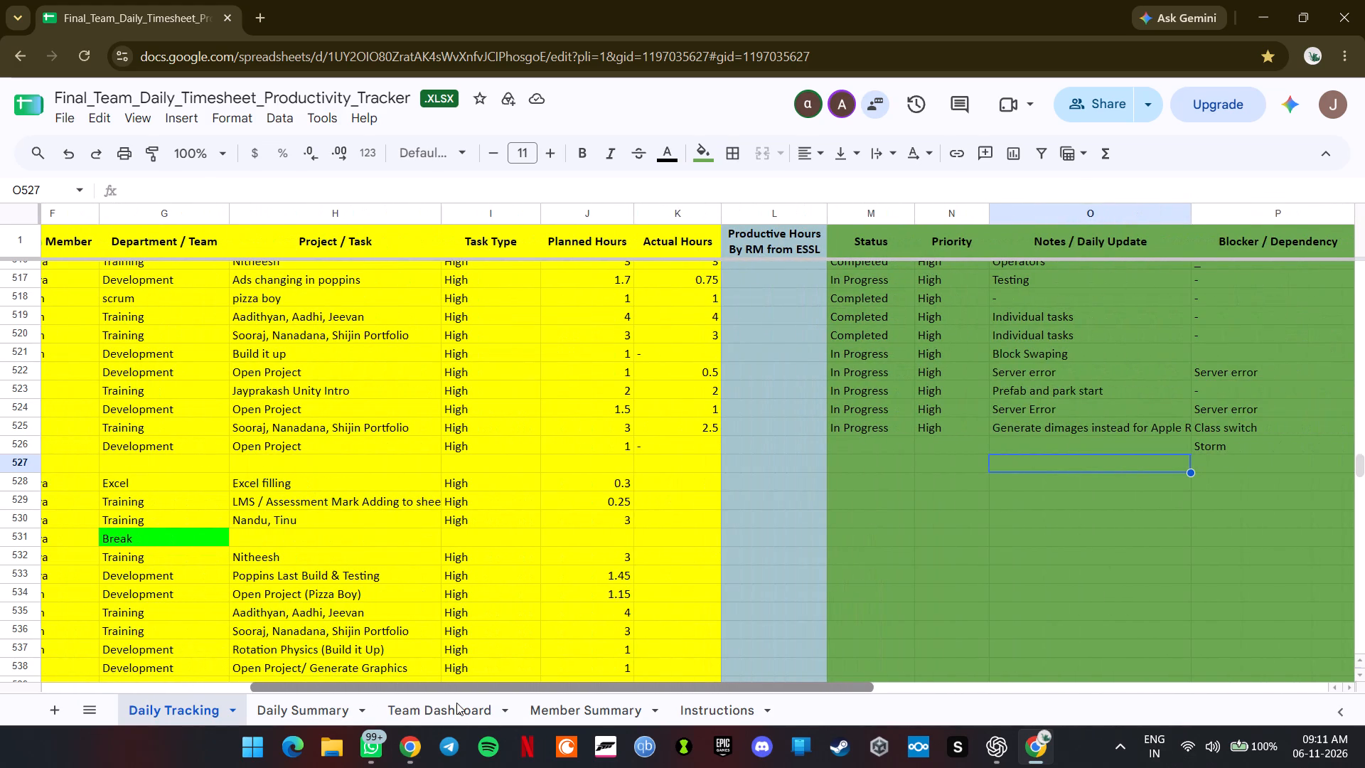
pyautogui.moveTo(456, 703); pyautogui.dragTo(594, 672)
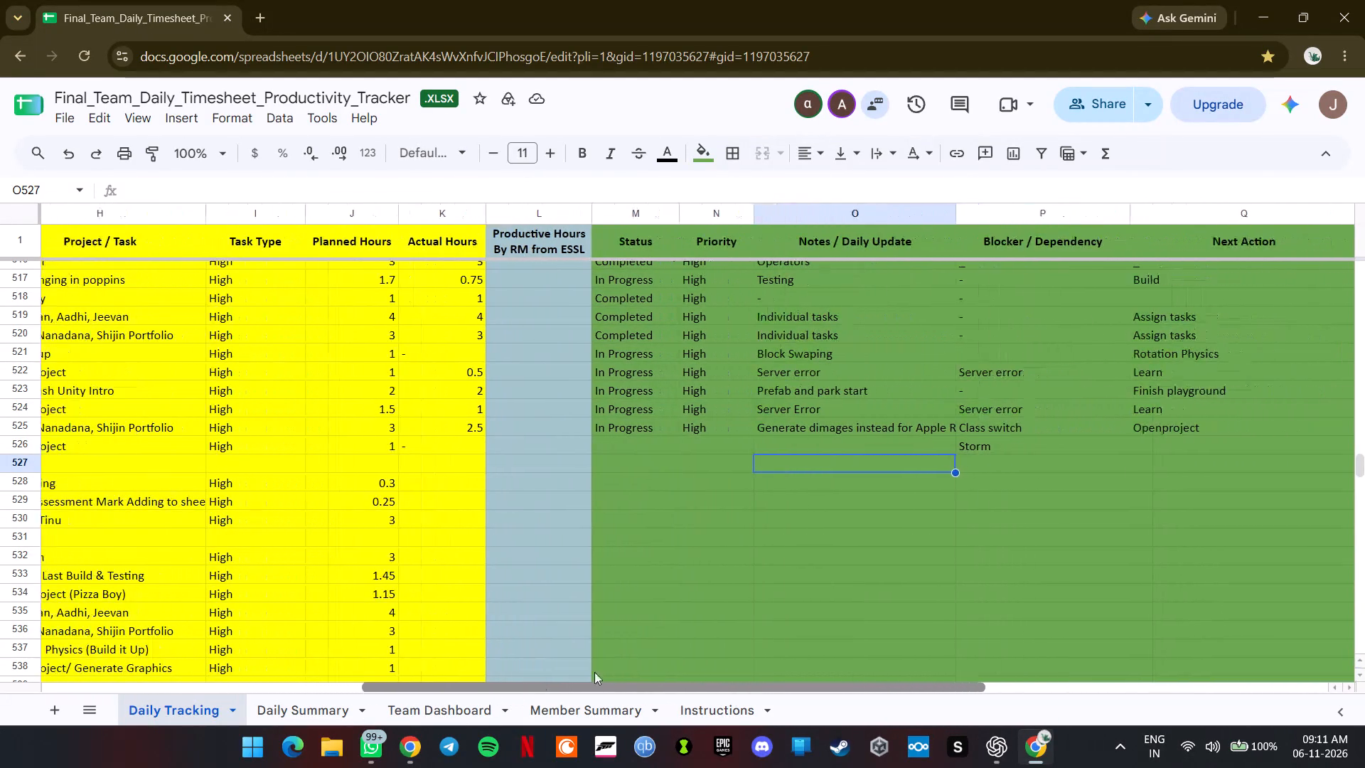
pyautogui.moveTo(594, 672); pyautogui.dragTo(314, 703)
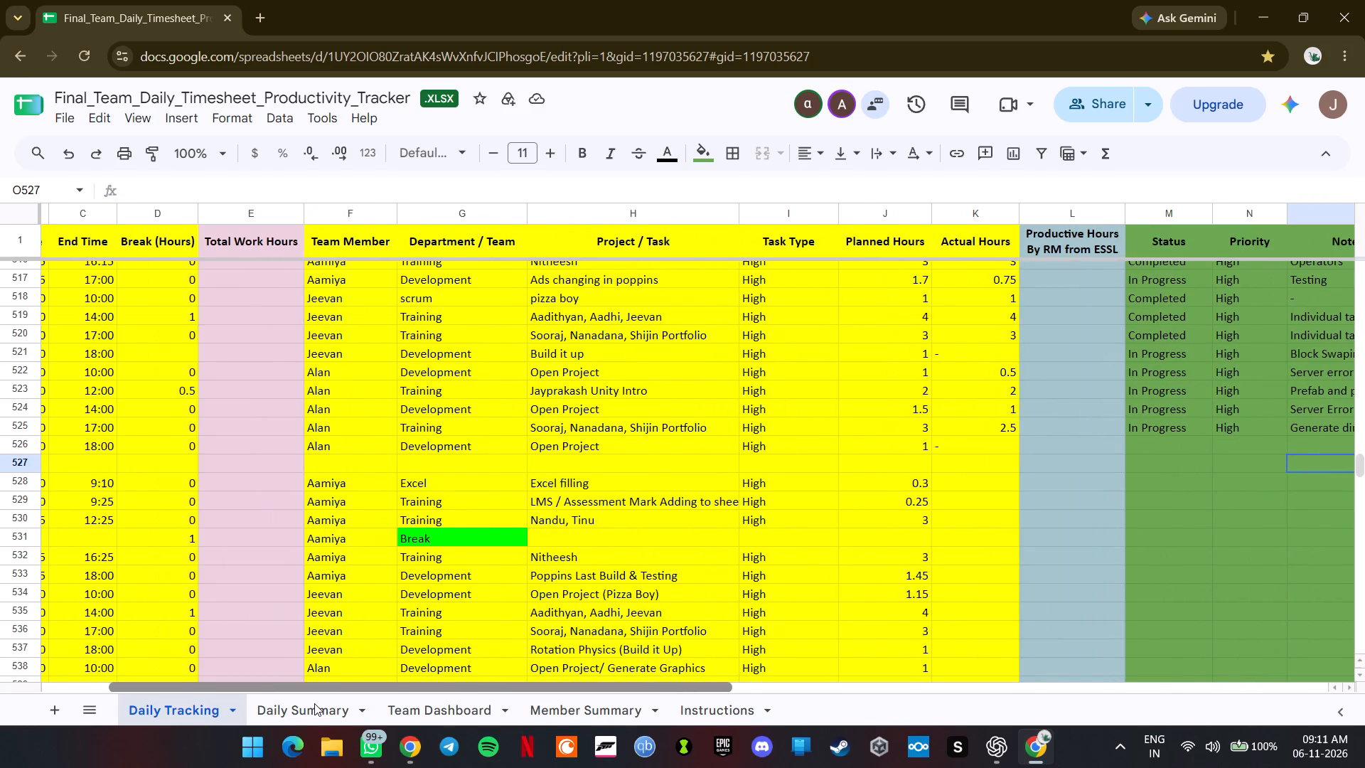
pyautogui.moveTo(314, 703); pyautogui.dragTo(445, 674)
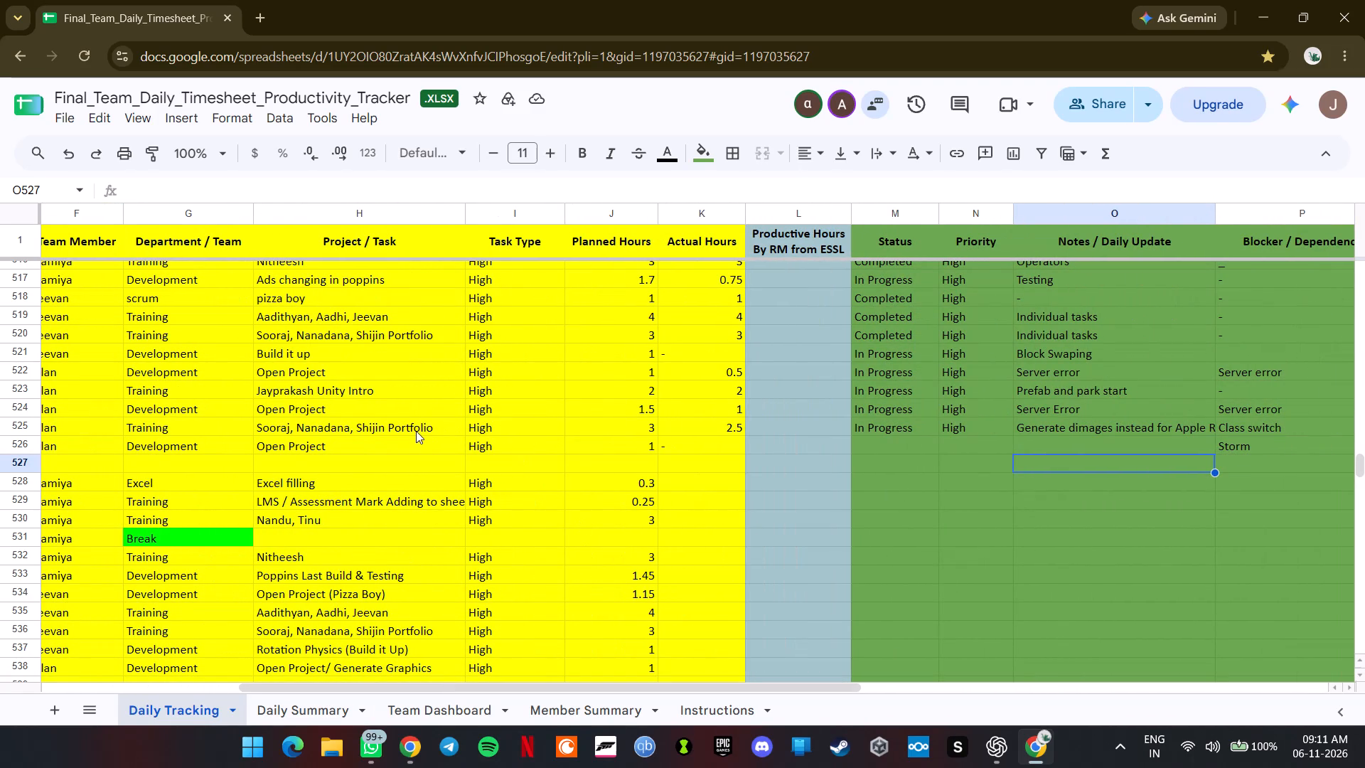
pyautogui.scroll(-1, 655, 458)
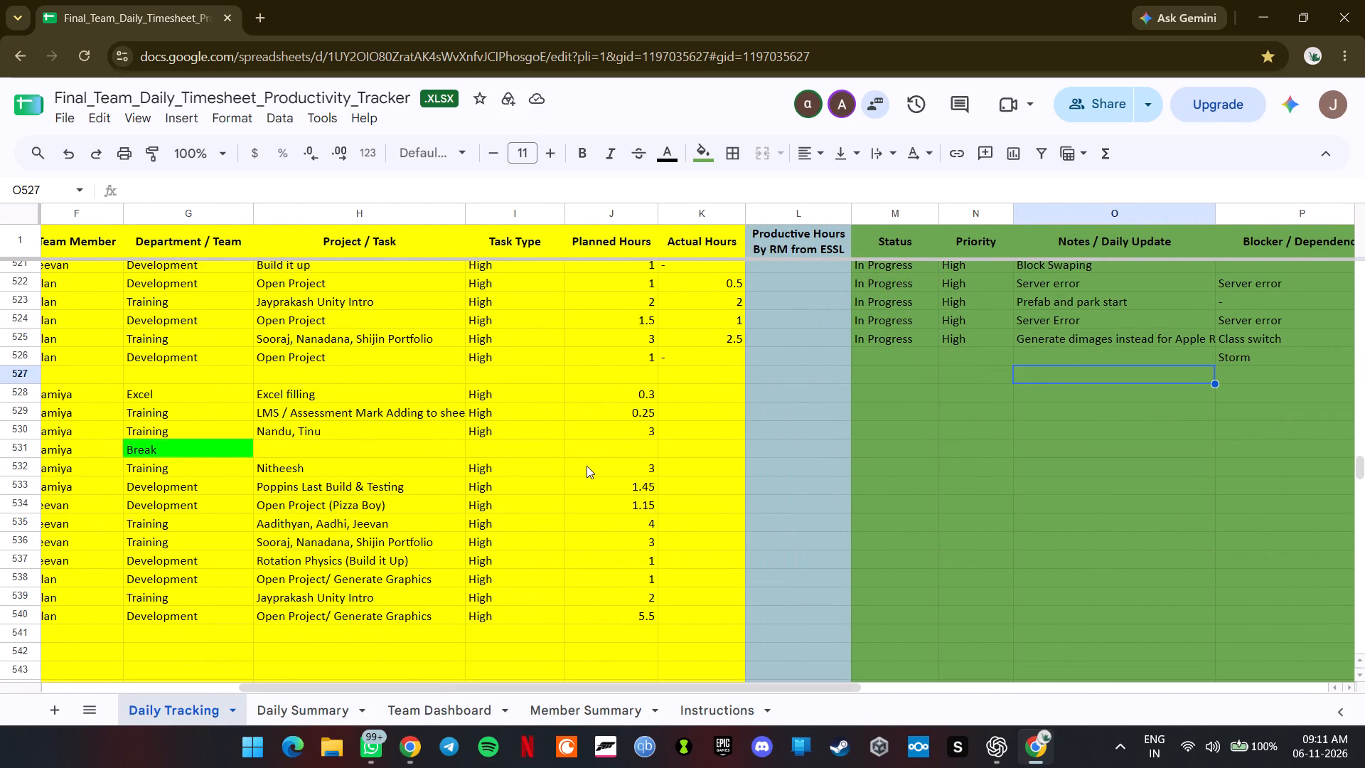
pyautogui.scroll(2, 587, 466)
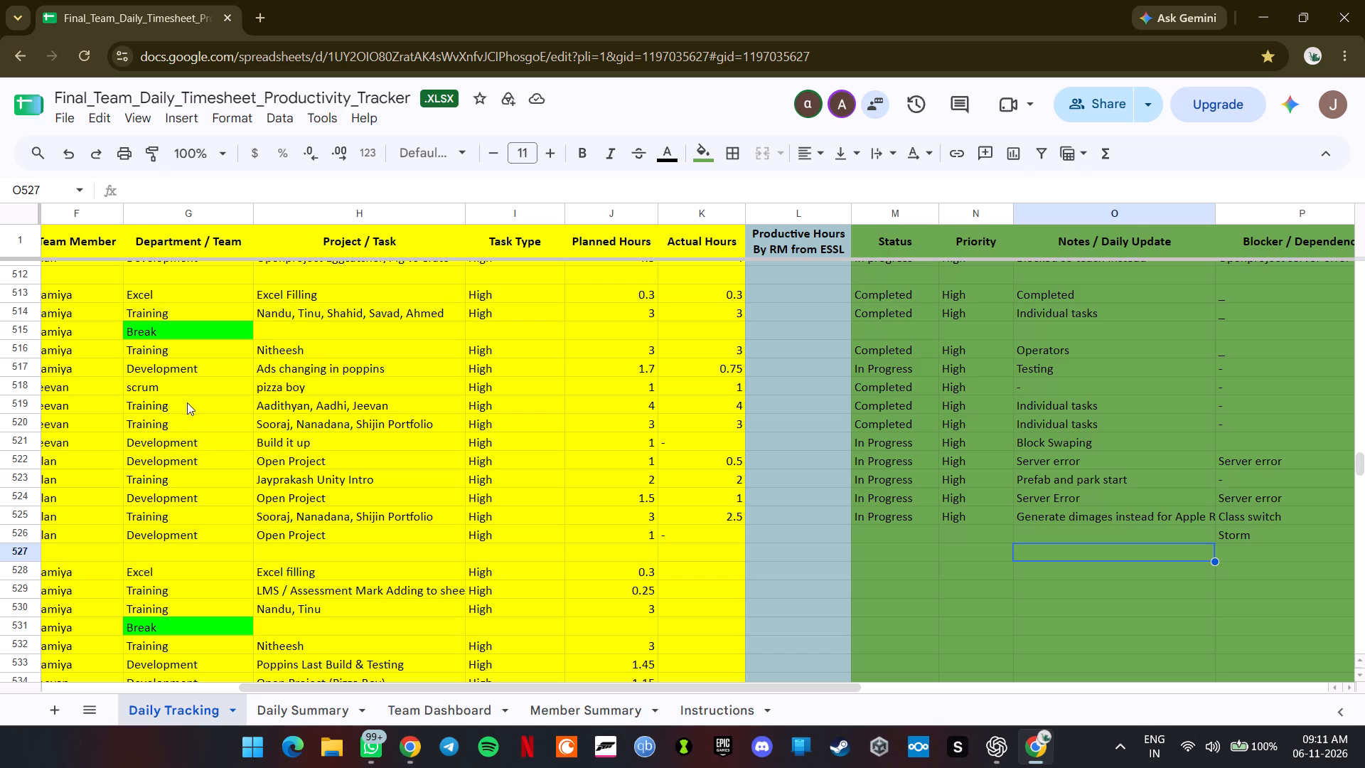
# Copy the In Progress status from row 517 into Jeevan's pizza boy row 518.
pyautogui.click(903, 370)
pyautogui.hotkey('ctrl', 'c')
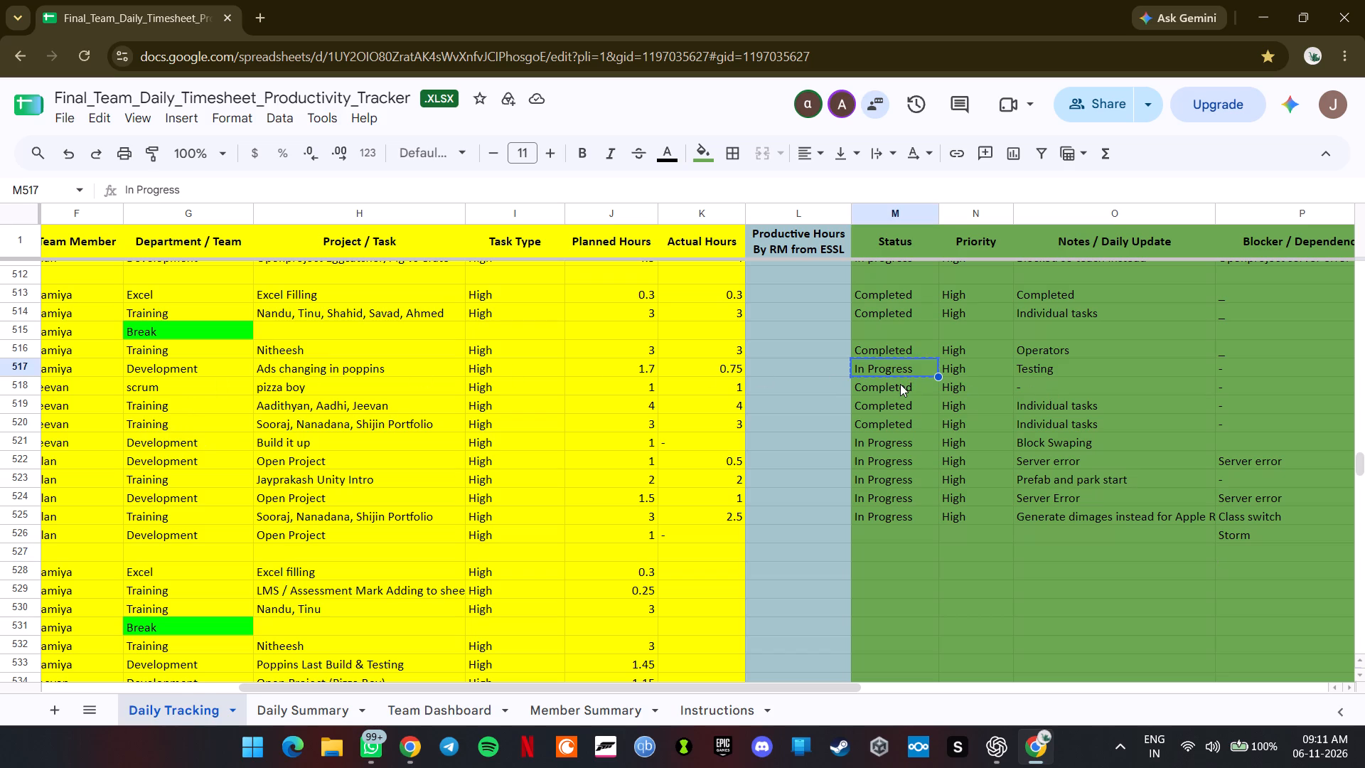
pyautogui.click(900, 384)
pyautogui.hotkey('ctrl', 'v')
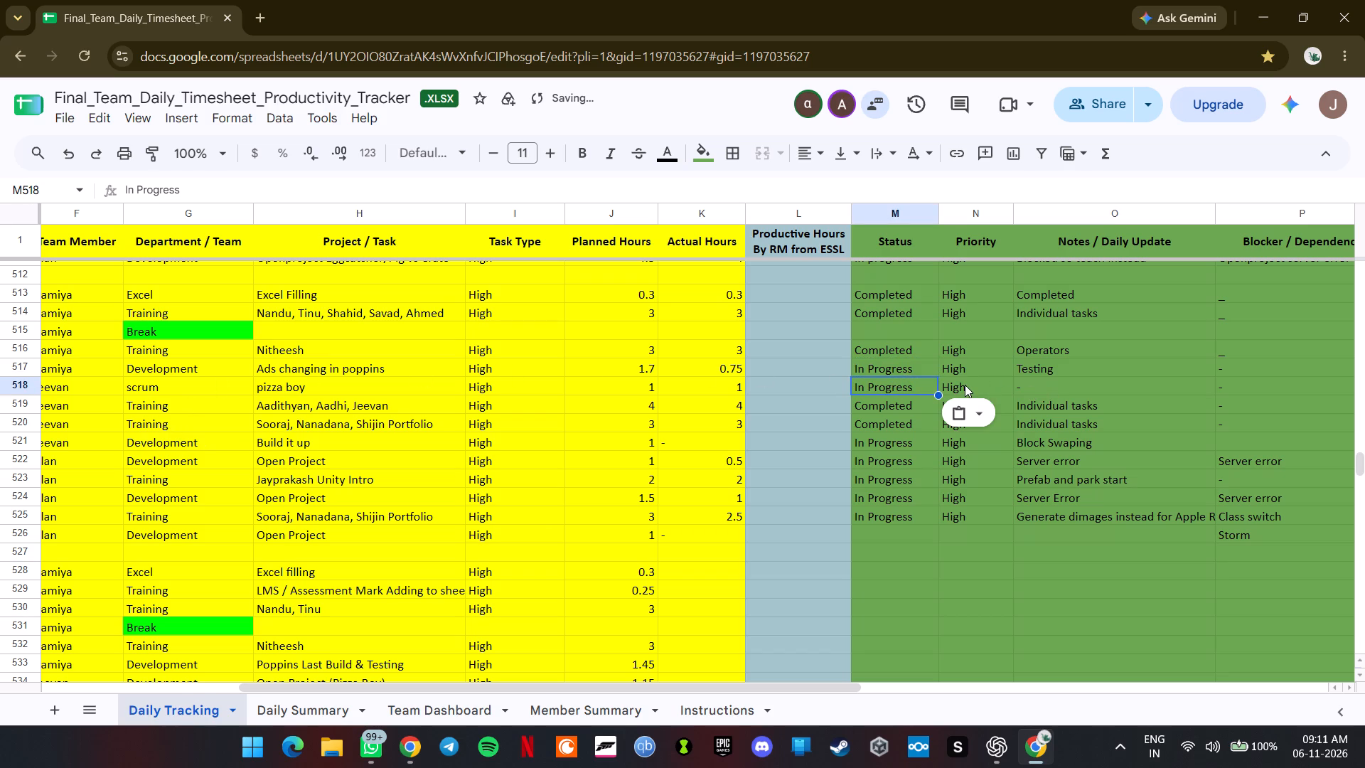
# Copy the note "Blocked so teach instead" from row 511 into the Notes / Daily Update cell of row 518.
pyautogui.click(965, 385)
pyautogui.click(1070, 383)
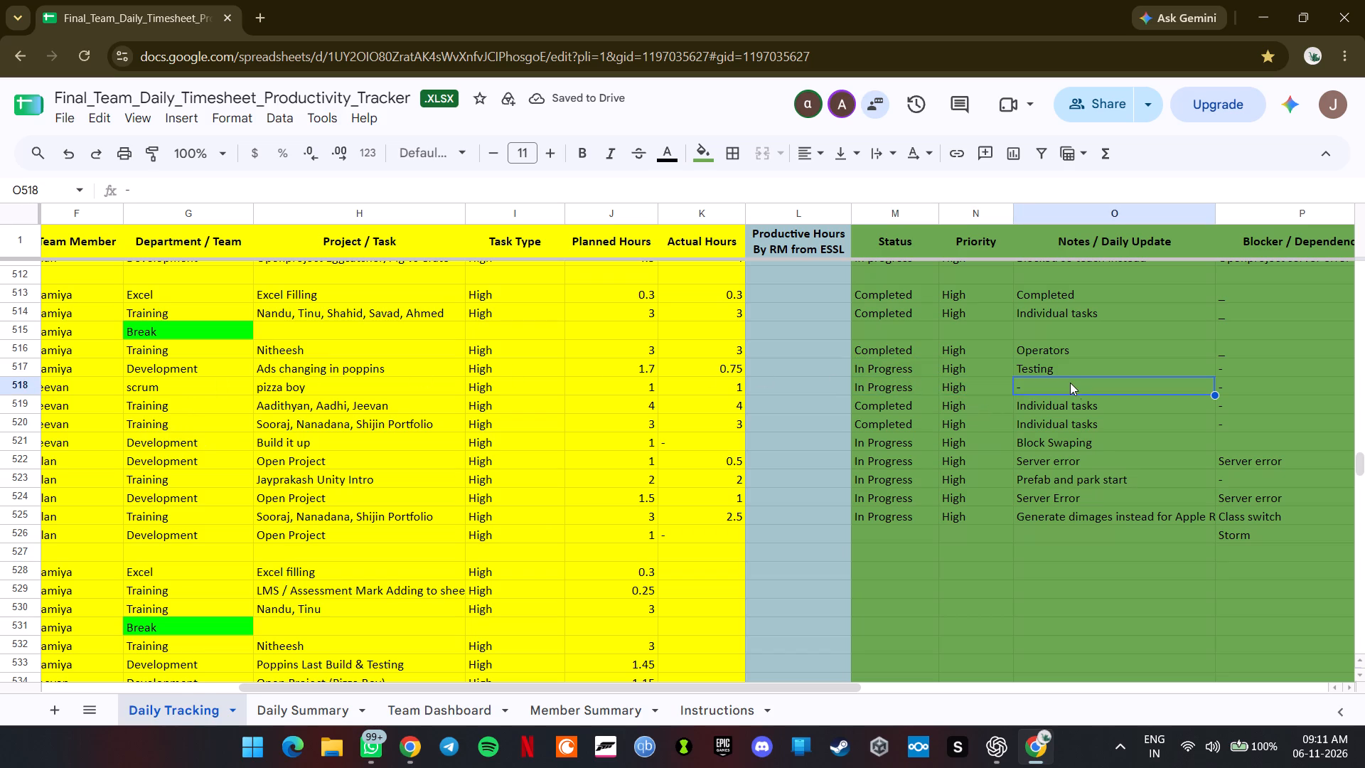
pyautogui.scroll(-4, 1101, 453)
pyautogui.scroll(5, 1101, 453)
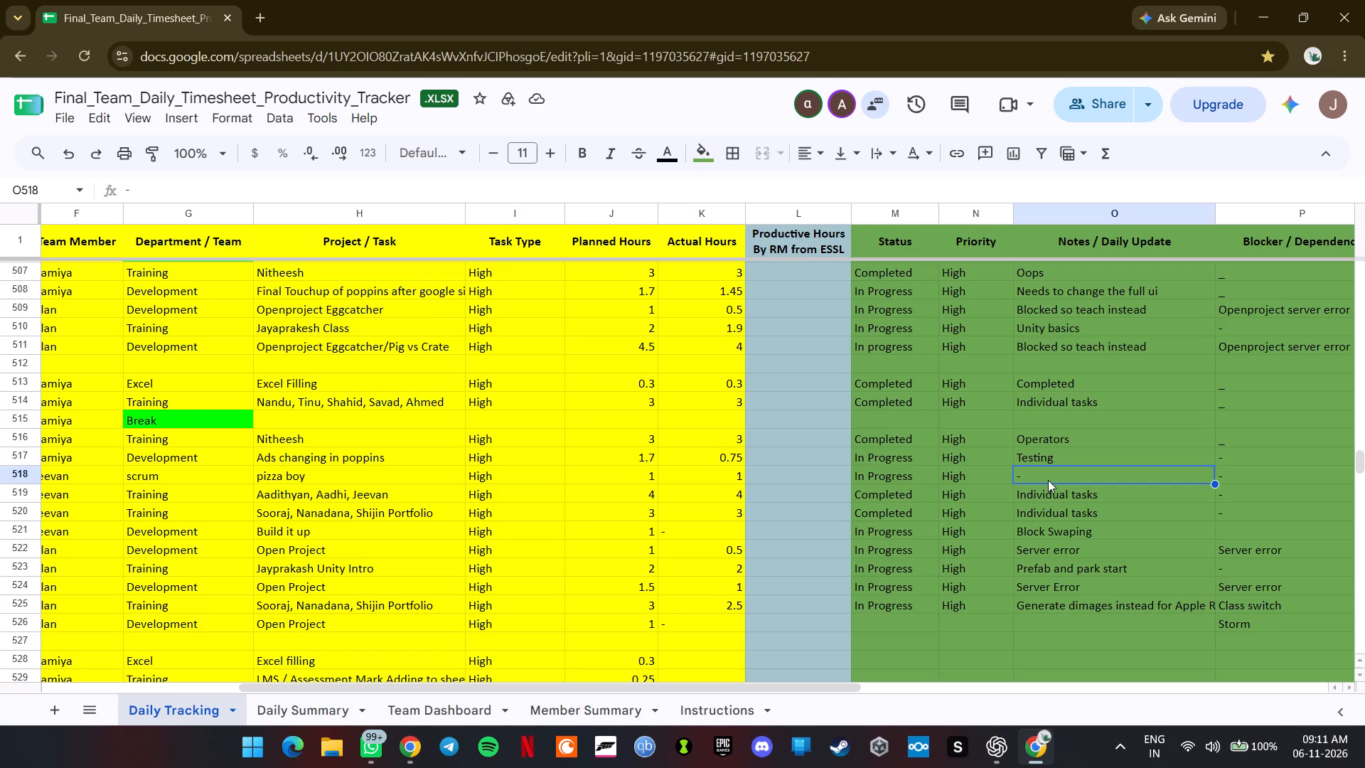
pyautogui.click(1067, 347)
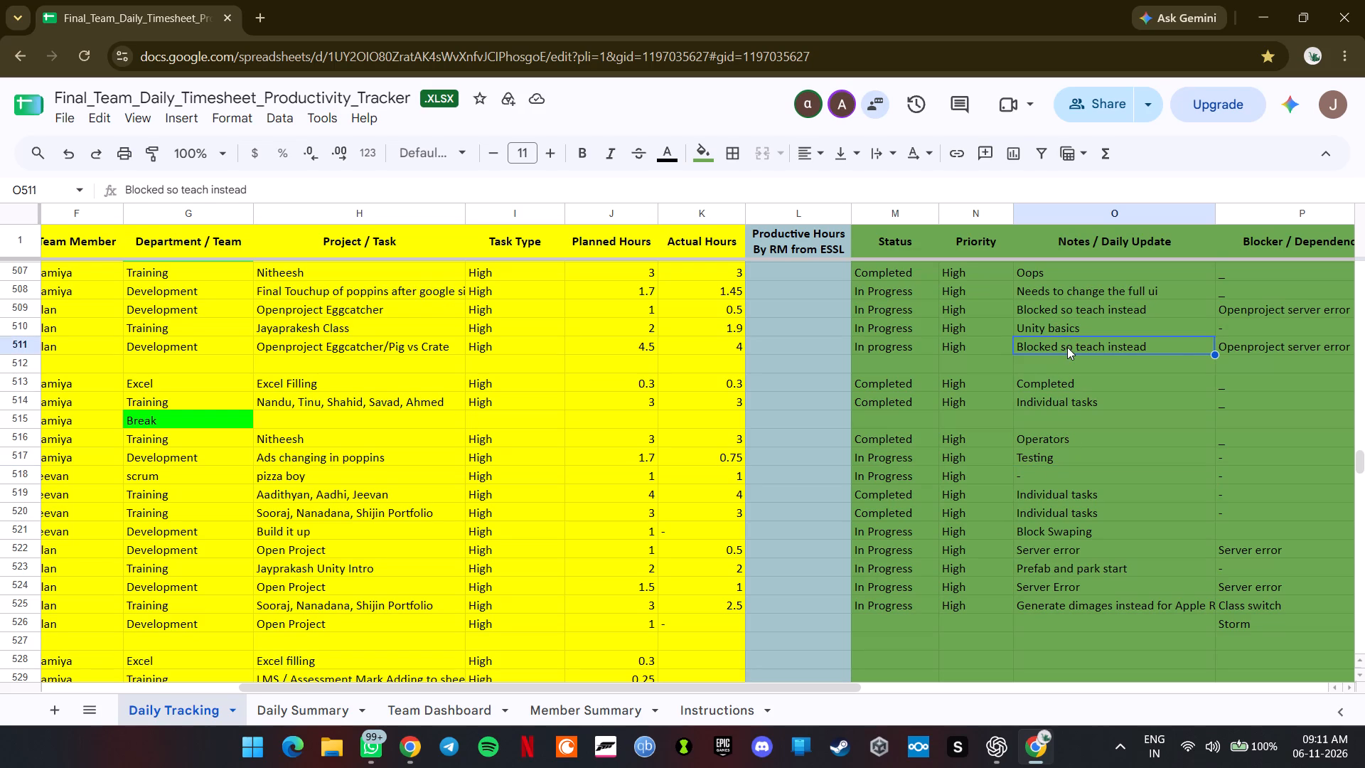
pyautogui.hotkey('ctrl', 'c')
pyautogui.click(1054, 478)
pyautogui.hotkey('ctrl', 'v')
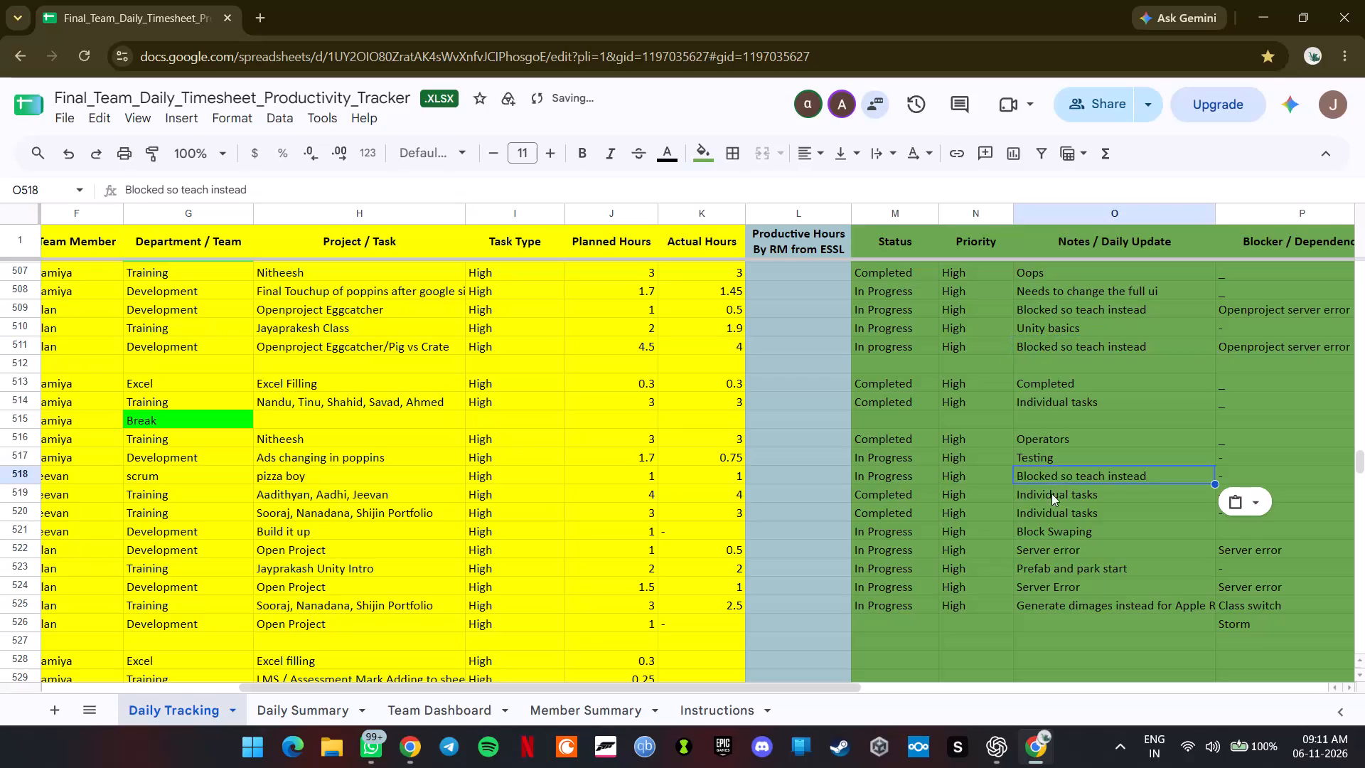
# Copy "Openproject server error" from row 511 into the Blocker / Dependency cell of row 518.
pyautogui.moveTo(847, 690); pyautogui.dragTo(1032, 678)
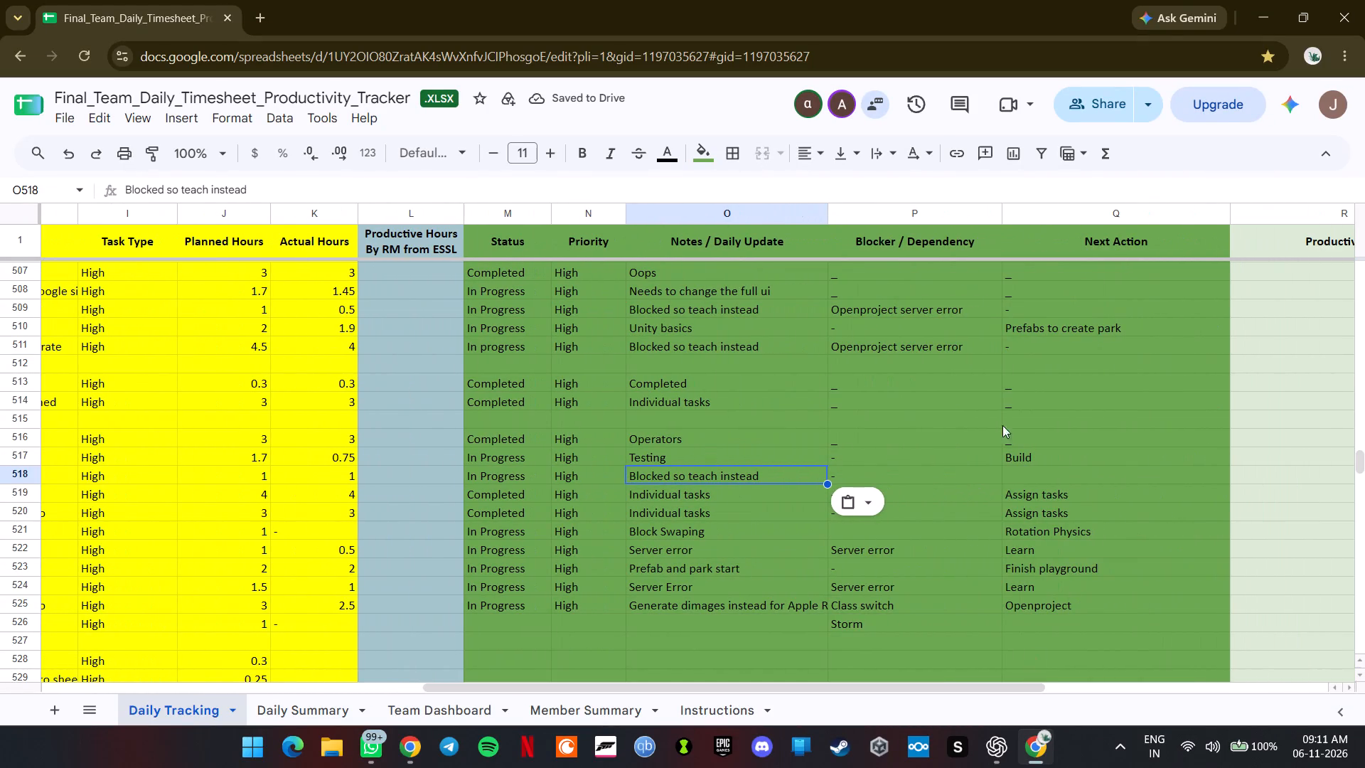
pyautogui.click(924, 342)
pyautogui.hotkey('ctrl', 'c')
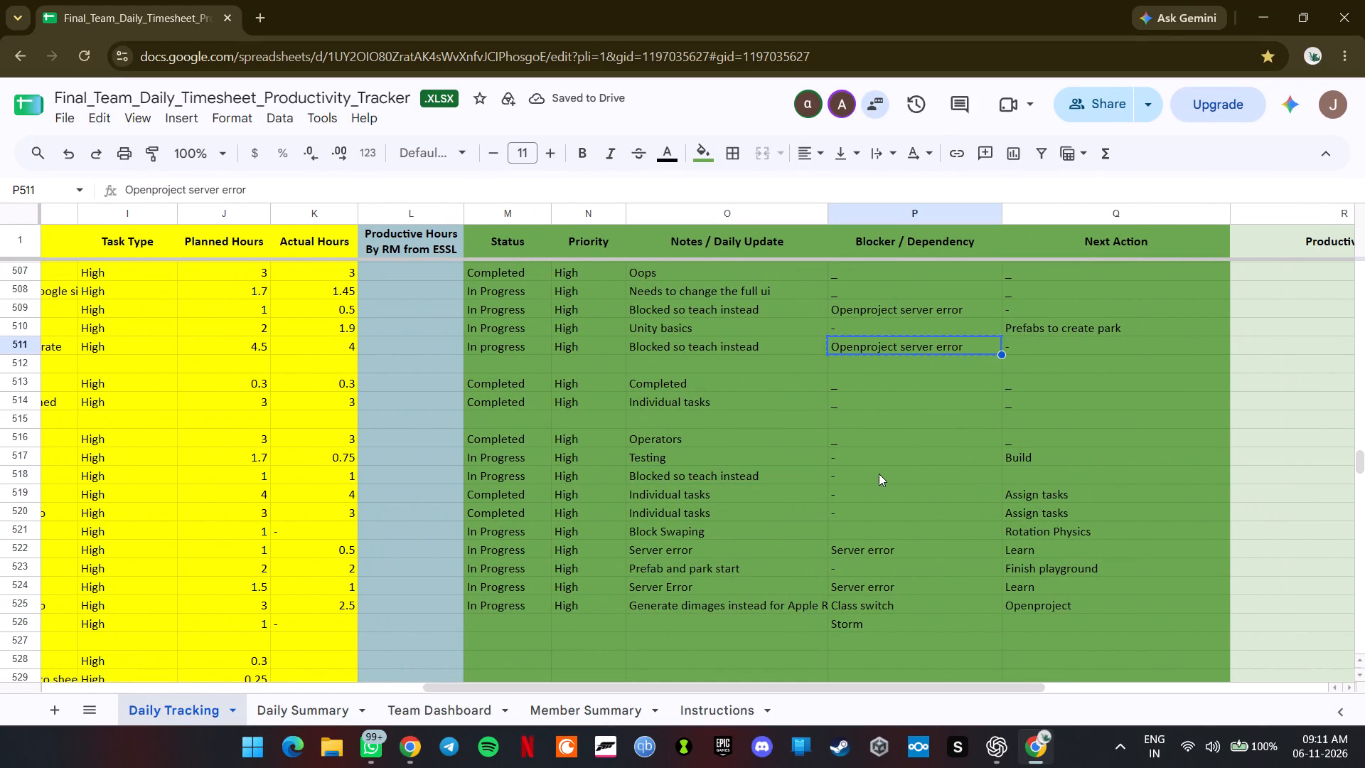
pyautogui.click(879, 474)
pyautogui.hotkey('ctrl', 'v')
pyautogui.keyDown('ctrl'); pyautogui.click(879, 474); pyautogui.keyUp('ctrl')
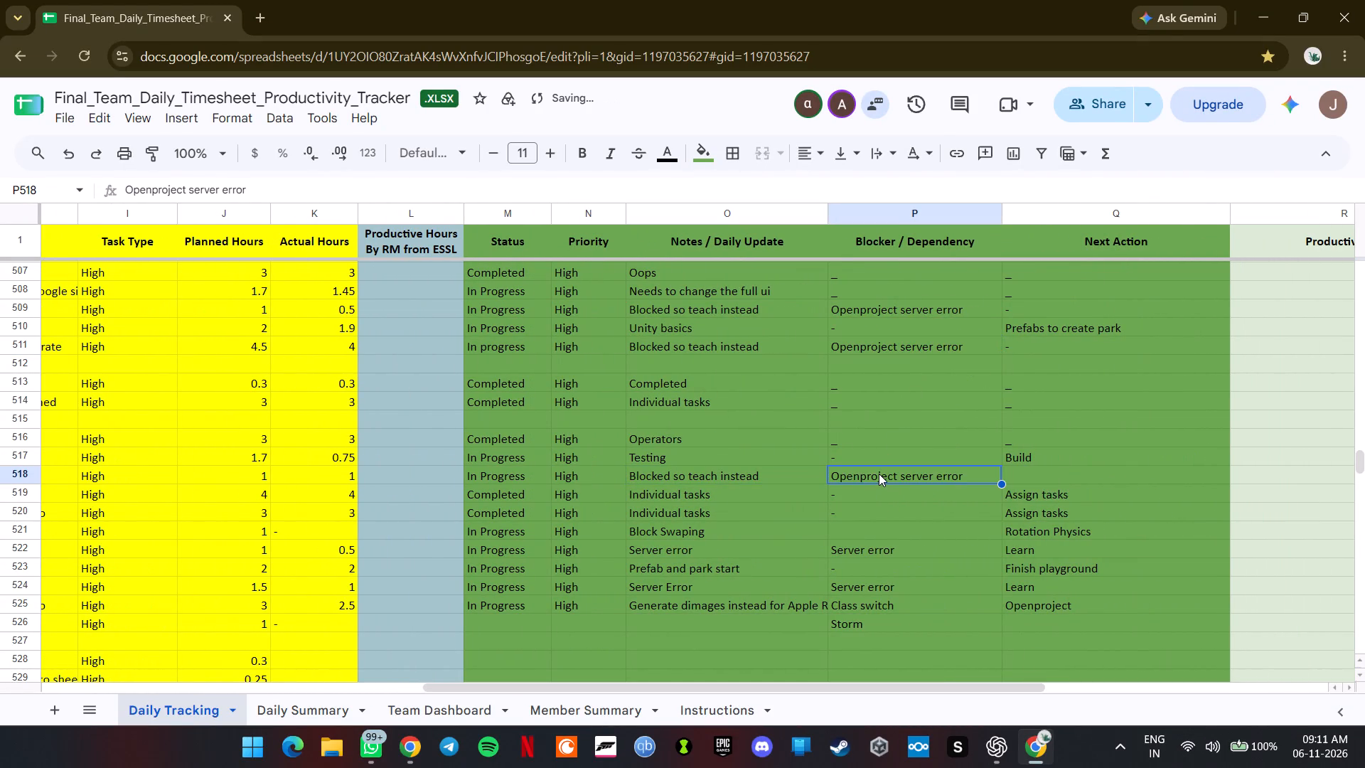
# Enter "-" in the Next Action cell of row 518.
pyautogui.click(1033, 472)
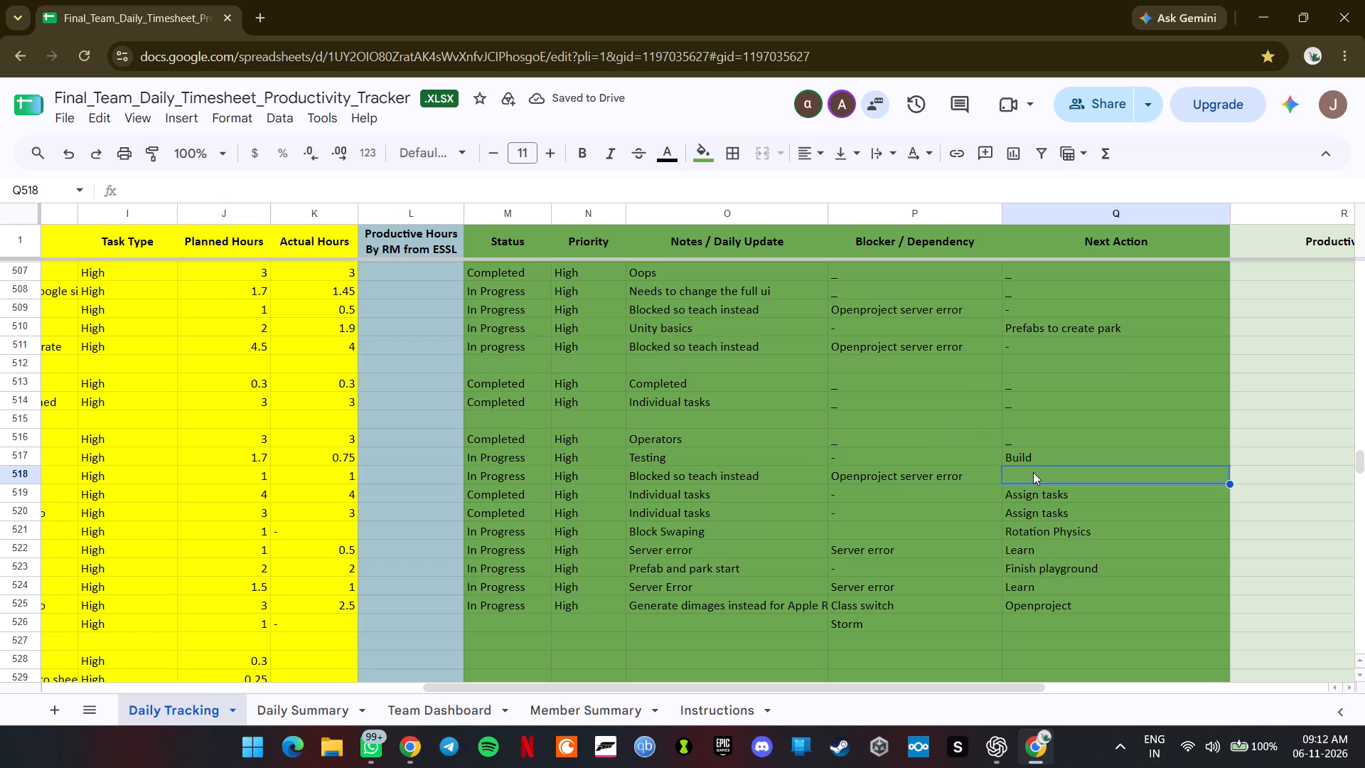
pyautogui.press('-')
pyautogui.click(1165, 516)
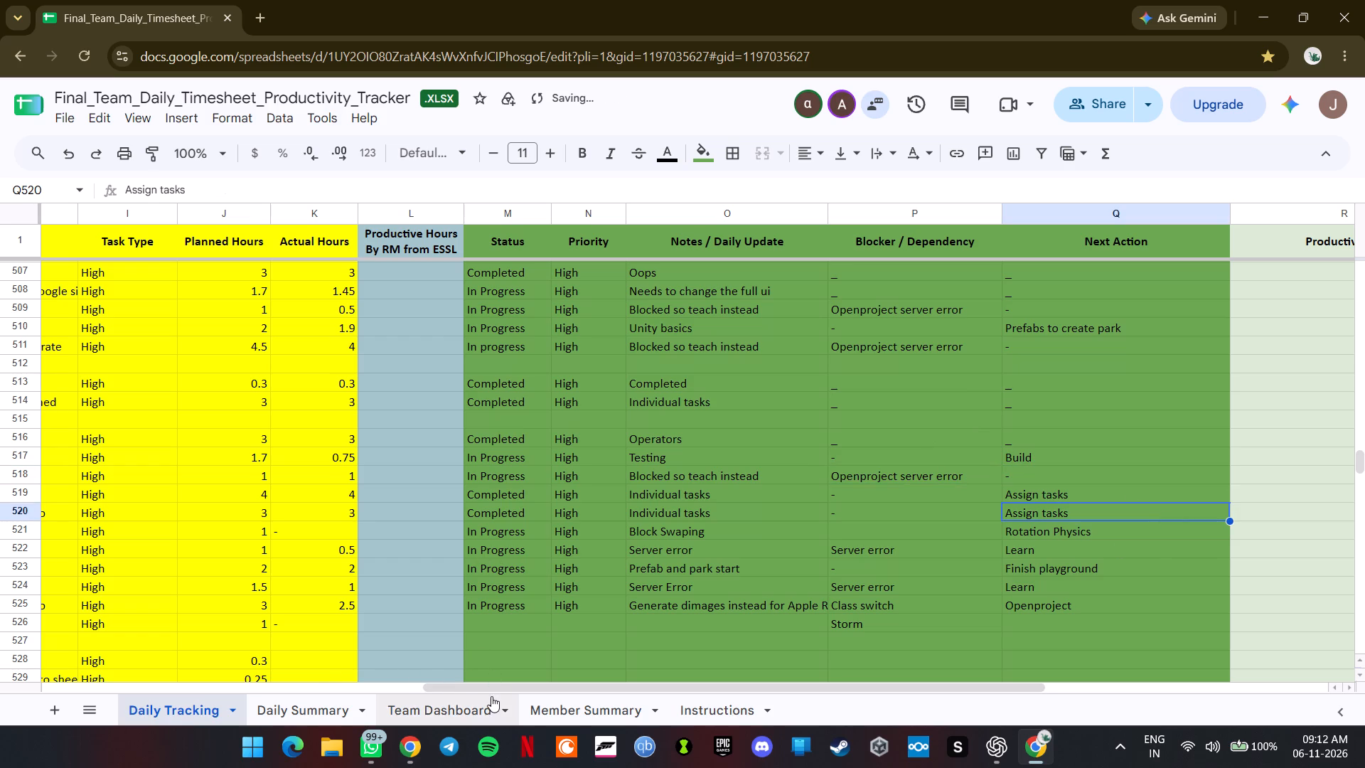
# Review Jeevan's completed and planned entries against the neighbouring team rows in the Daily Tracking sheet.
pyautogui.moveTo(486, 688); pyautogui.dragTo(431, 688)
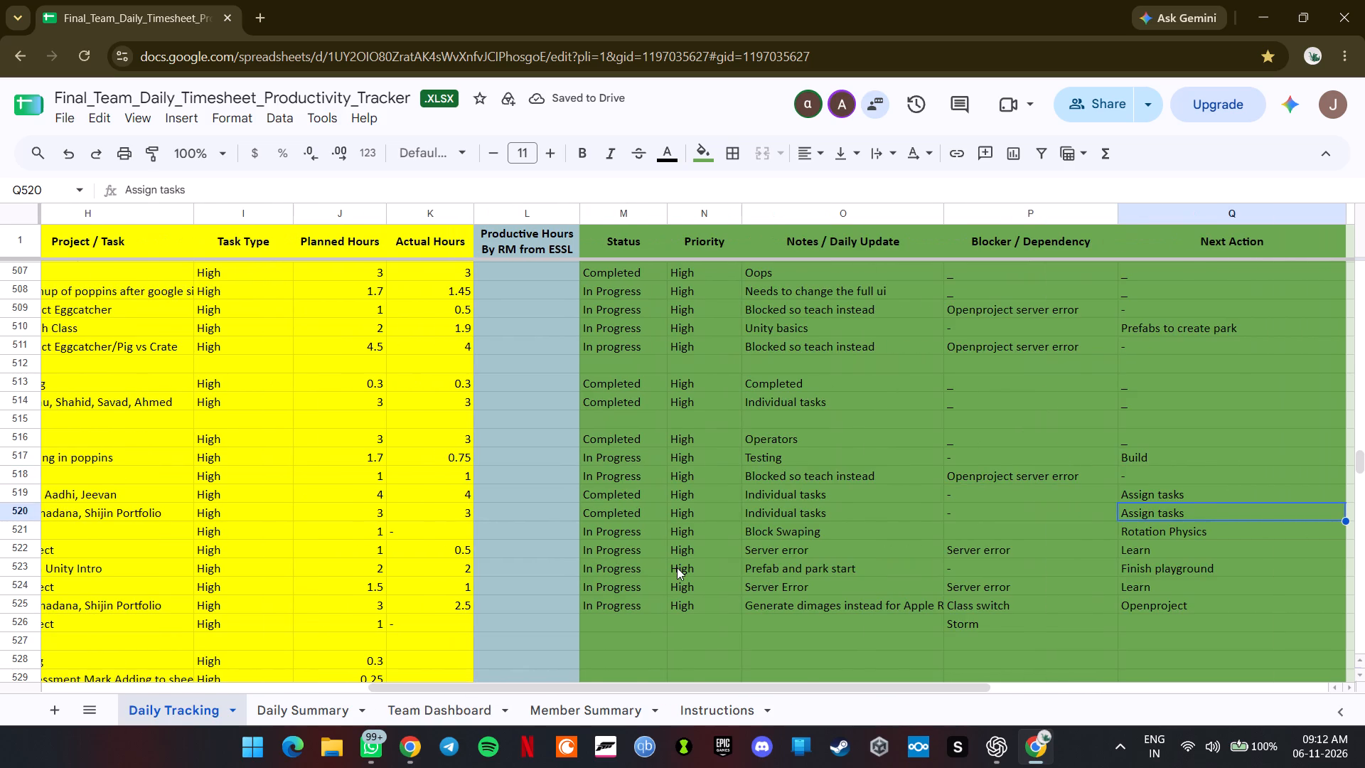
pyautogui.scroll(2, 677, 567)
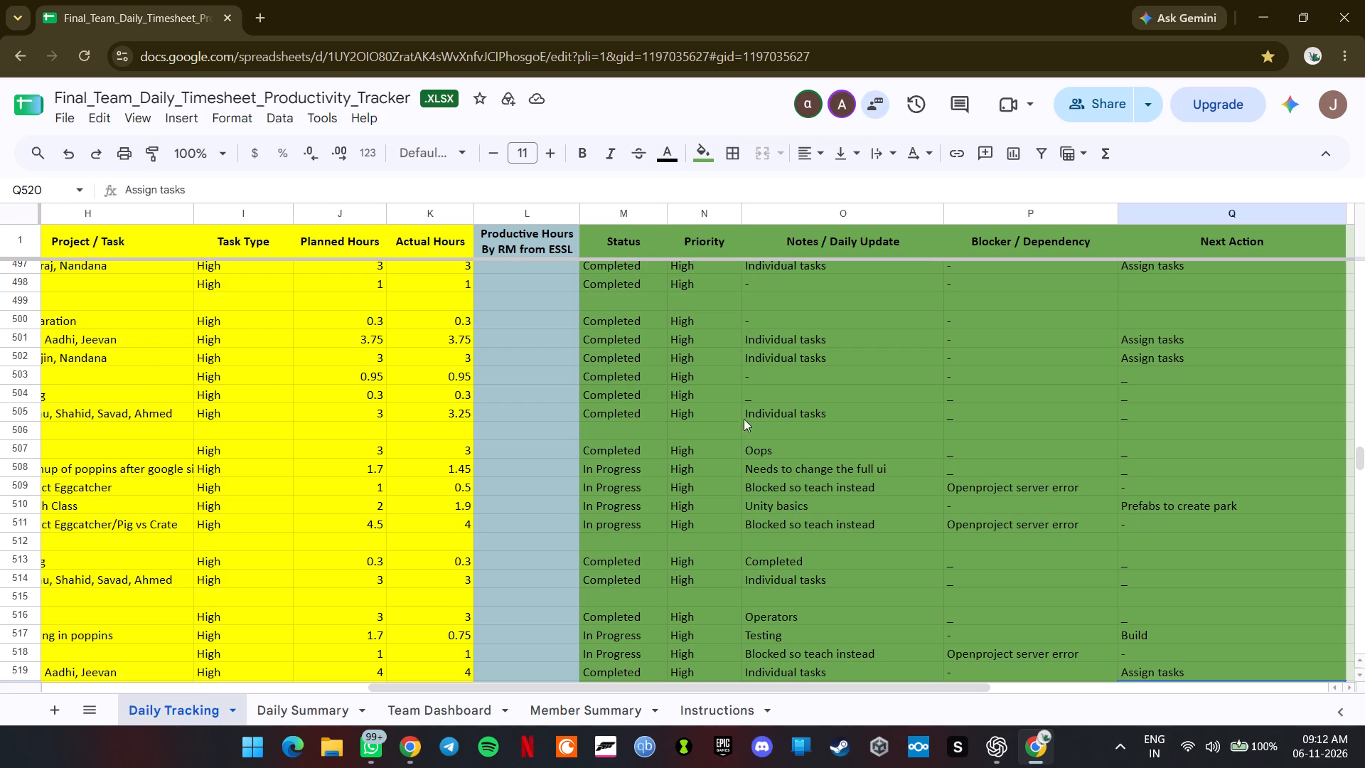
pyautogui.moveTo(733, 689); pyautogui.dragTo(553, 709)
pyautogui.moveTo(207, 317); pyautogui.dragTo(444, 324)
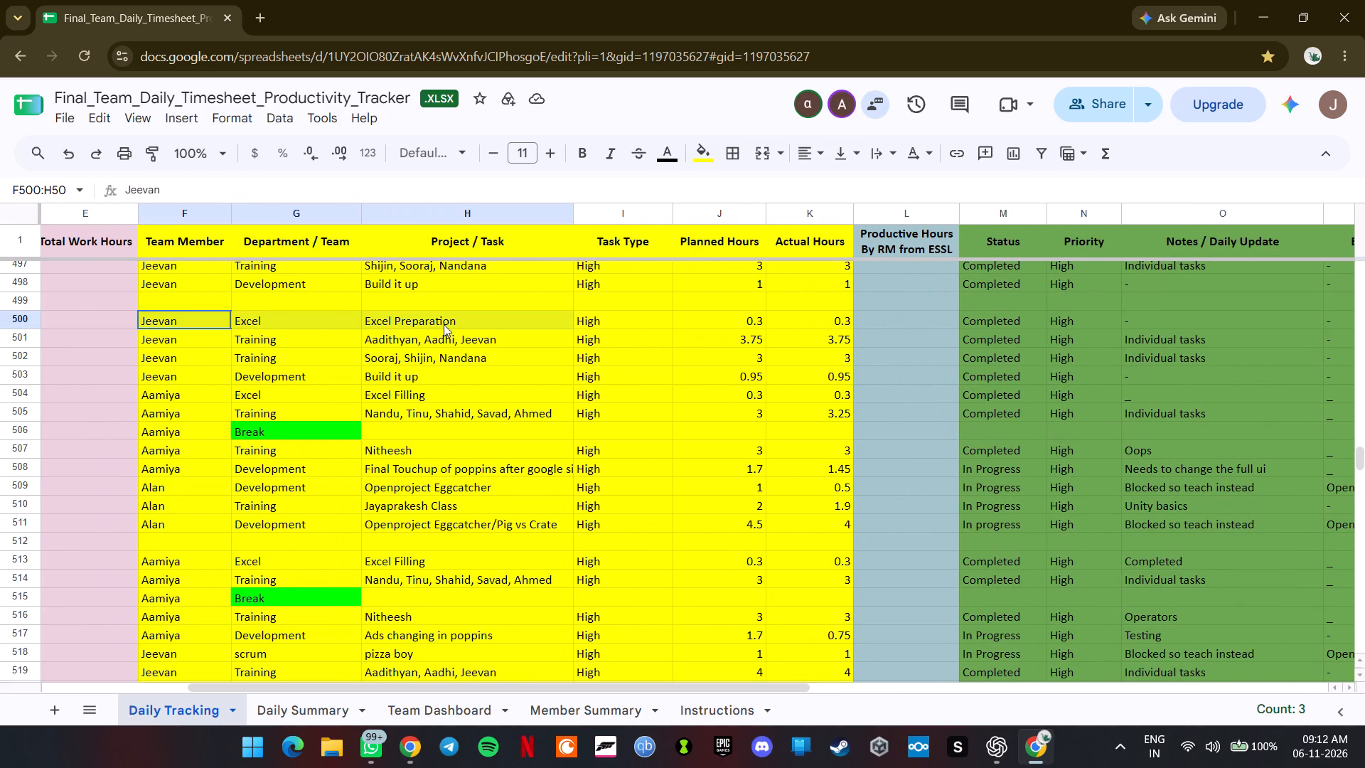
pyautogui.moveTo(444, 324); pyautogui.dragTo(471, 324)
pyautogui.moveTo(161, 366); pyautogui.dragTo(236, 368)
pyautogui.click(220, 390)
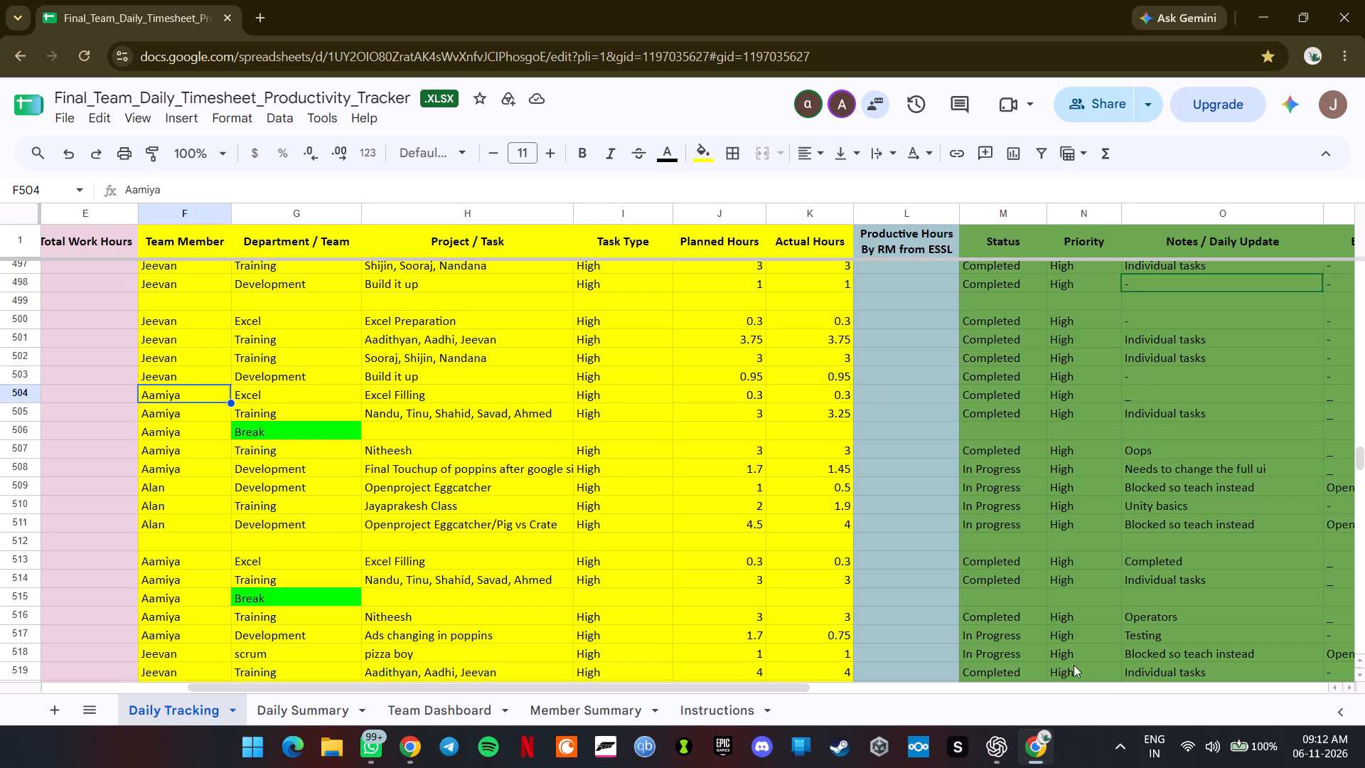
pyautogui.scroll(-8, 892, 649)
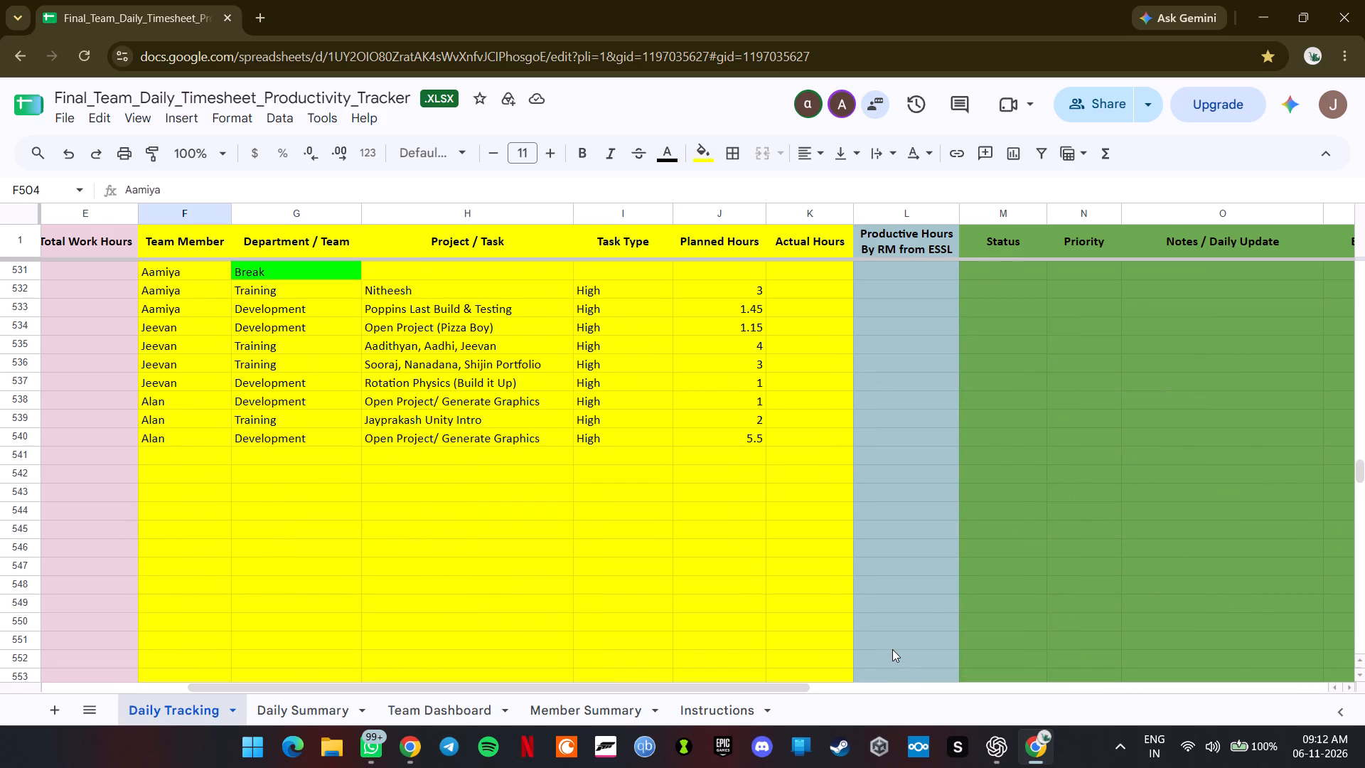
pyautogui.click(507, 554)
pyautogui.scroll(2, 507, 554)
pyautogui.scroll(1, 860, 544)
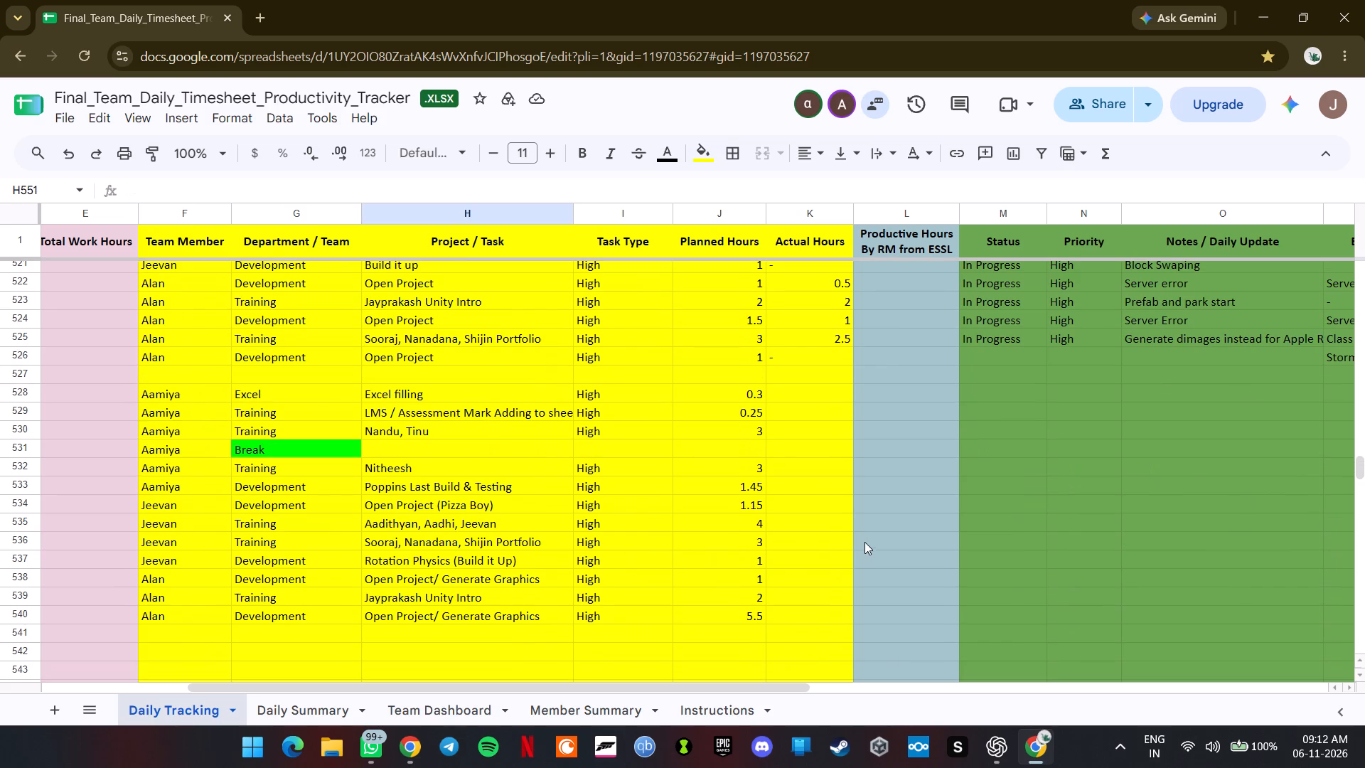
pyautogui.click(1046, 444)
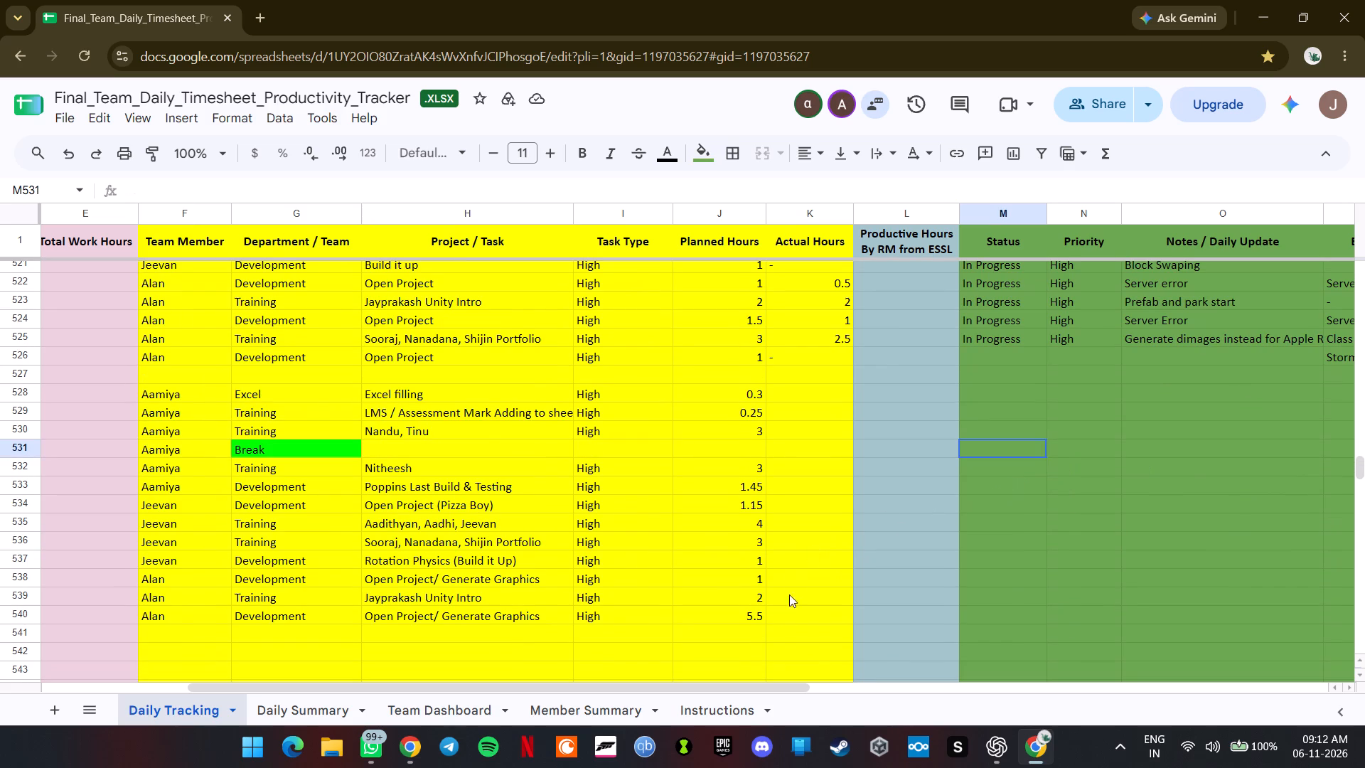
pyautogui.scroll(1, 775, 617)
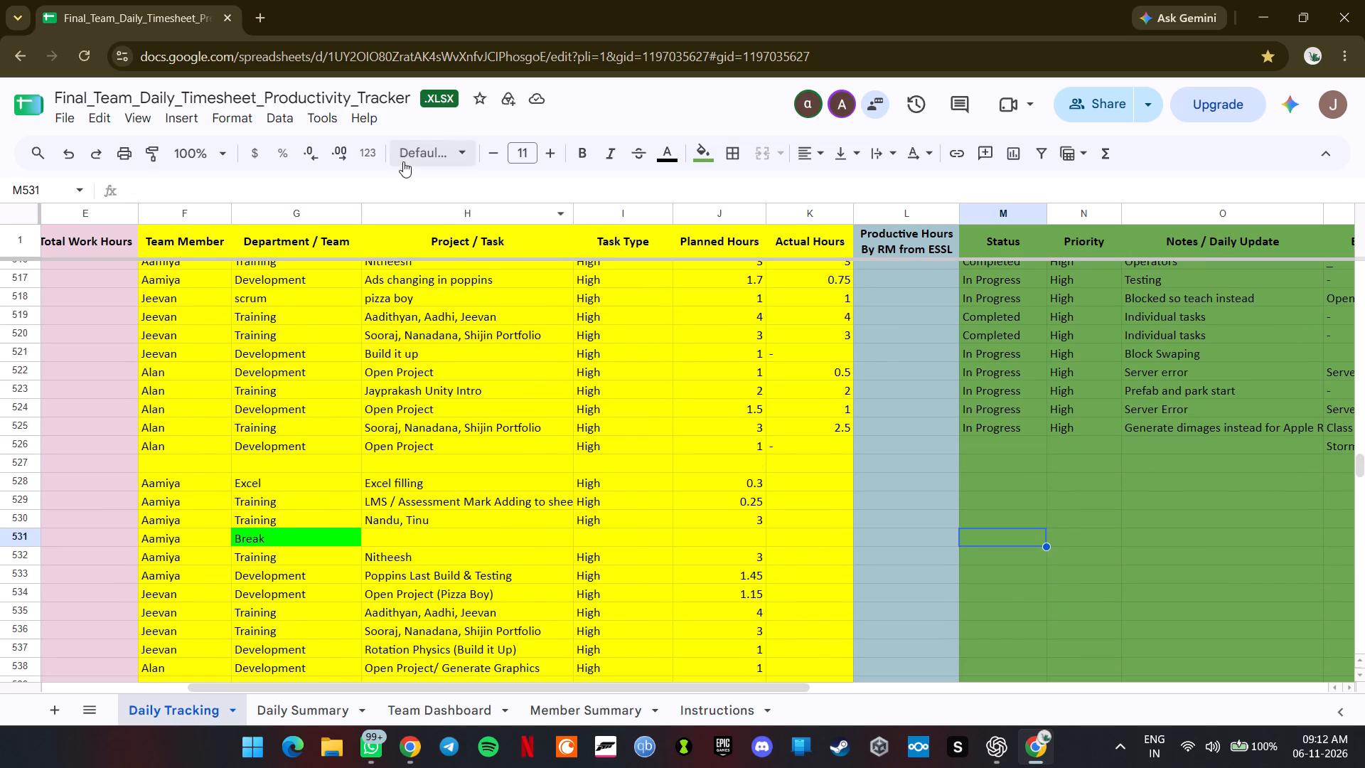
# Examine the Member Summary sheet, checking the formulas behind Jeevan's actual hours and productivity and Benin's completed tasks.
pyautogui.click(566, 713)
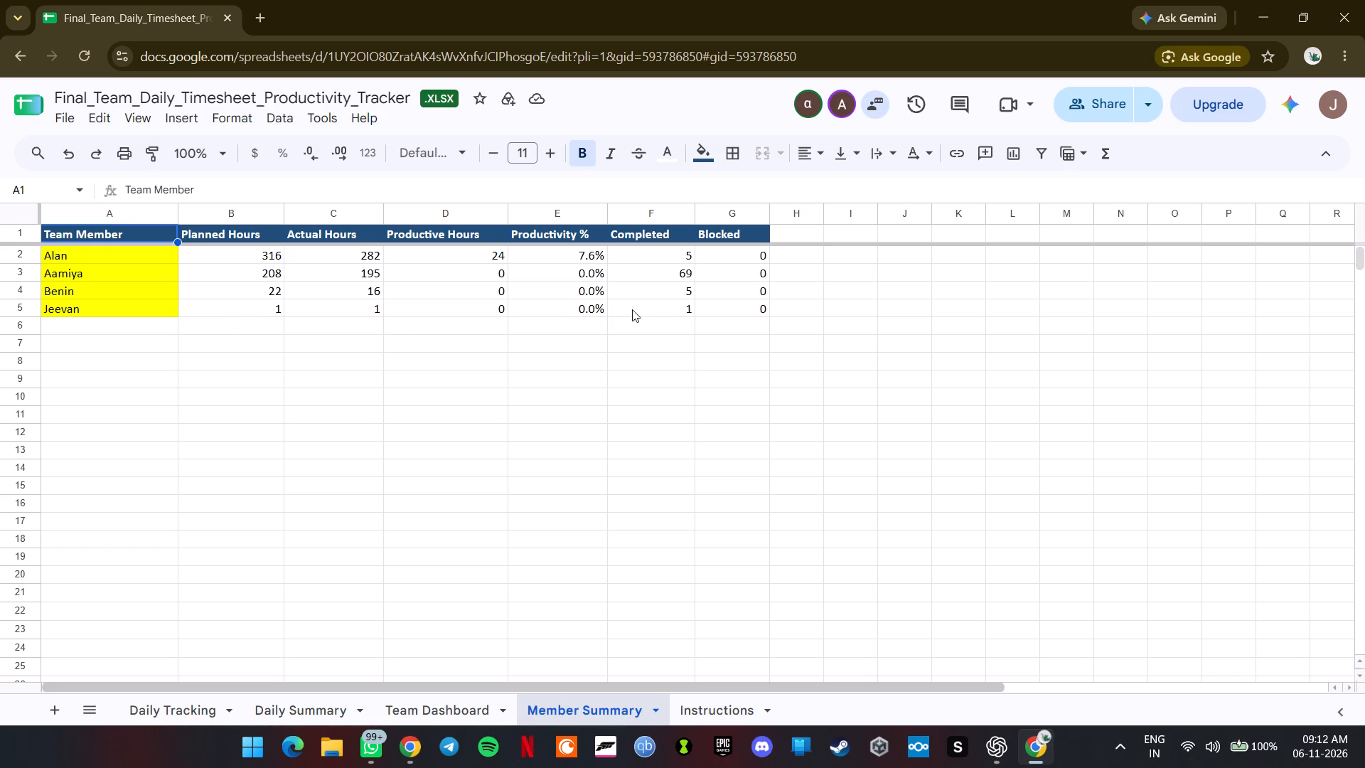
pyautogui.click(642, 292)
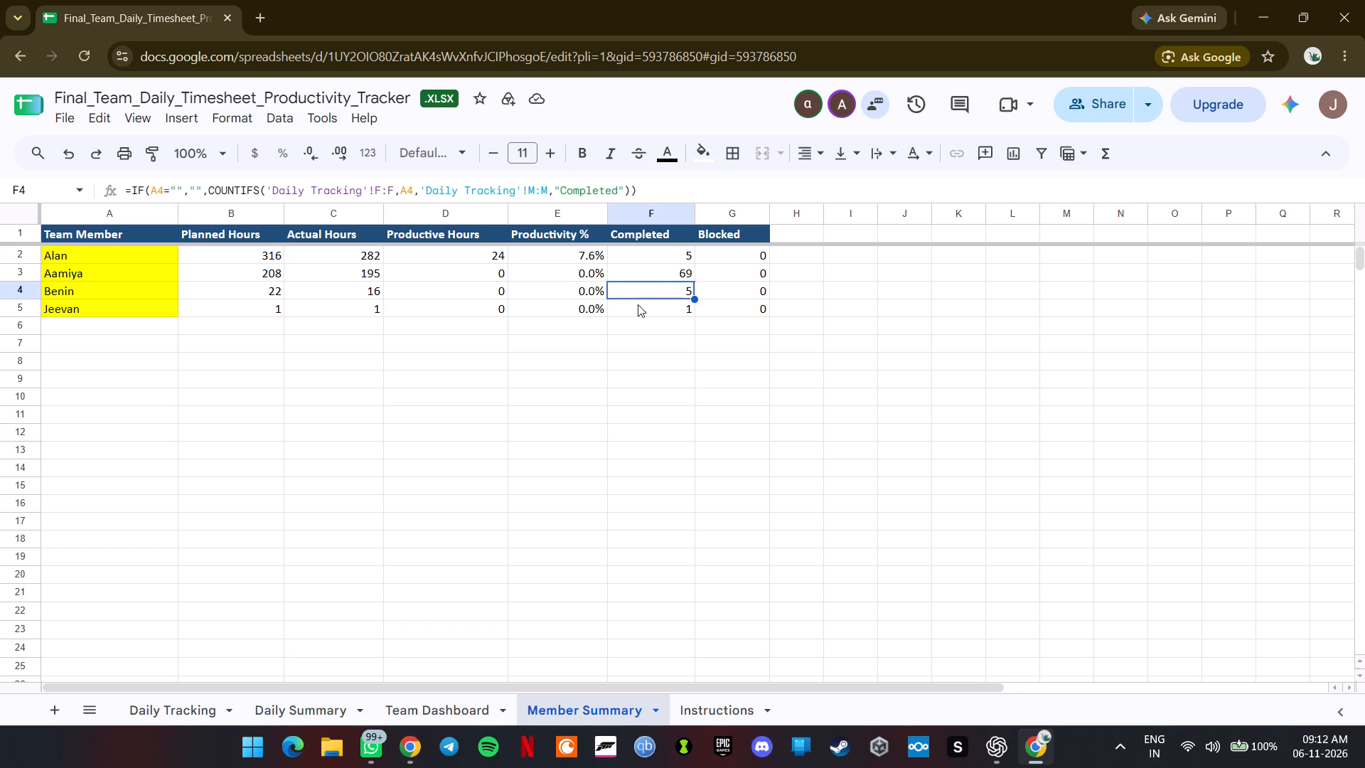
pyautogui.click(639, 321)
pyautogui.click(530, 310)
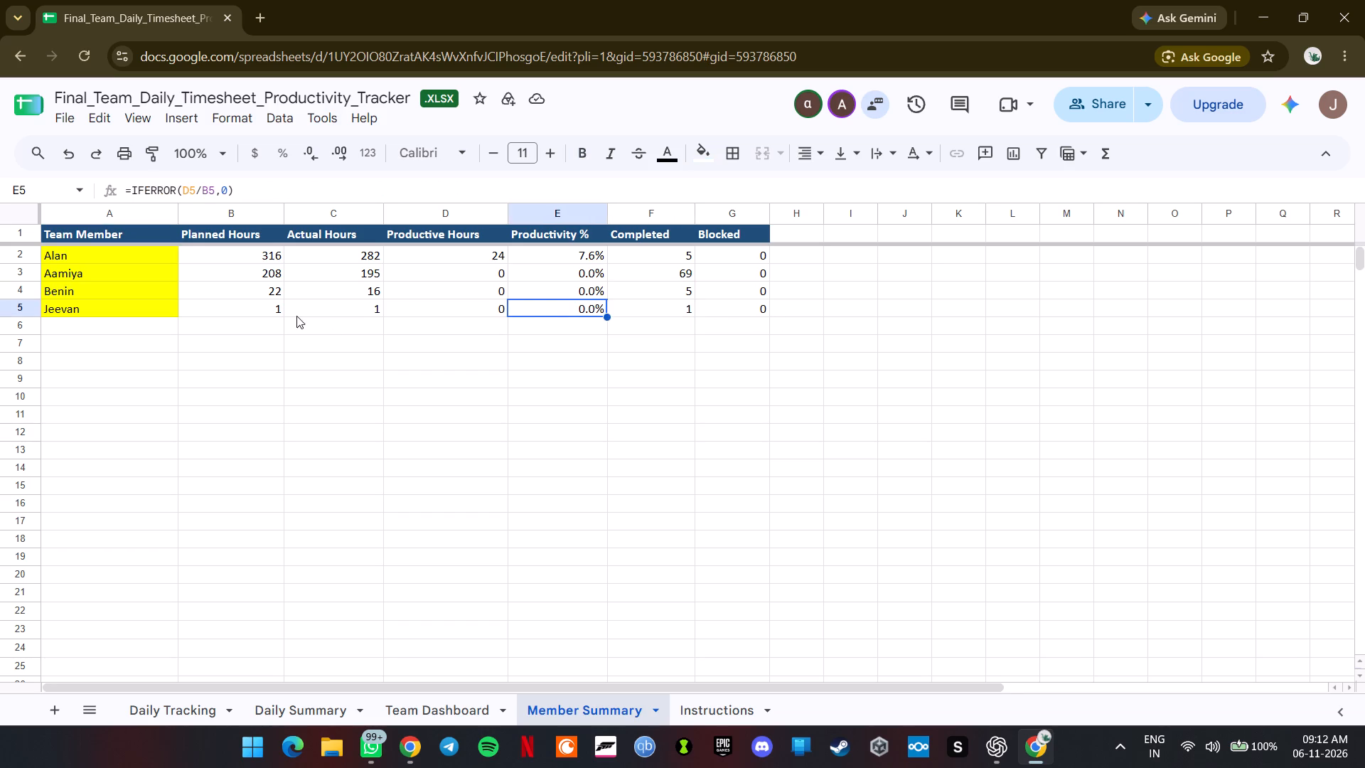
pyautogui.click(296, 316)
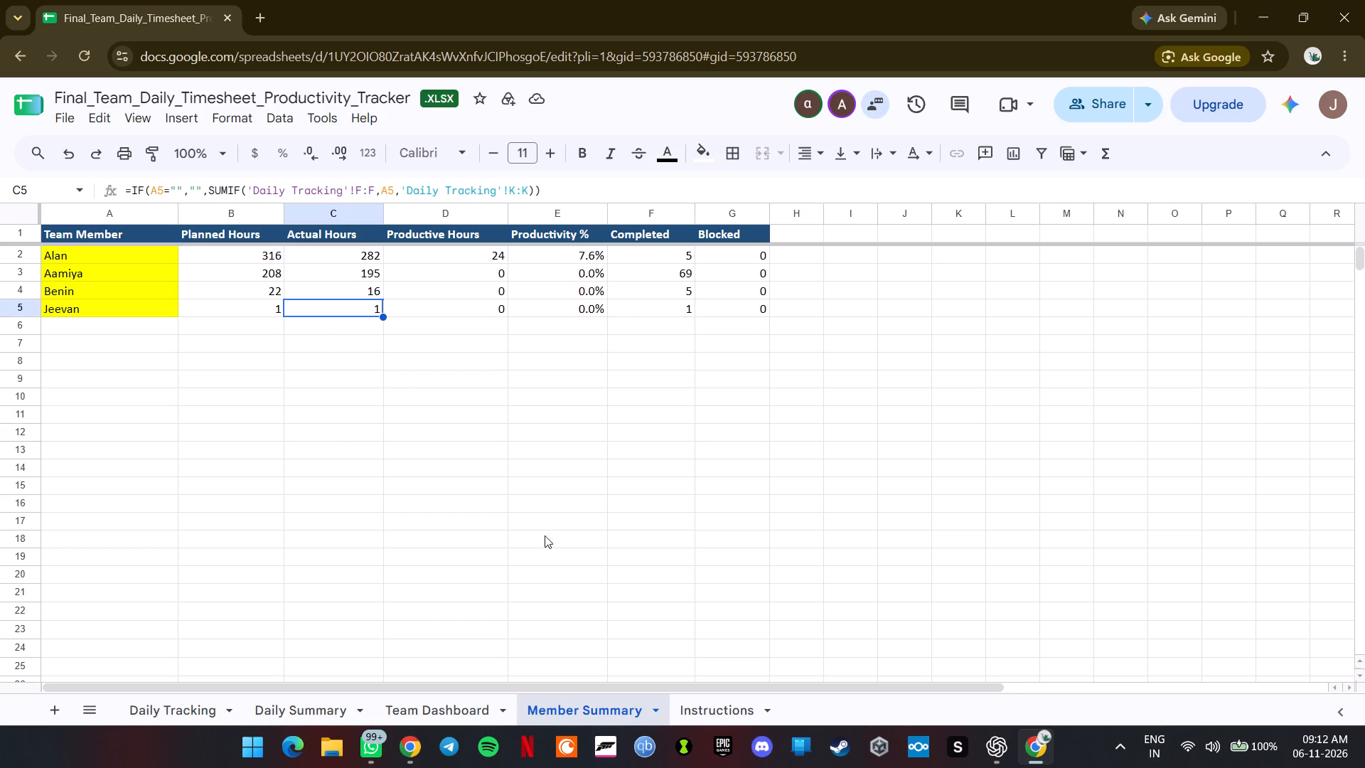
pyautogui.click(171, 715)
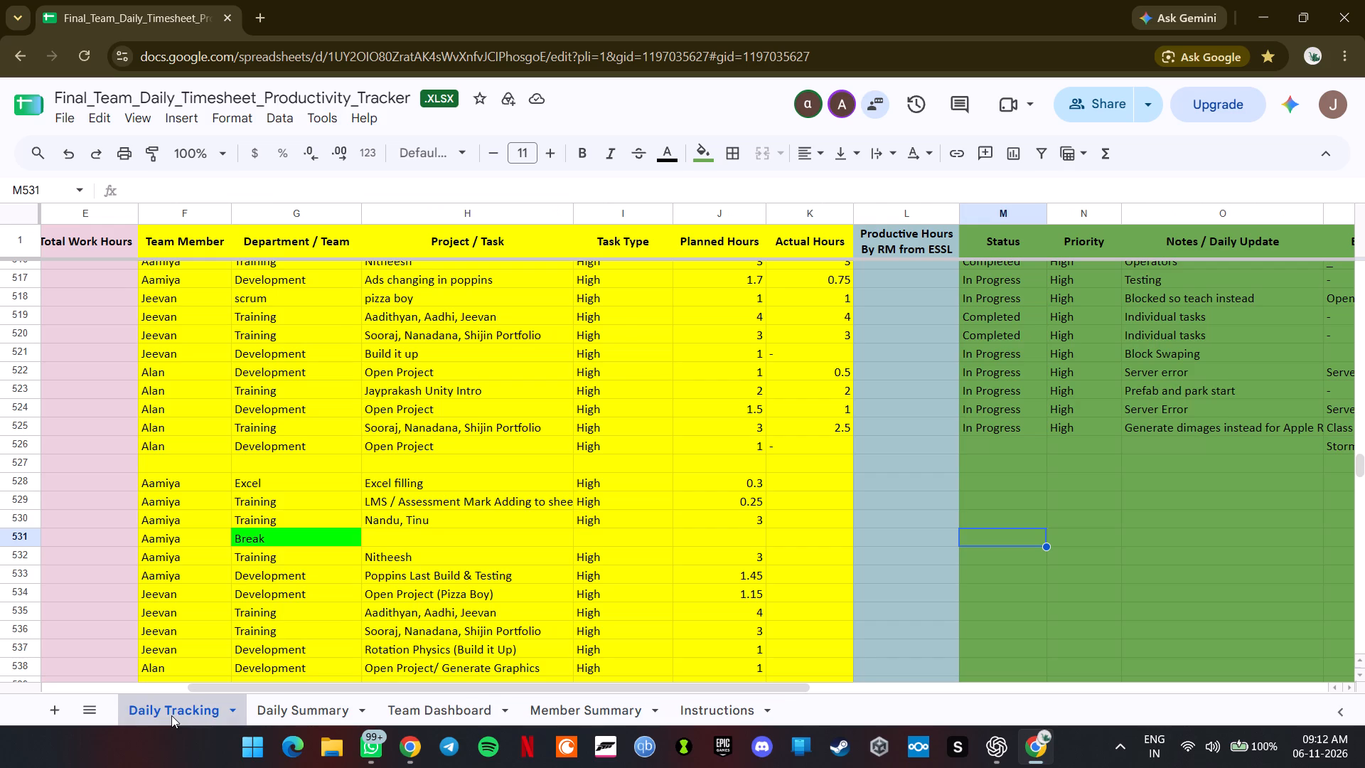
# Look over the date rows of the Daily Summary sheet and return to the Daily Tracking sheet.
pyautogui.click(257, 709)
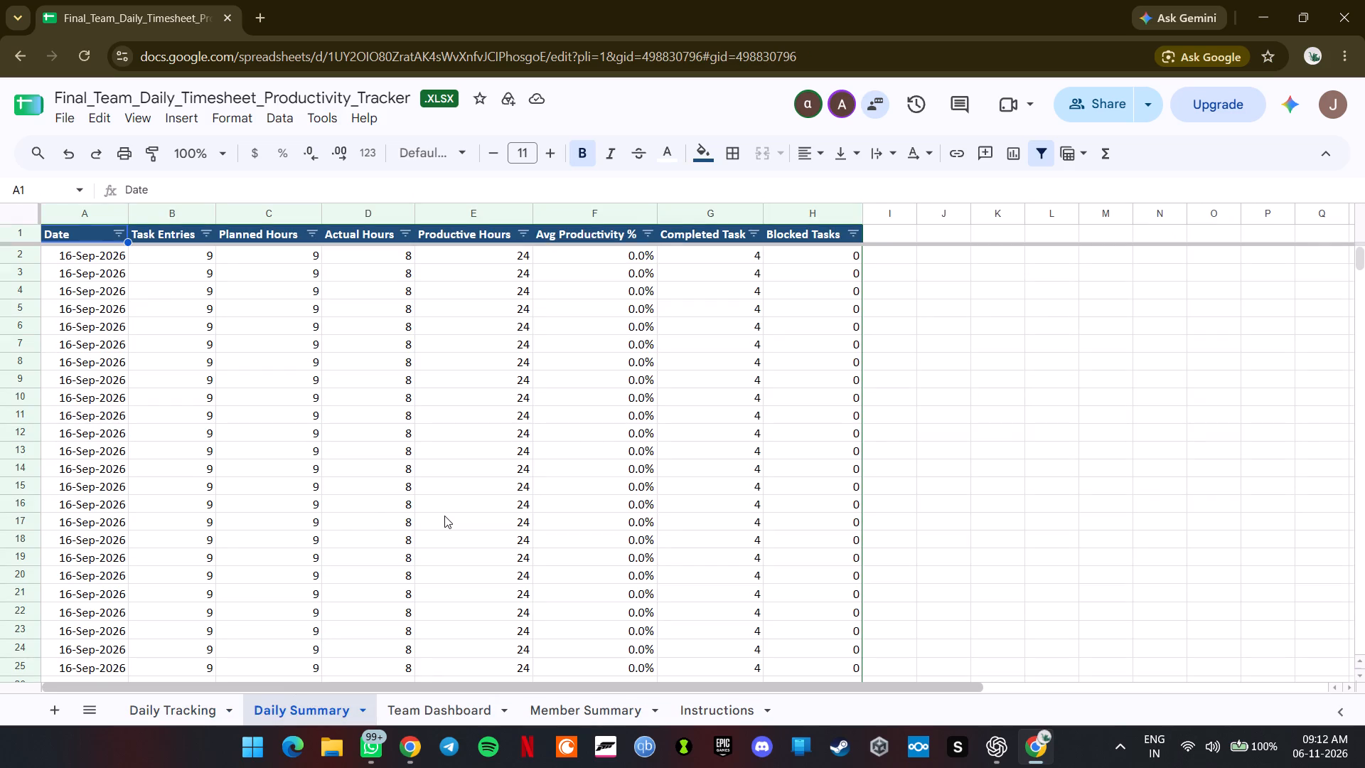
pyautogui.scroll(1, 444, 516)
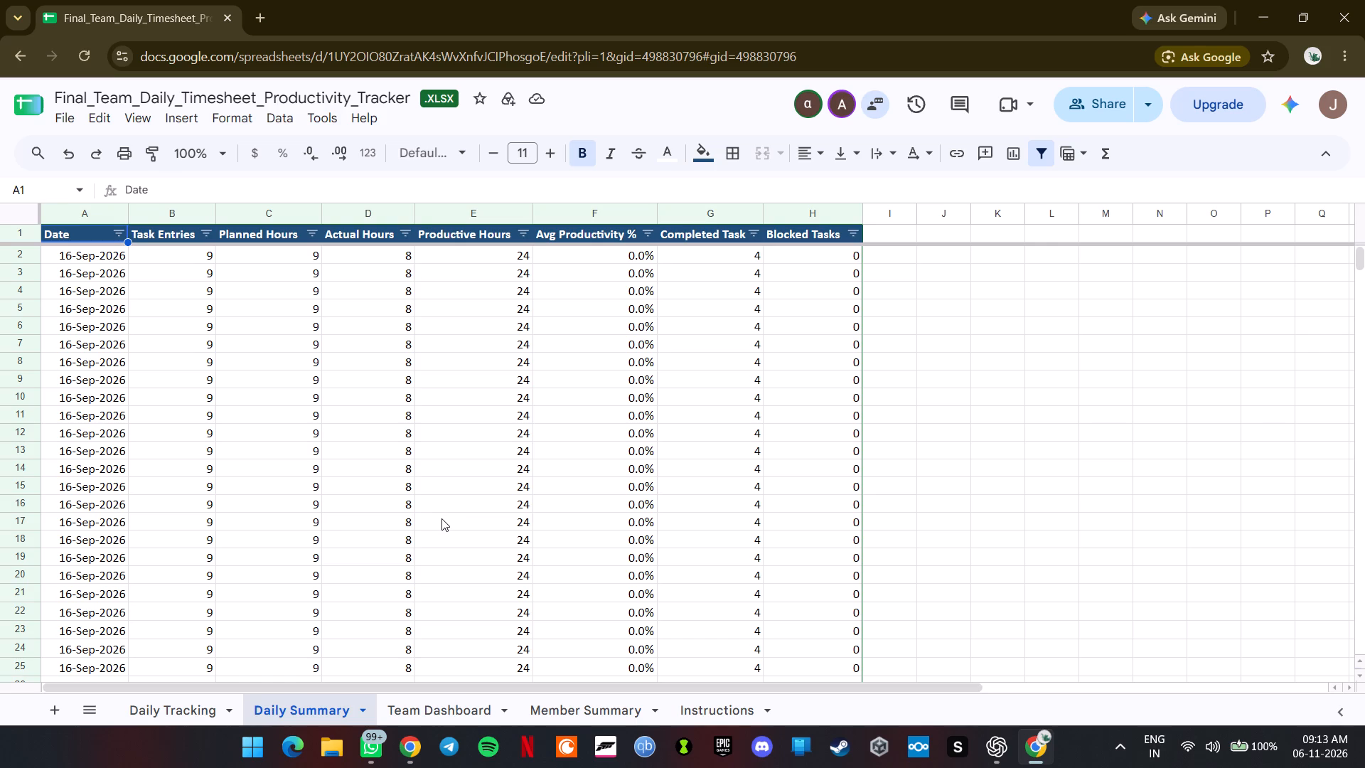
pyautogui.scroll(-5, 441, 518)
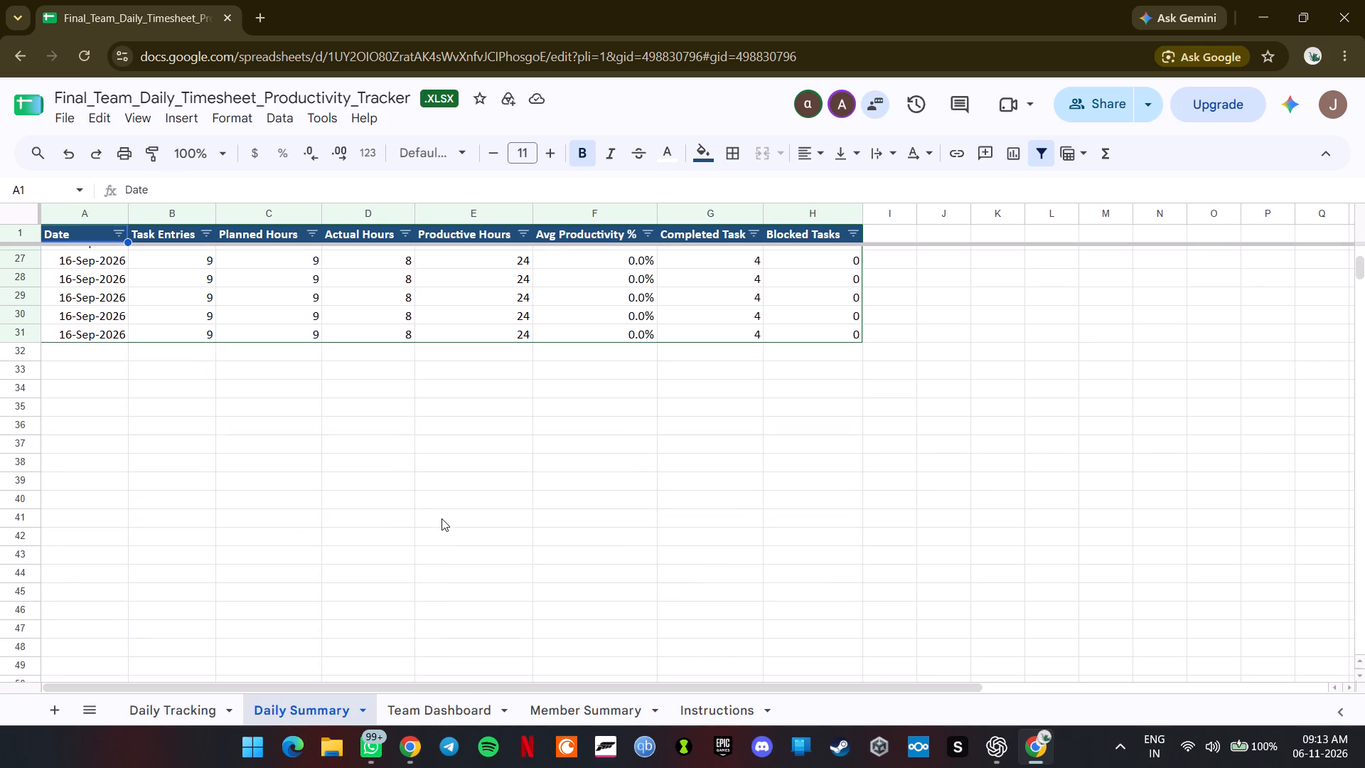
pyautogui.scroll(9, 441, 518)
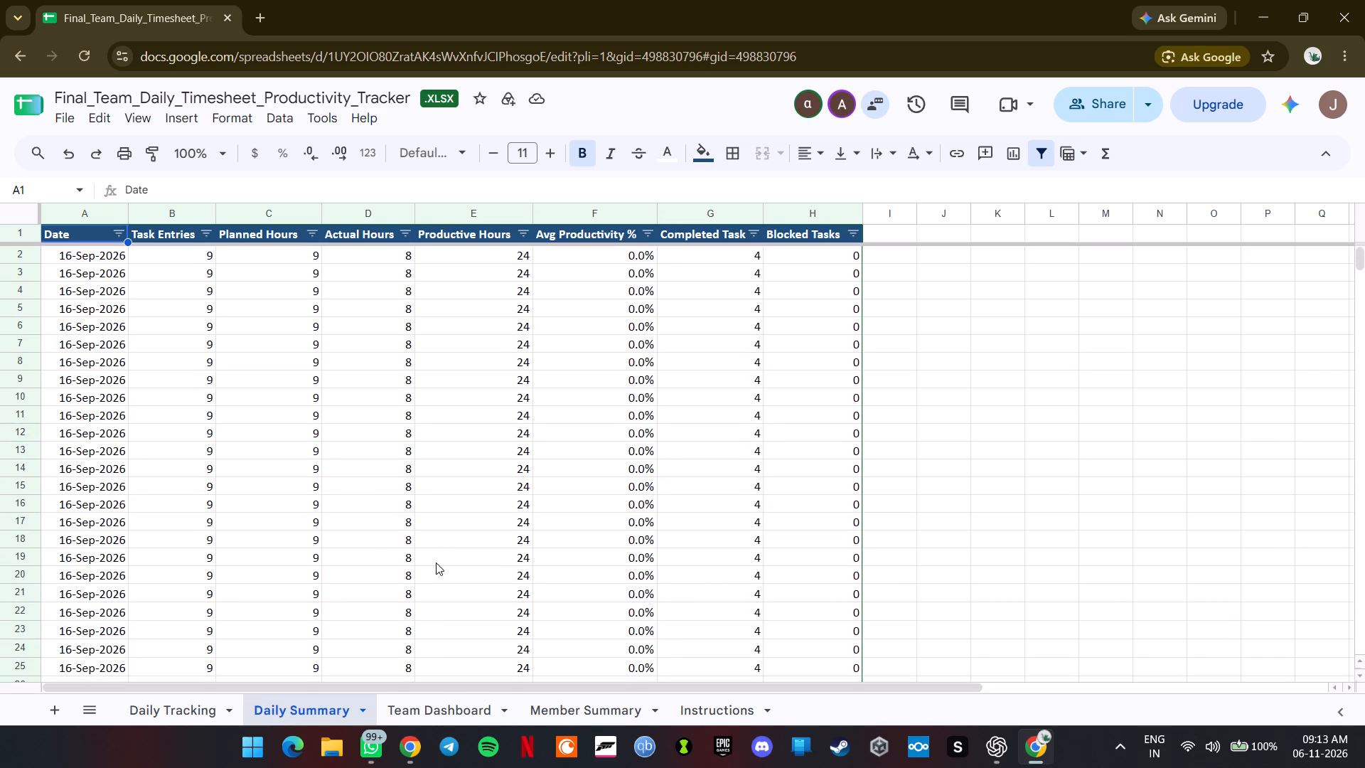
pyautogui.click(188, 718)
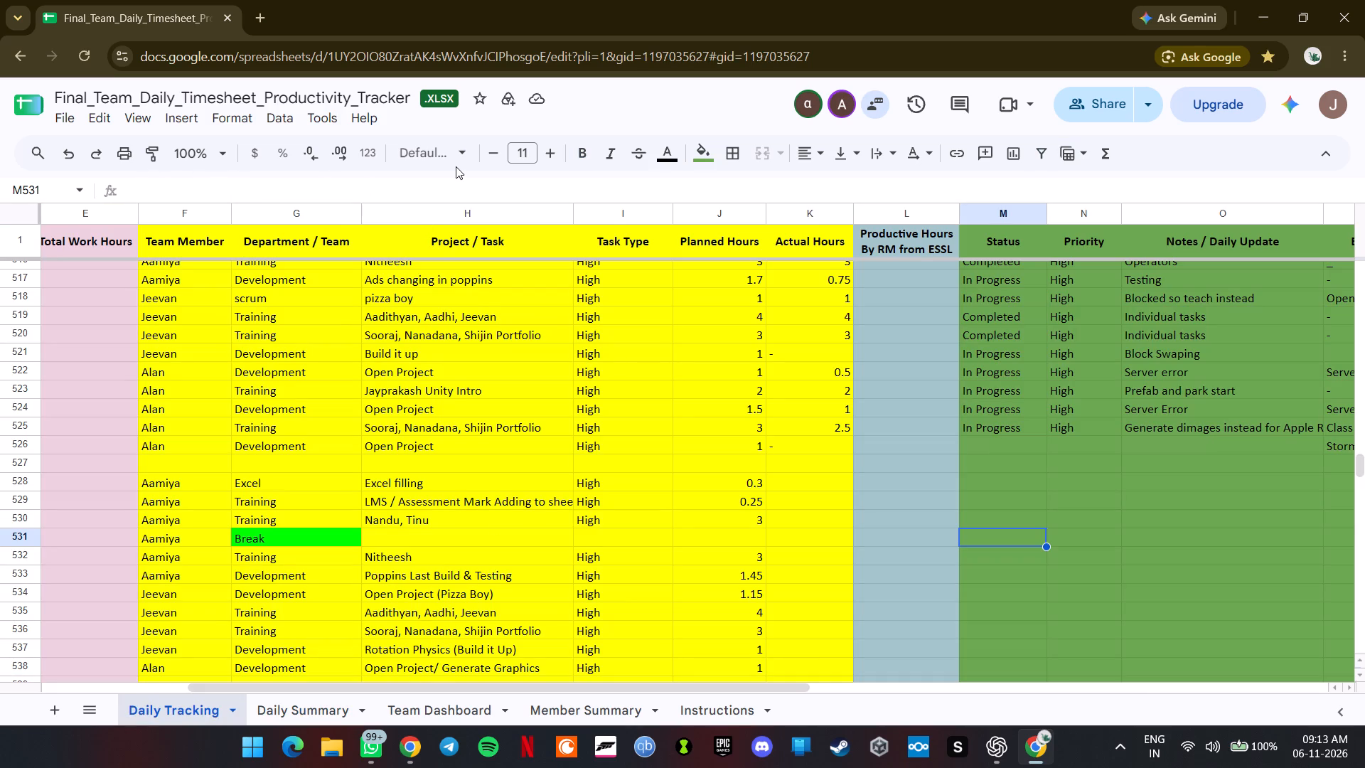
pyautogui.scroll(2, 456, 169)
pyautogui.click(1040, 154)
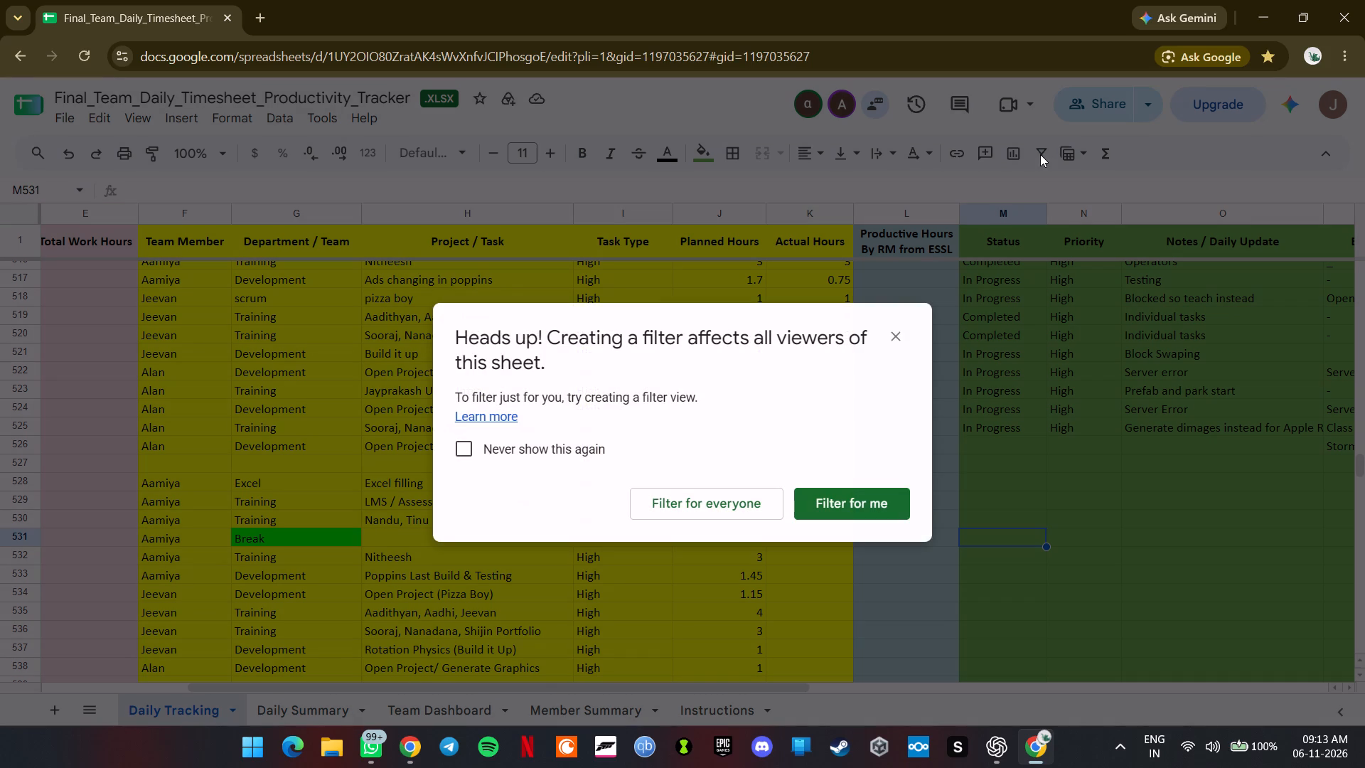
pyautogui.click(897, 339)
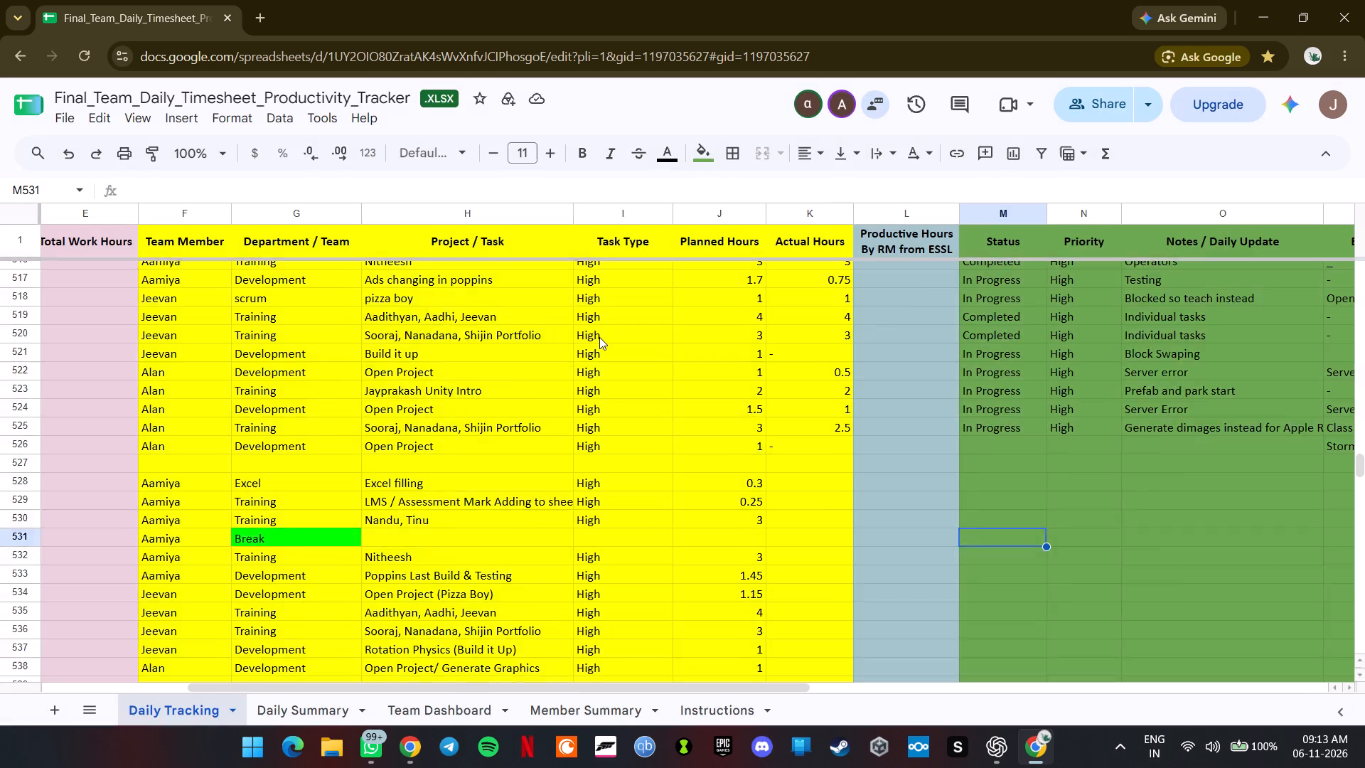
# Look back through the earlier Daily Tracking rows and the Team Member column, ending at the planned entries around row 534.
pyautogui.scroll(20, 599, 337)
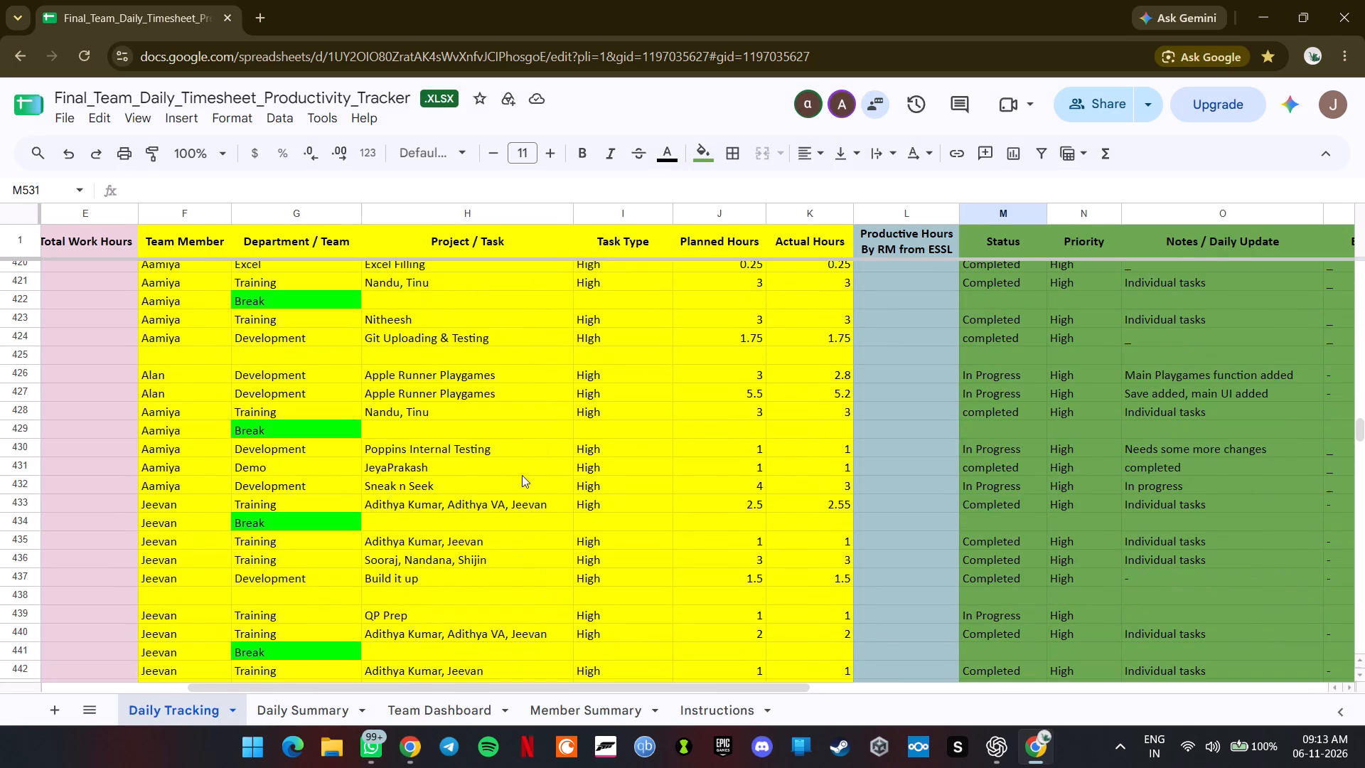
pyautogui.click(198, 245)
pyautogui.click(198, 245)
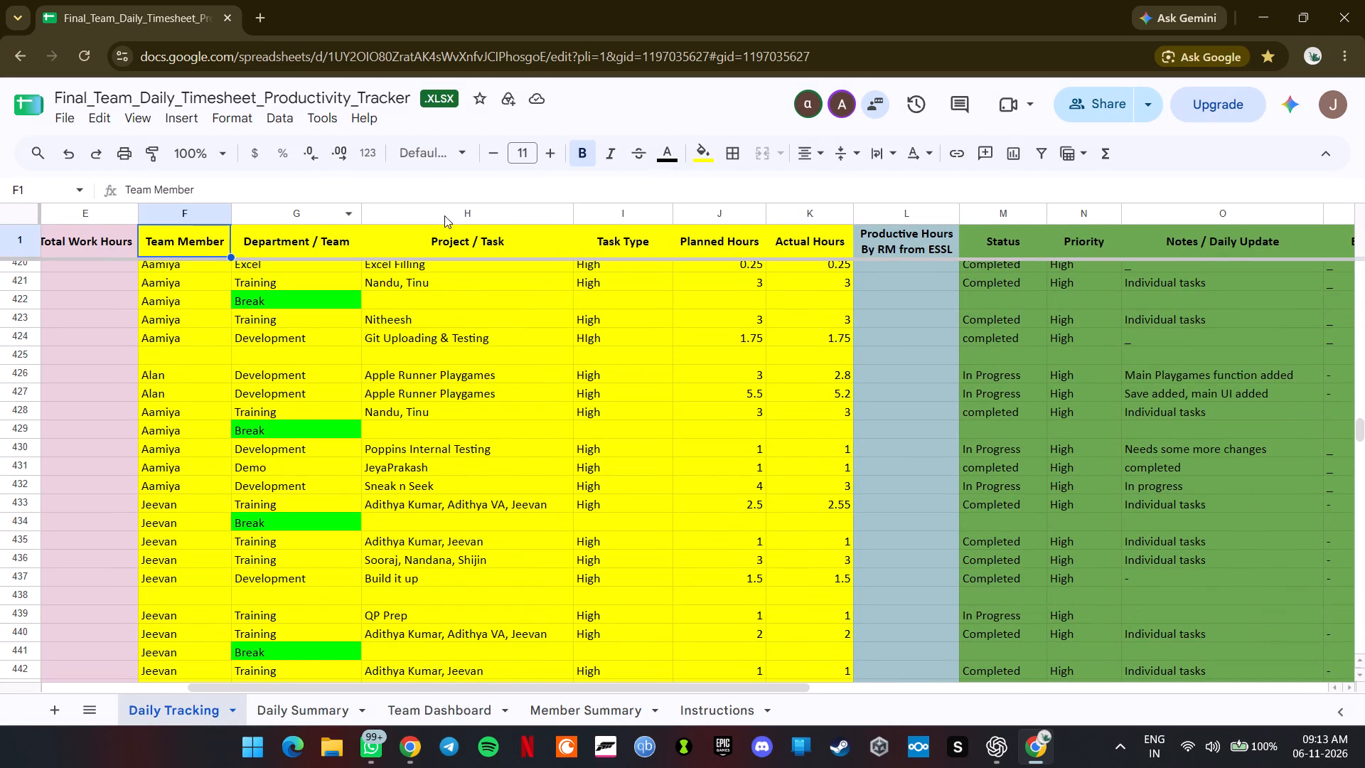
pyautogui.click(1215, 171)
pyautogui.scroll(-15, 781, 565)
pyautogui.scroll(-7, 781, 565)
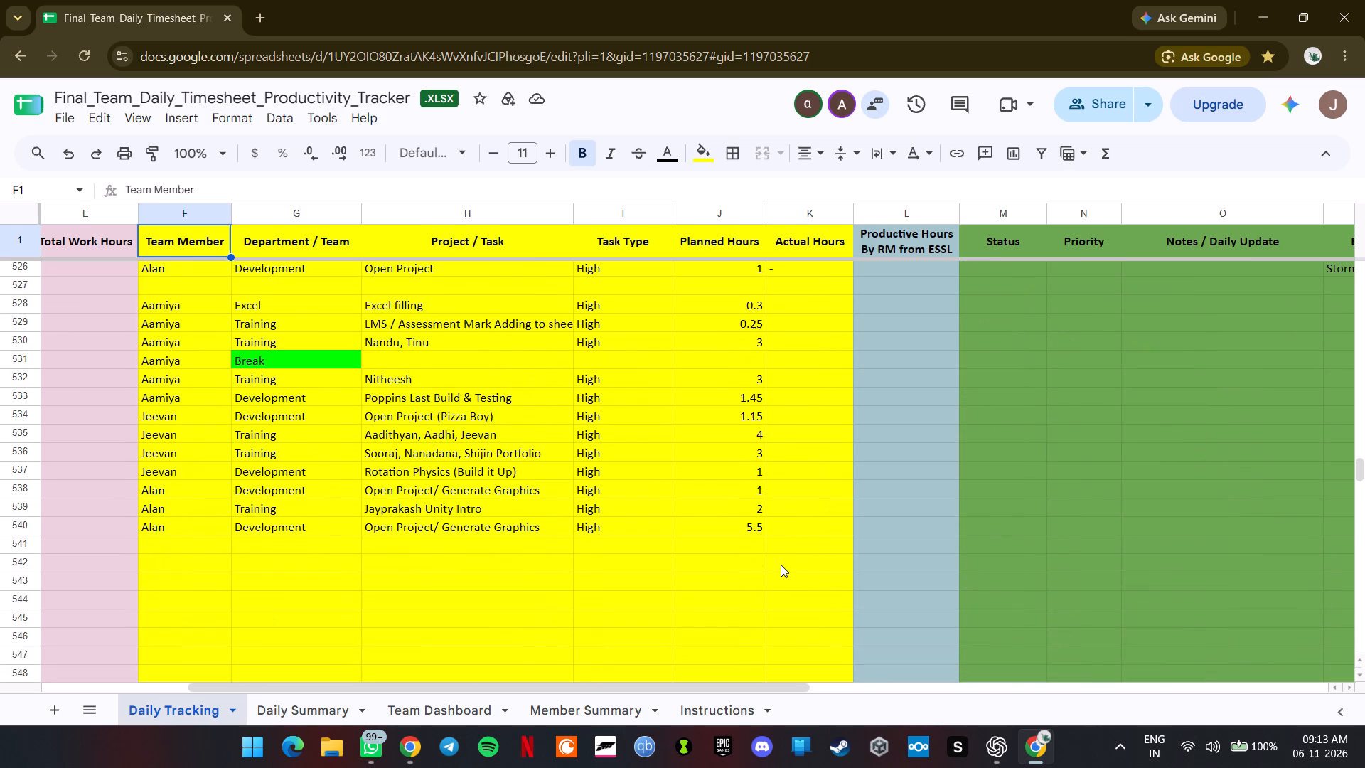
pyautogui.click(804, 558)
pyautogui.scroll(1, 805, 558)
pyautogui.click(1215, 506)
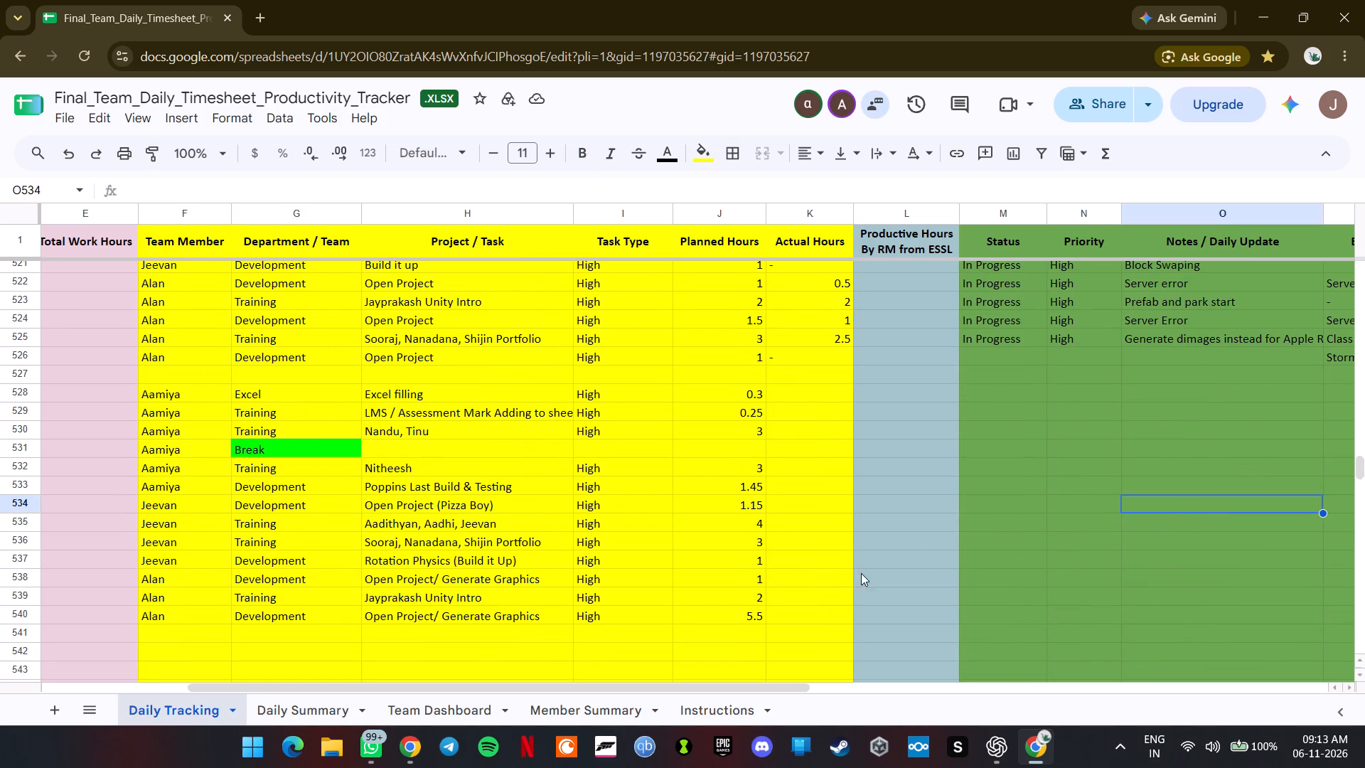
# Switch to the HR attendance browser window, check the OpenProject site in a new tab, and revisit the Attendance Activity page.
pyautogui.click(1258, 19)
pyautogui.click(407, 747)
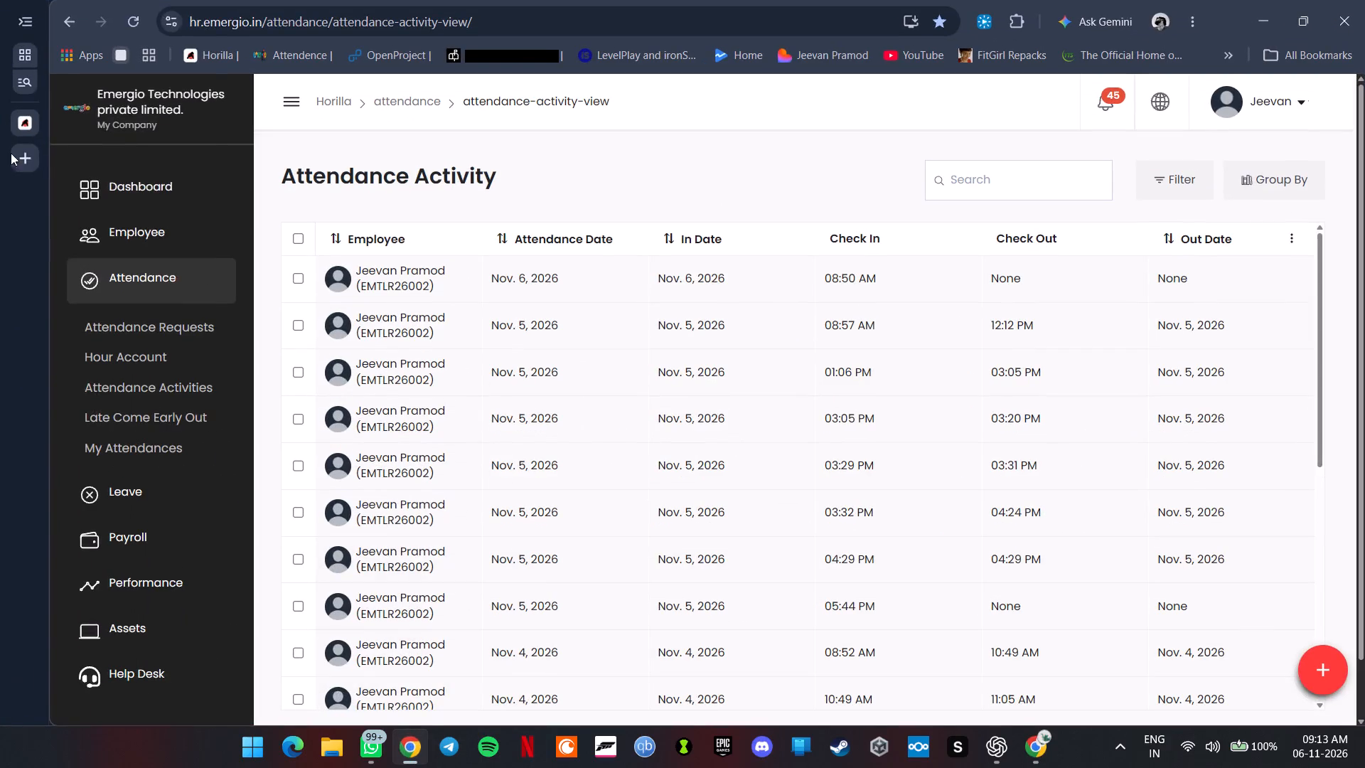
pyautogui.click(68, 164)
pyautogui.click(380, 46)
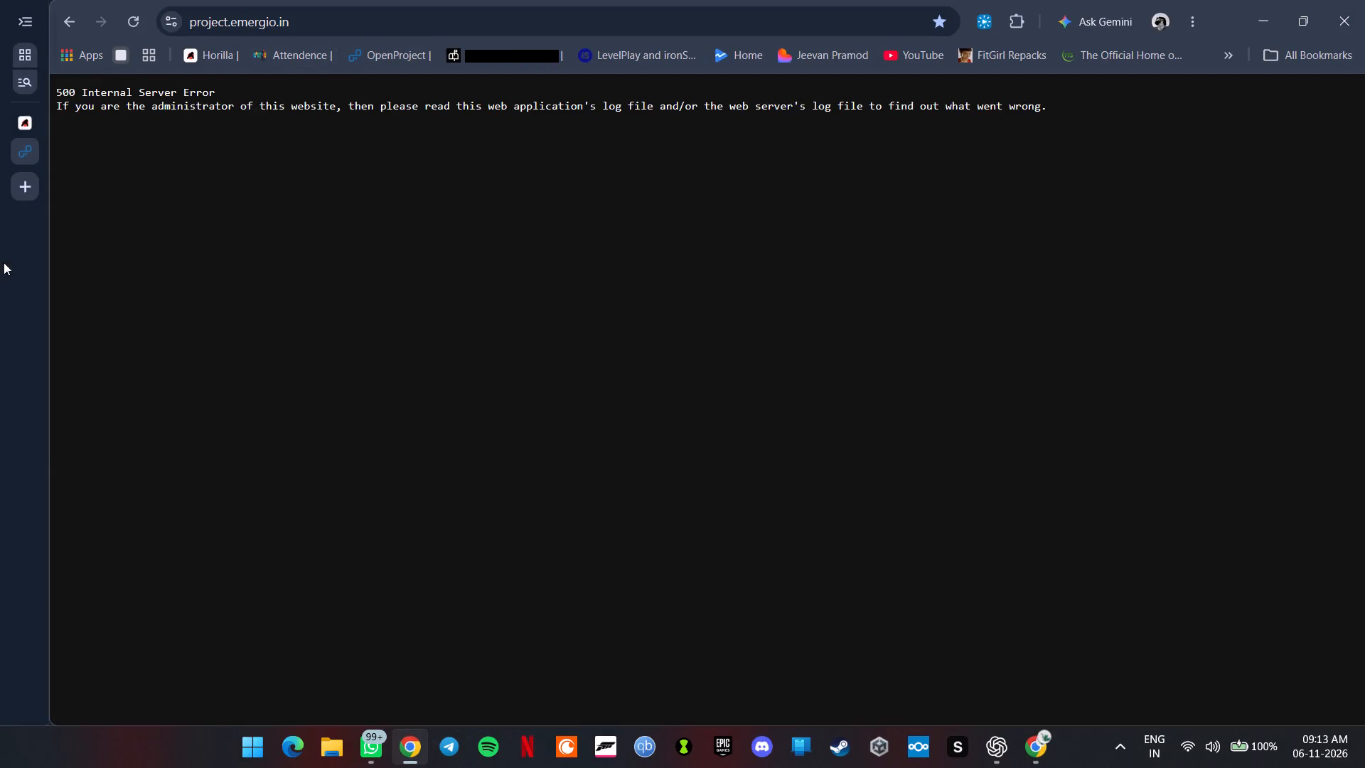
pyautogui.click(33, 126)
pyautogui.scroll(2, 1008, 399)
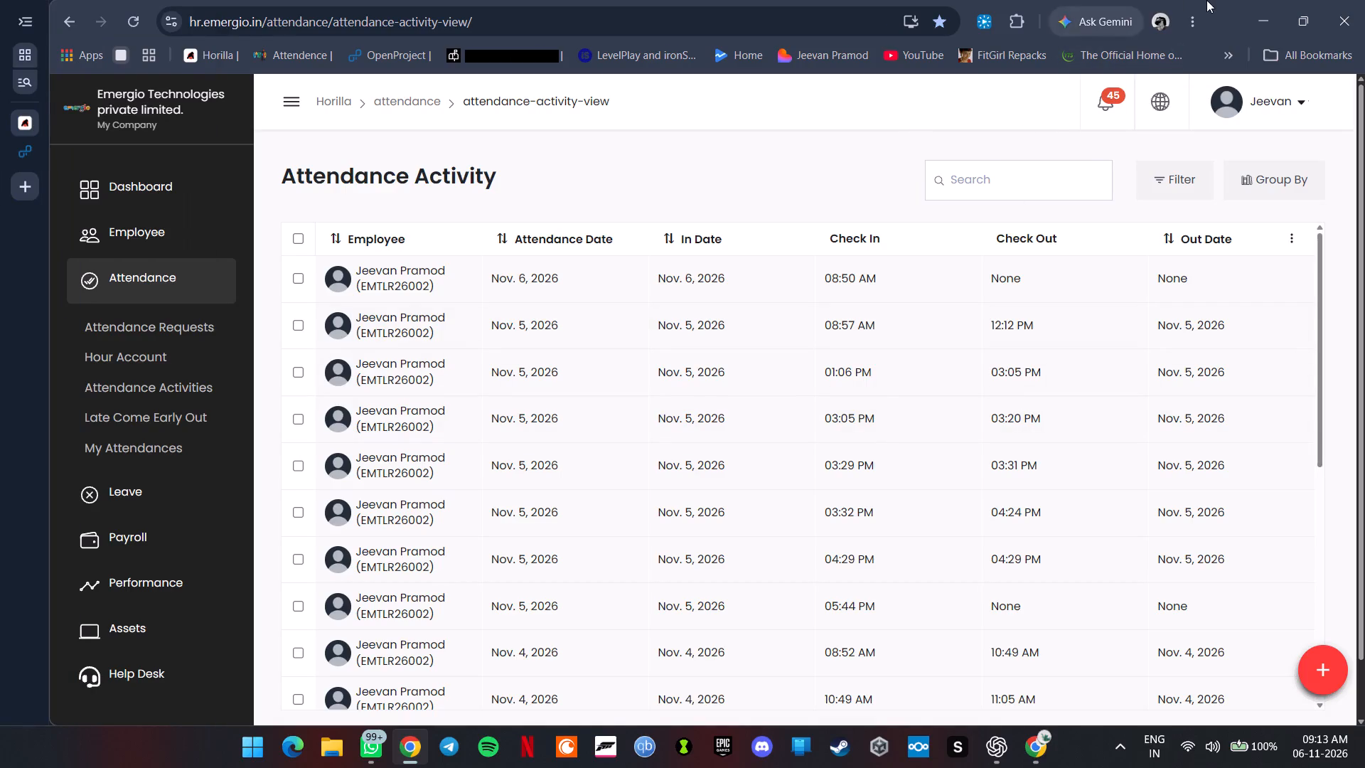
pyautogui.click(1274, 3)
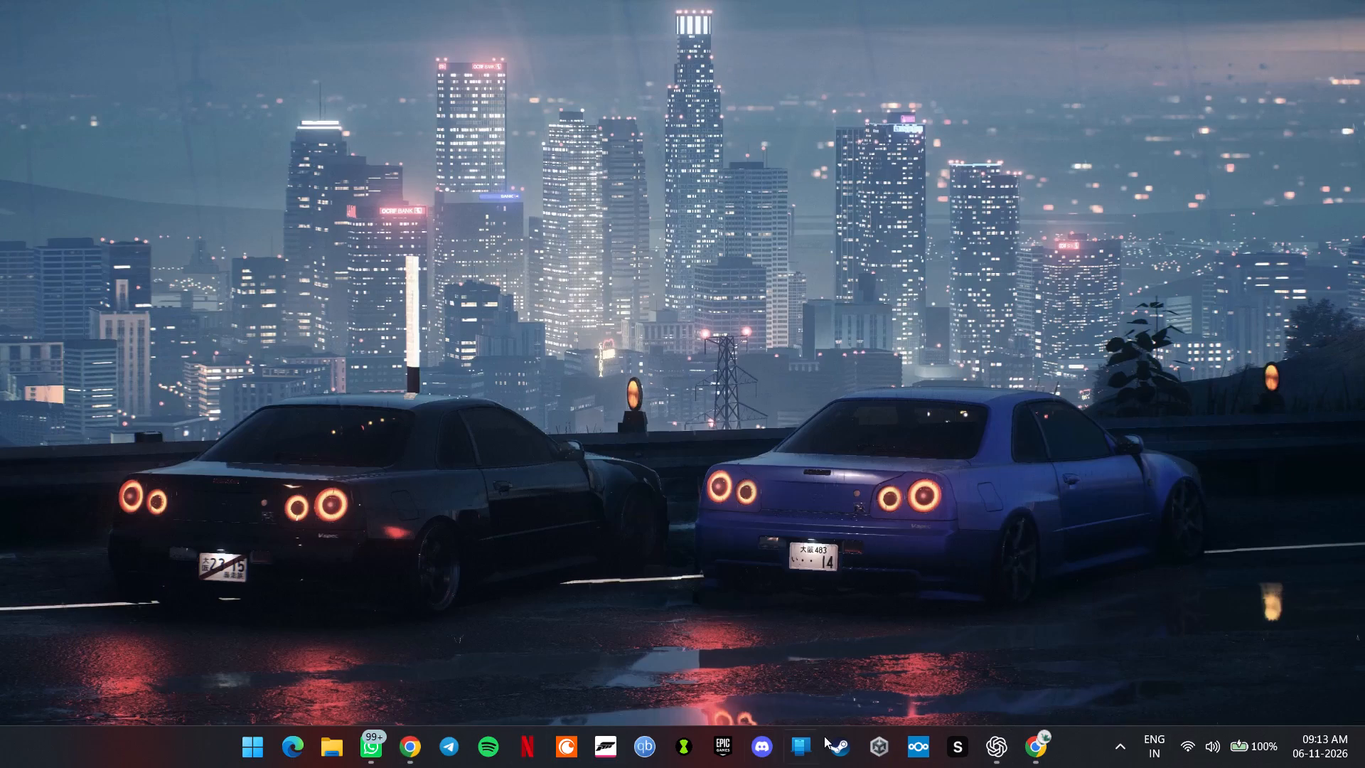
# Switch to Unity Hub, dismiss the announcement banners and open the BUILD IT UP project.
pyautogui.click(892, 755)
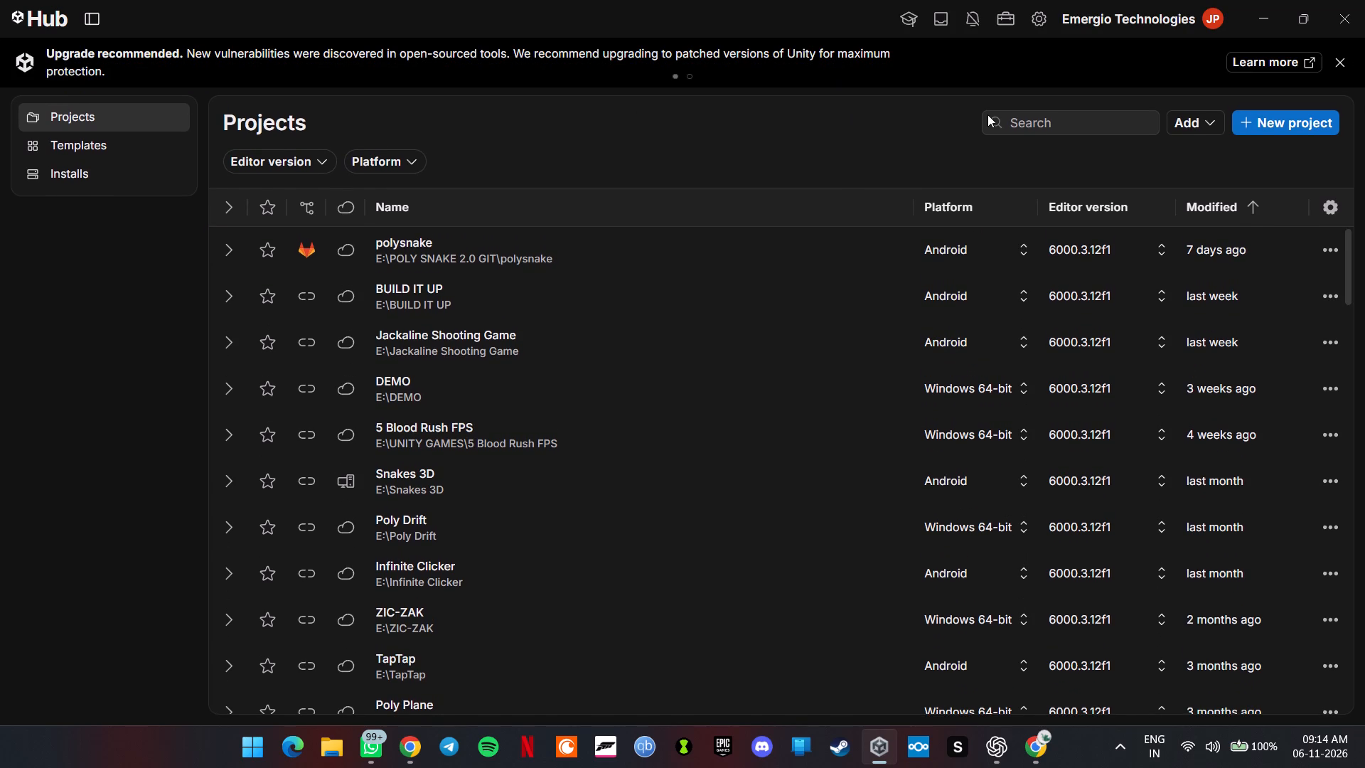
pyautogui.click(1337, 61)
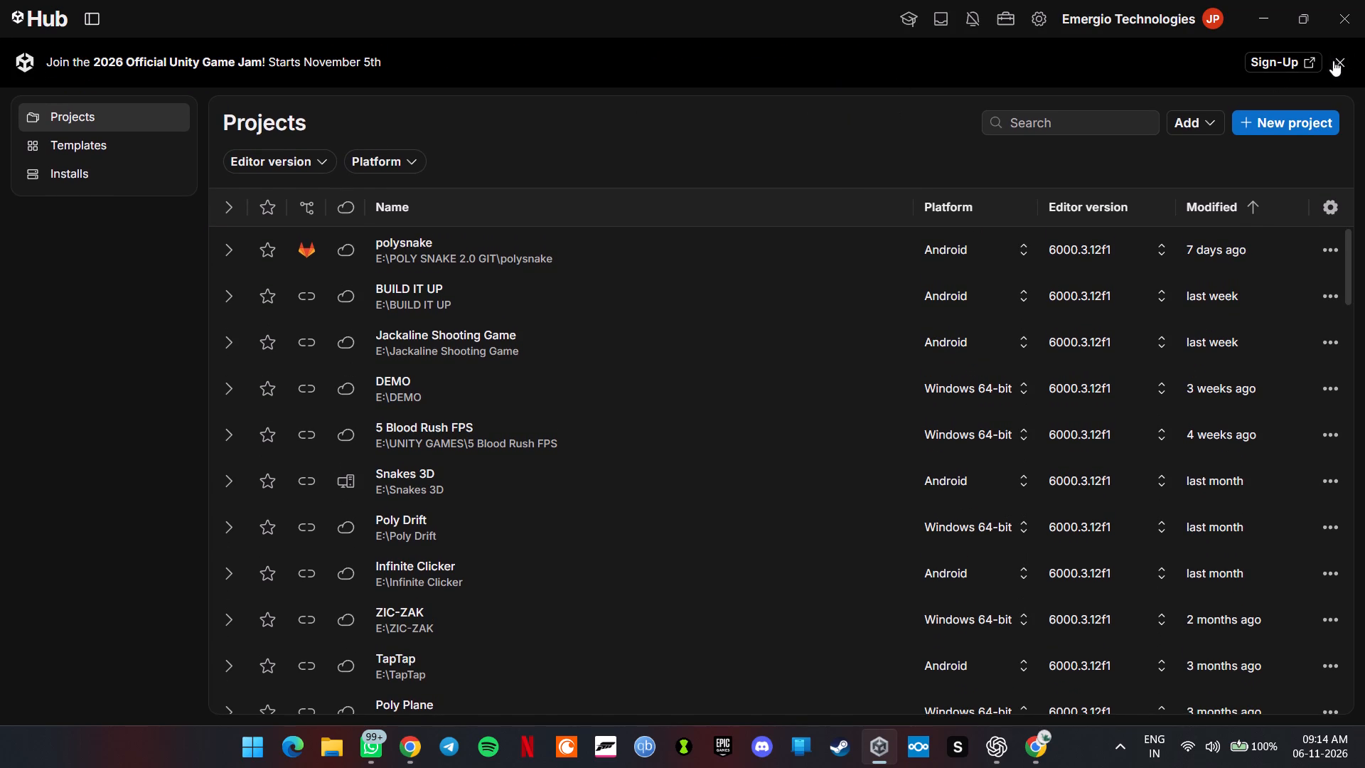
pyautogui.scroll(1, 877, 112)
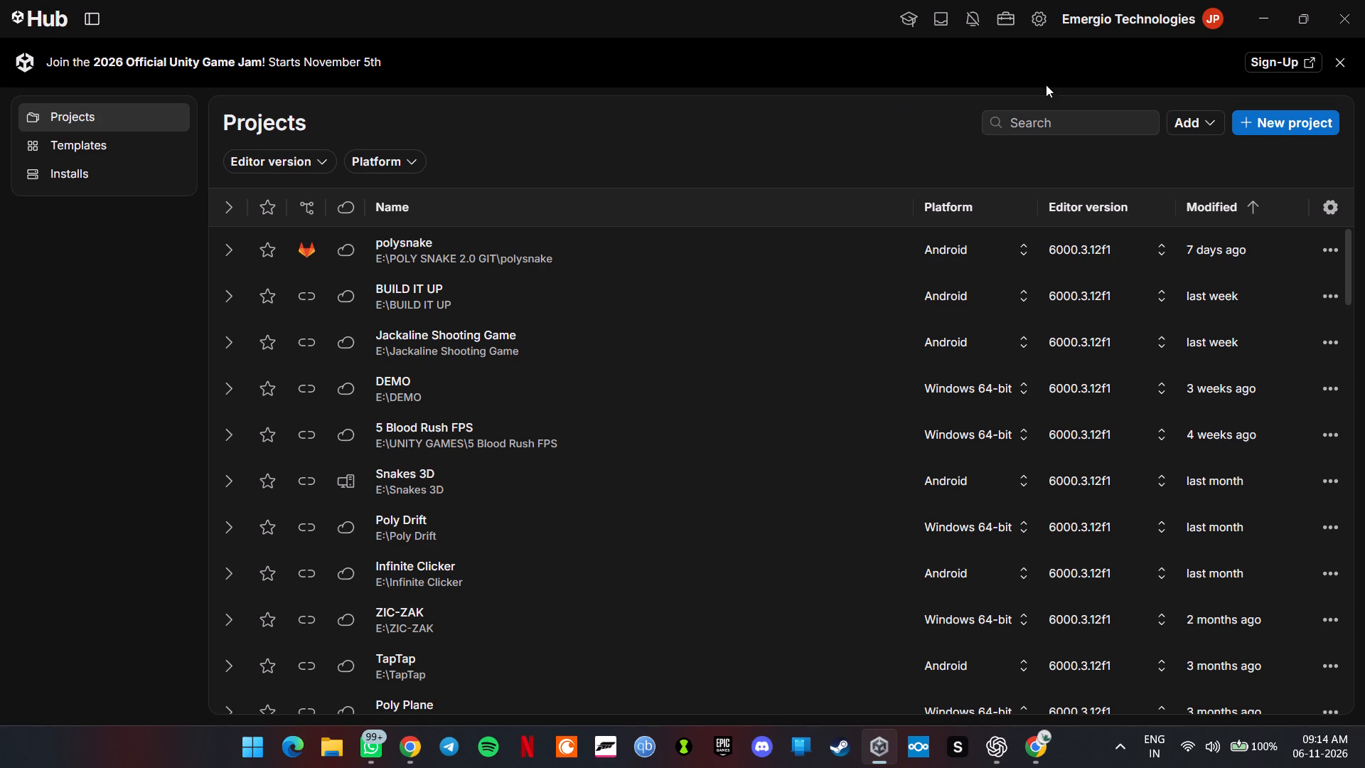
pyautogui.click(1346, 66)
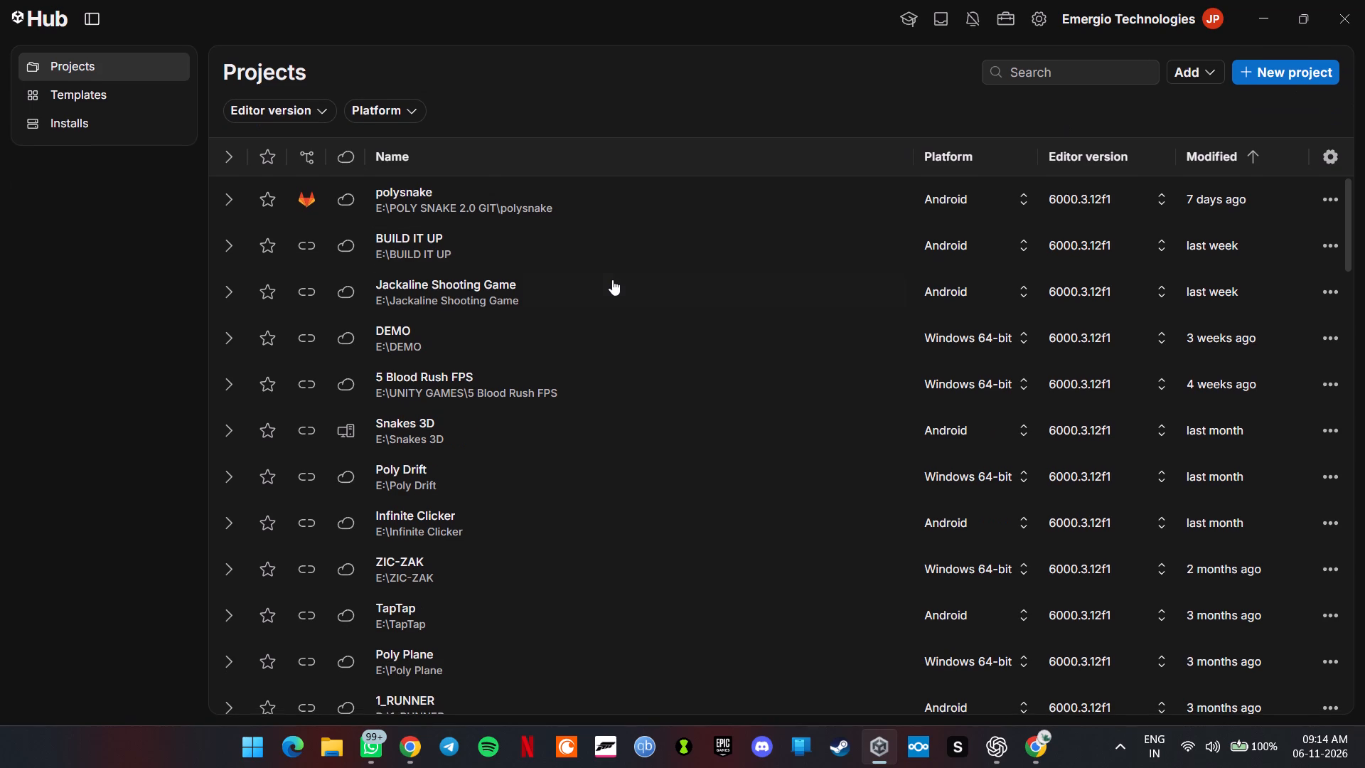
pyautogui.scroll(1, 612, 279)
pyautogui.click(565, 243)
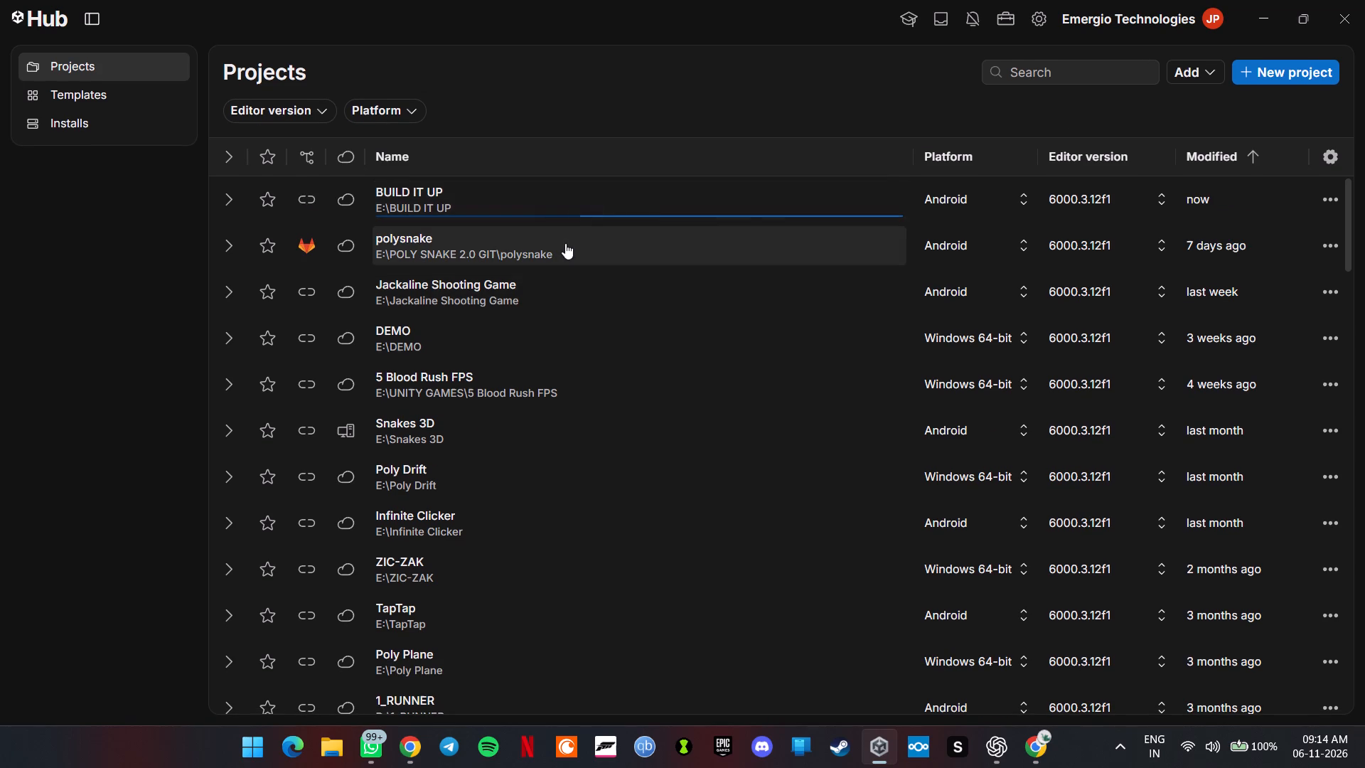